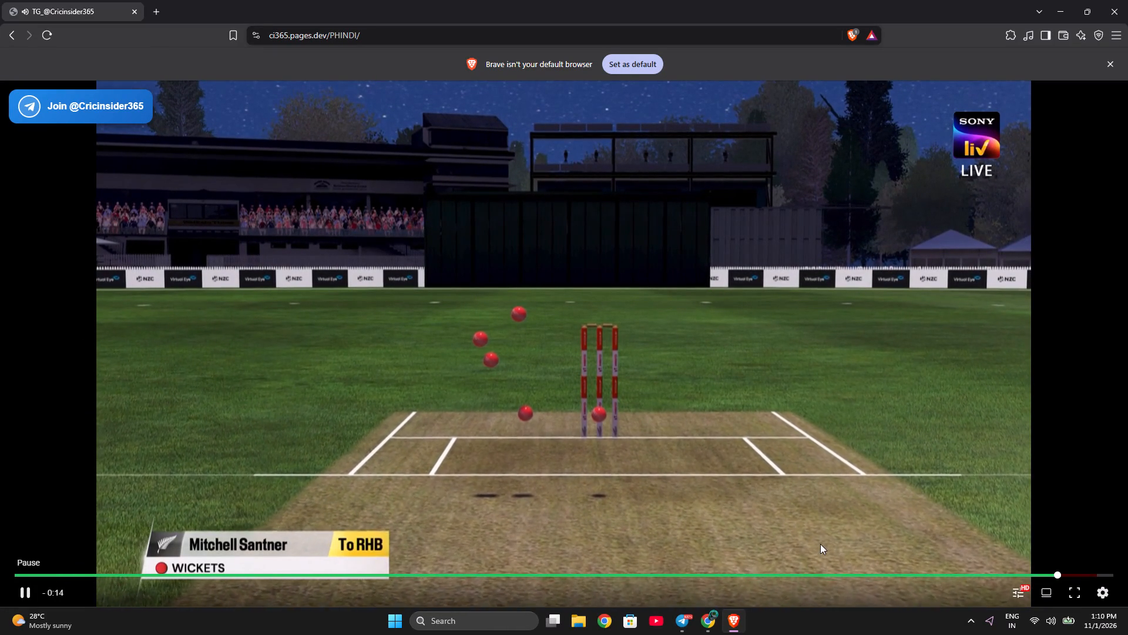
# Switch to Google Chrome and open canva.com.
pyautogui.click(706, 630)
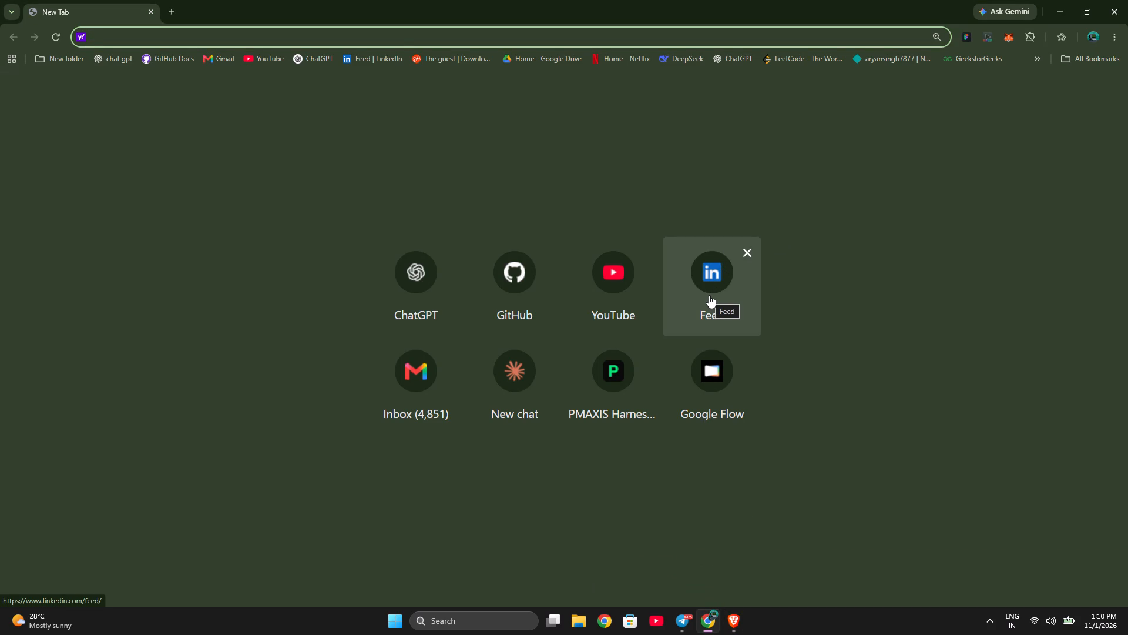
pyautogui.press('c')
pyautogui.press('a')
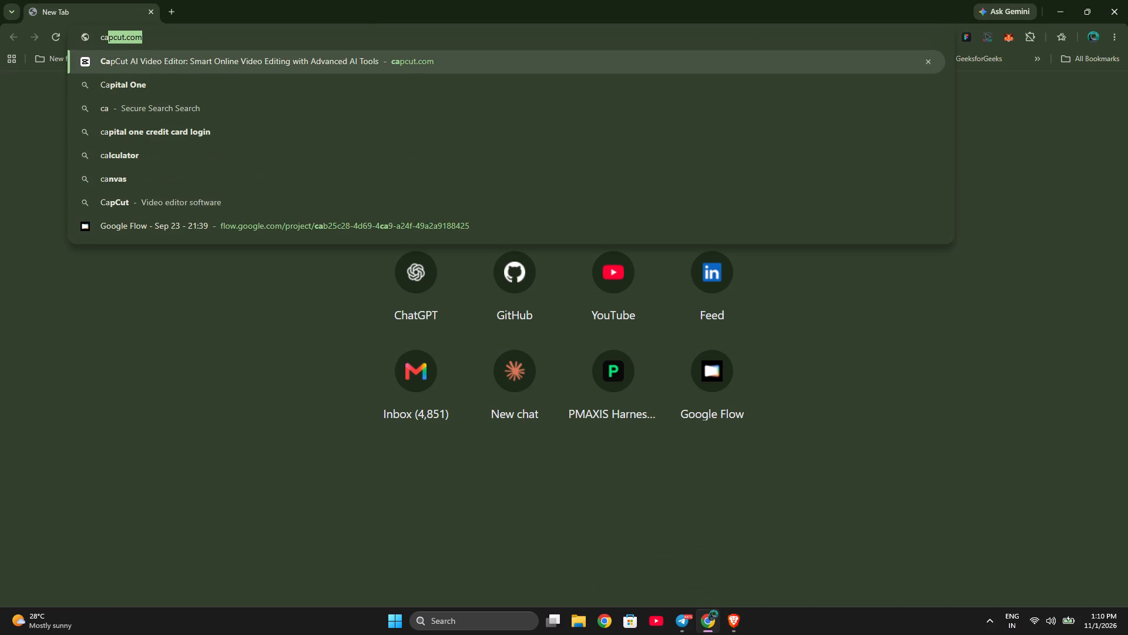
pyautogui.press('n')
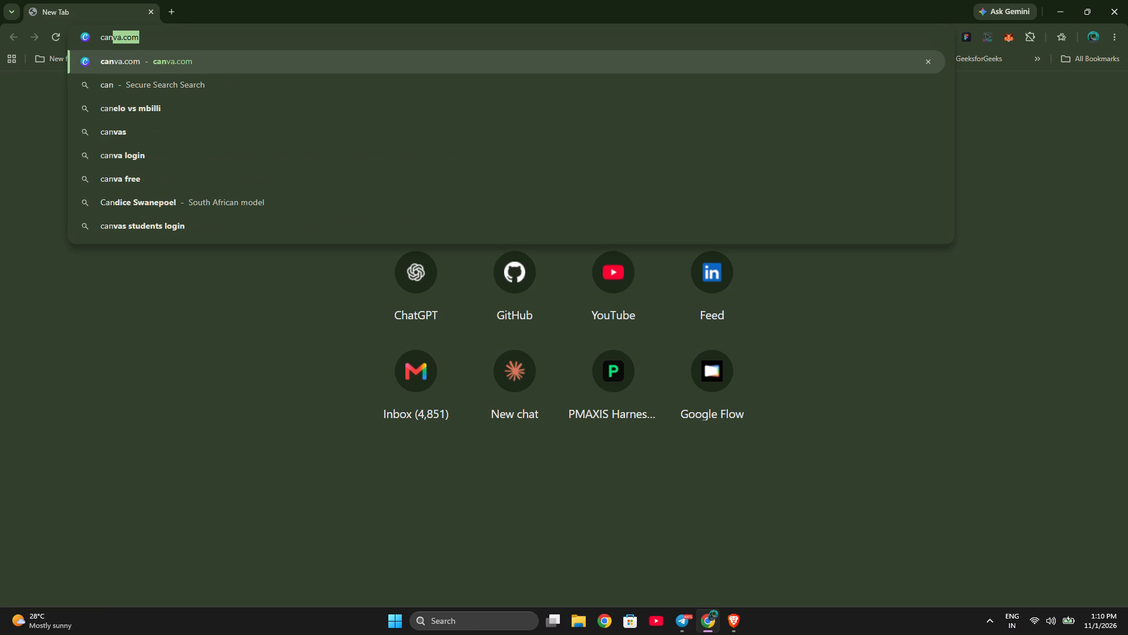
pyautogui.press('Right')
pyautogui.press('Return')
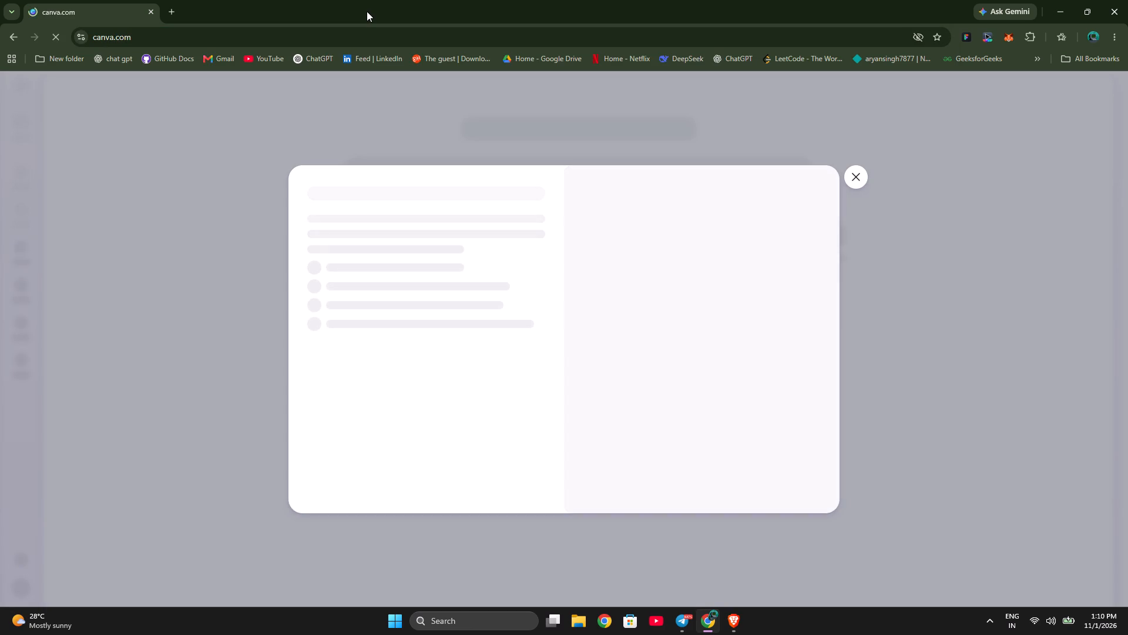
# Dismiss the pop-up dialog covering the Canva home page.
pyautogui.click(861, 181)
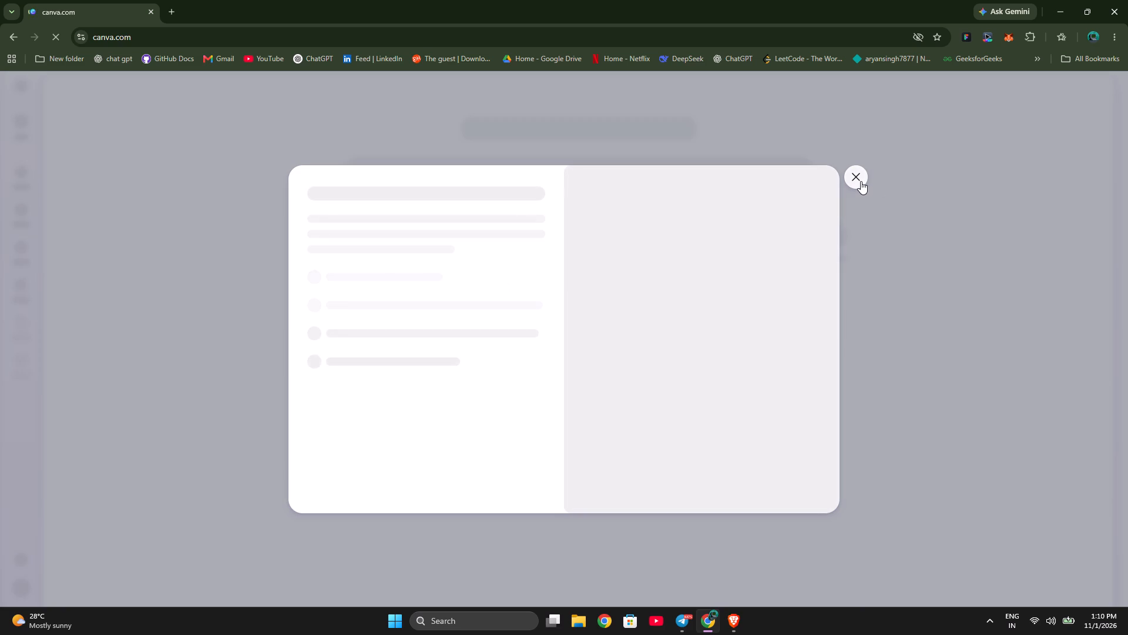
pyautogui.click(861, 181)
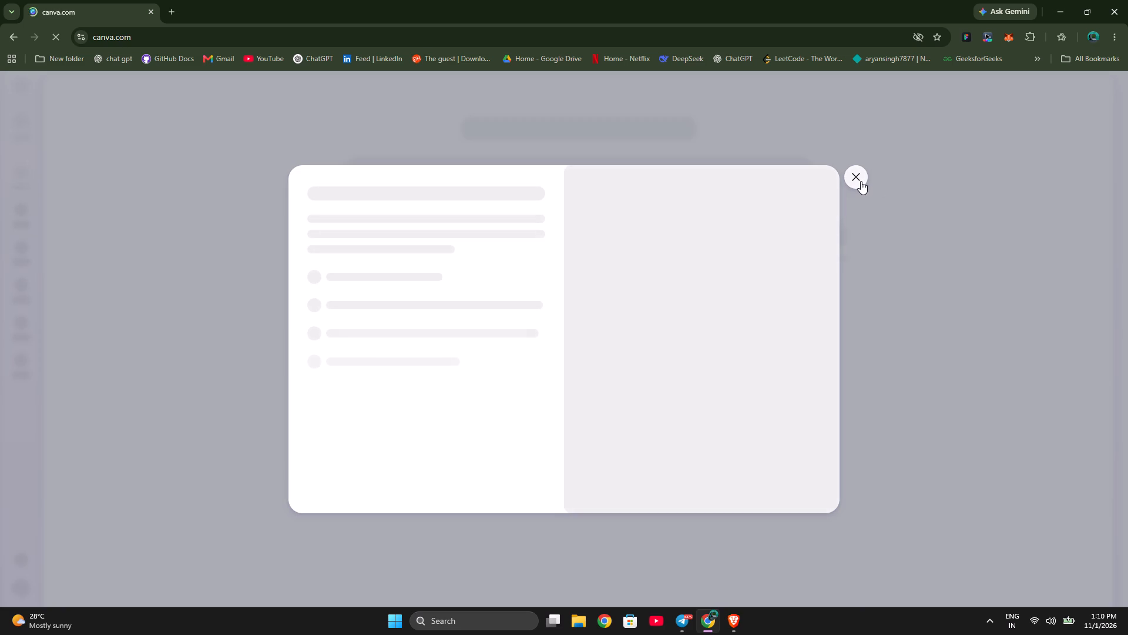
pyautogui.click(852, 179)
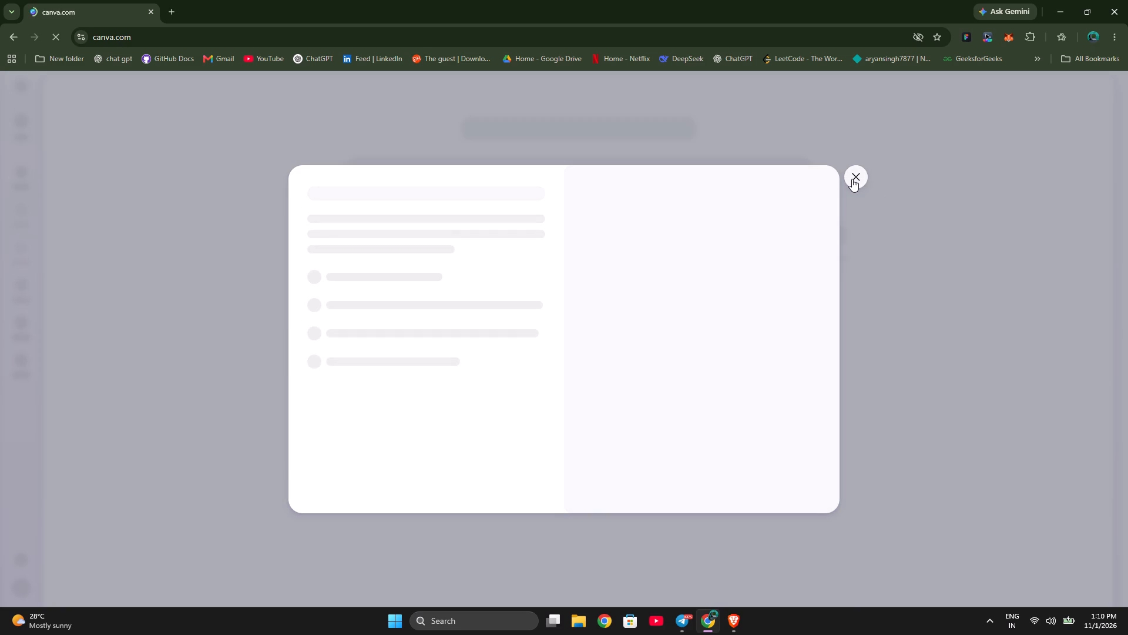
pyautogui.click(852, 179)
pyautogui.doubleClick(852, 179)
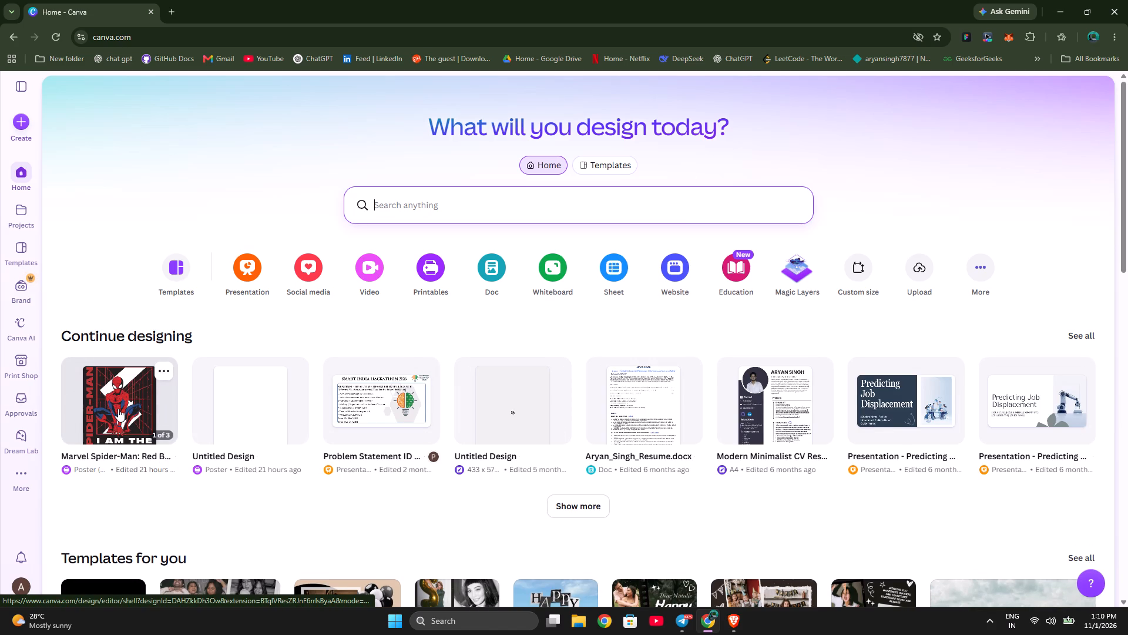
# Open the recent Marvel Spider-Man red, black and white poster design.
pyautogui.click(118, 409)
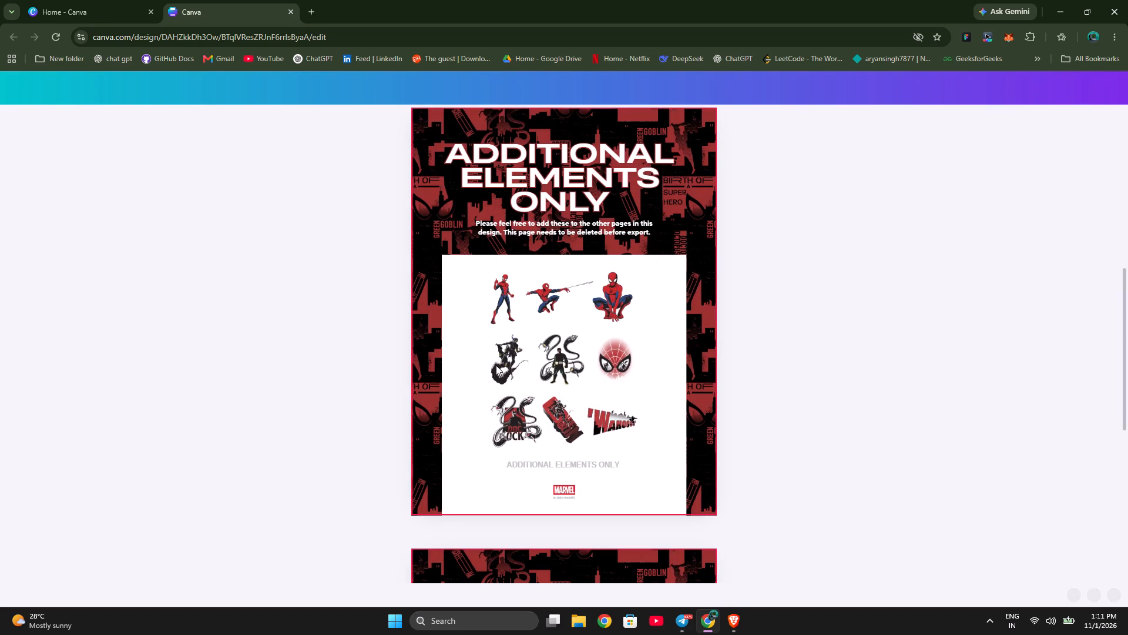
# Look through the poster design's pages, including the hidden additional-elements pages, and return to page 1.
pyautogui.scroll(-9, 499, 367)
pyautogui.scroll(6, 499, 367)
pyautogui.scroll(-5, 499, 367)
pyautogui.scroll(3, 499, 367)
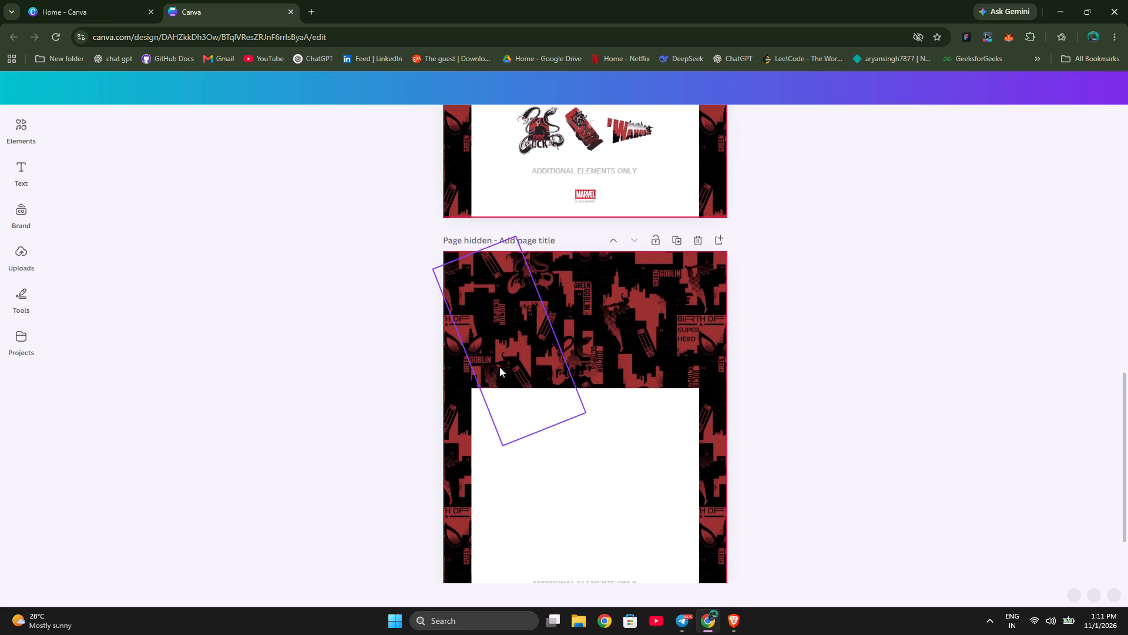
pyautogui.scroll(8, 499, 367)
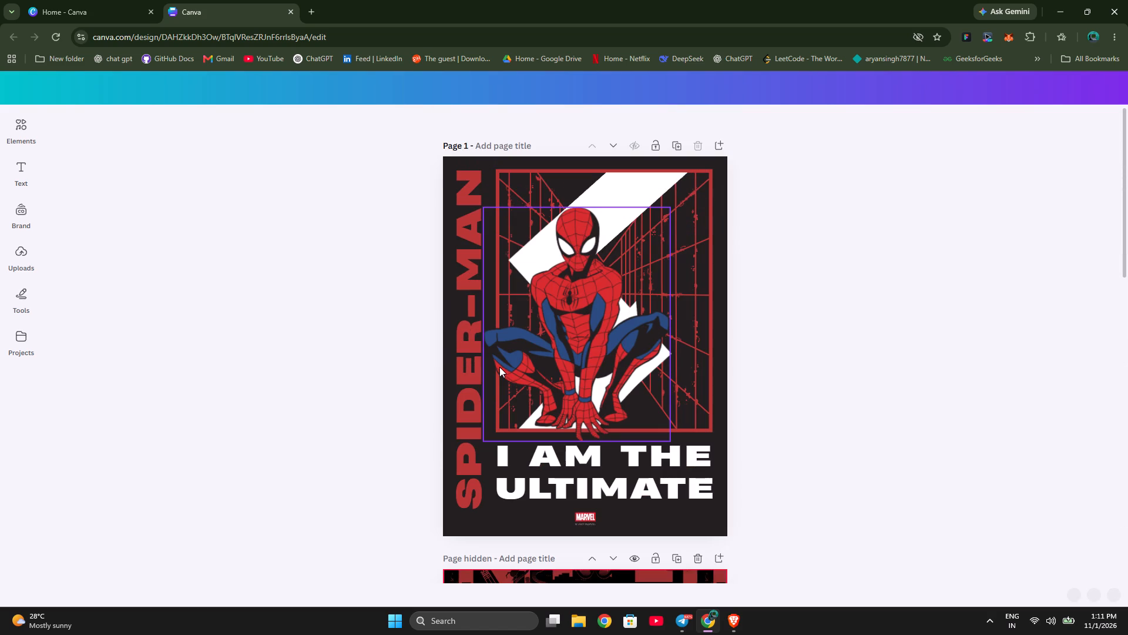
pyautogui.scroll(1, 499, 367)
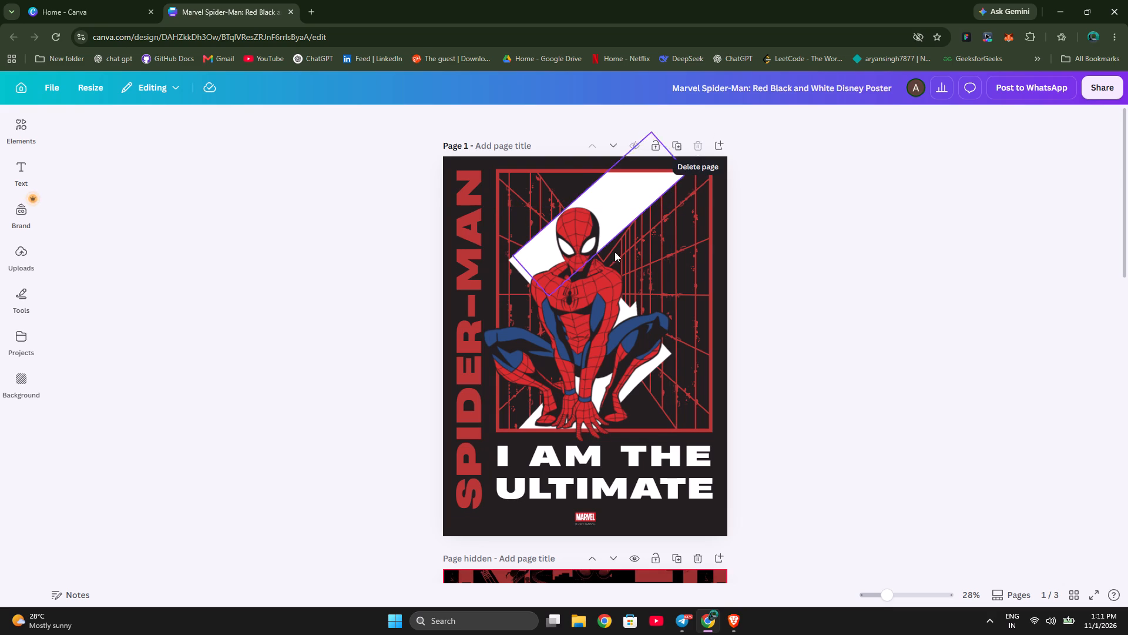
# Delete the large crouching Spider-Man figure from page 1 of the poster.
pyautogui.click(572, 330)
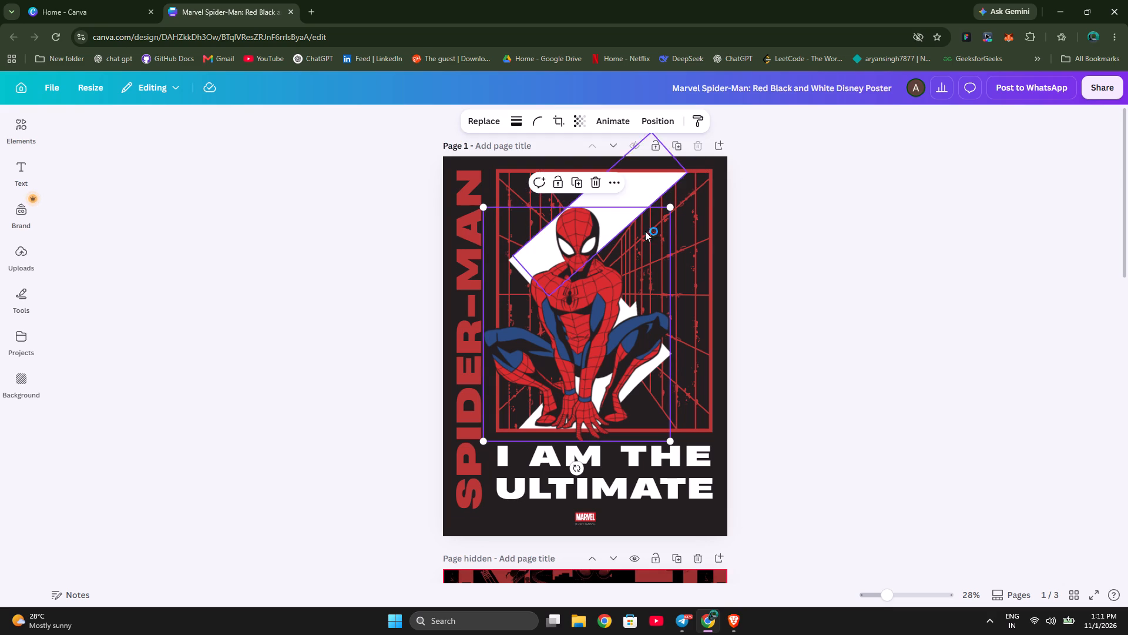
pyautogui.moveTo(612, 283); pyautogui.dragTo(613, 421)
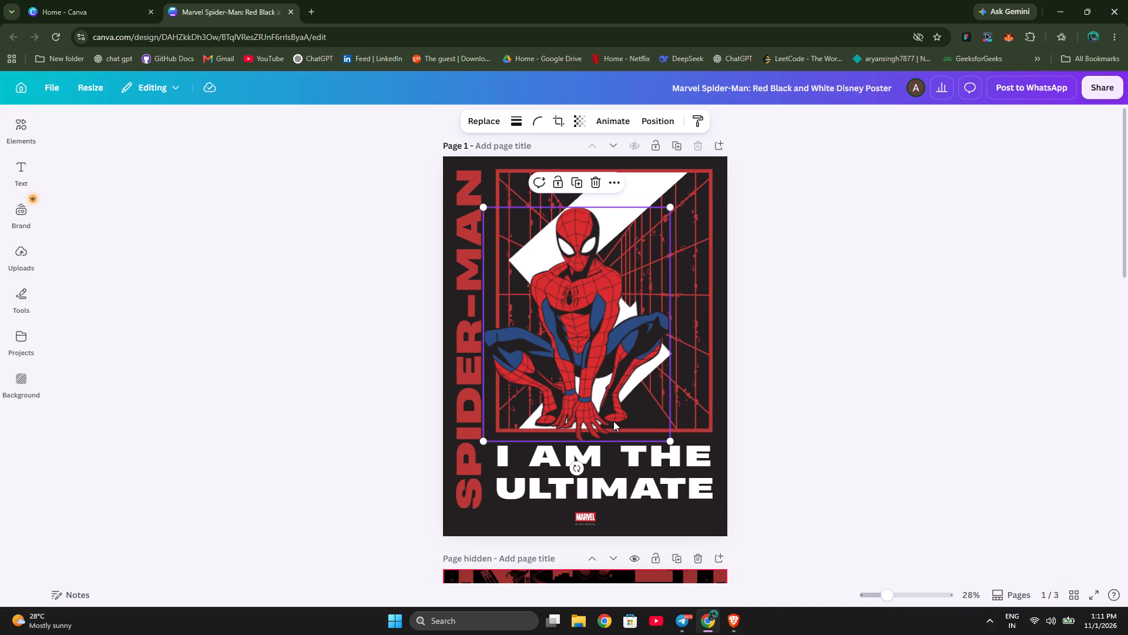
pyautogui.moveTo(613, 421); pyautogui.dragTo(591, 373)
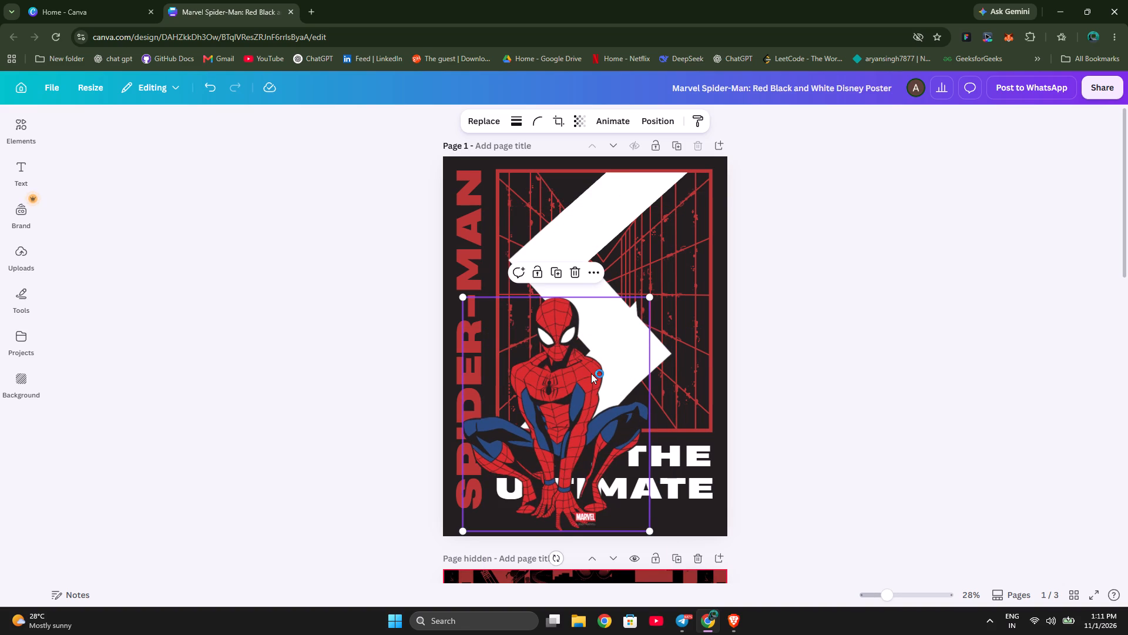
pyautogui.rightClick(591, 373)
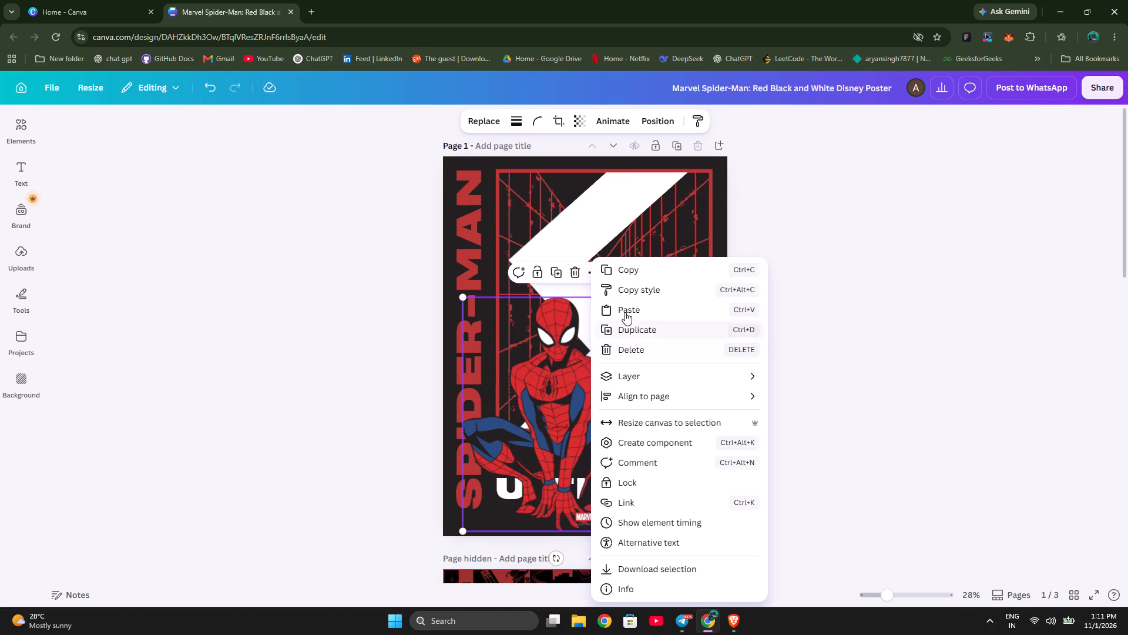
pyautogui.click(626, 347)
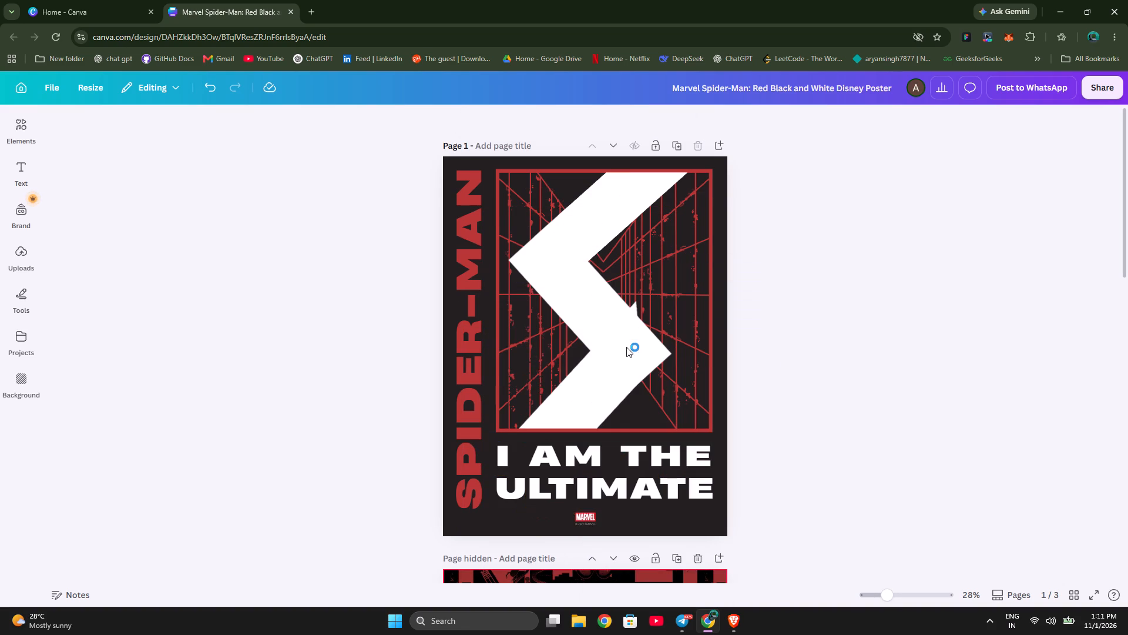
# Move the web-shooting Spider-Man from the additional-elements page onto page 1, over the upper half of the white zigzag shape.
pyautogui.scroll(-5, 655, 443)
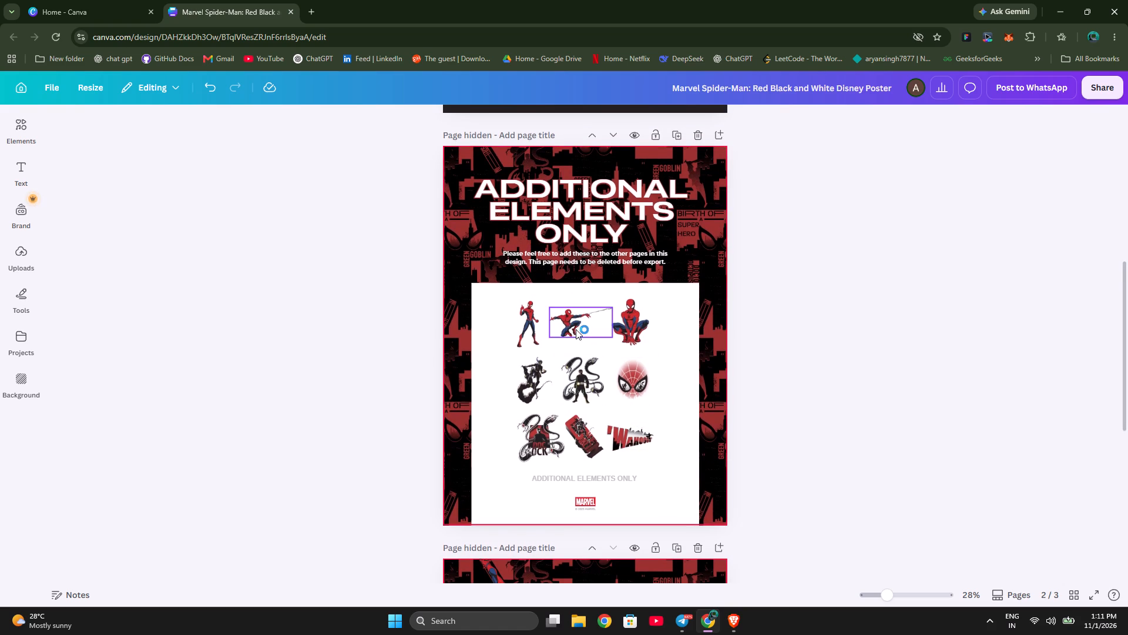
pyautogui.moveTo(576, 329); pyautogui.dragTo(561, 118)
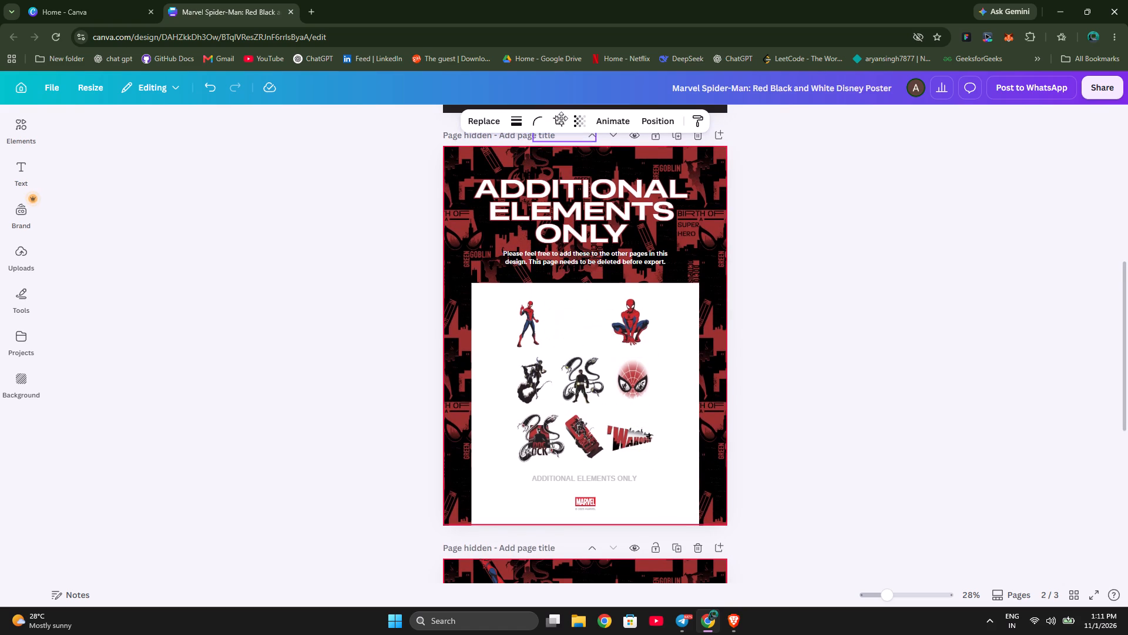
pyautogui.moveTo(561, 118); pyautogui.dragTo(595, 390)
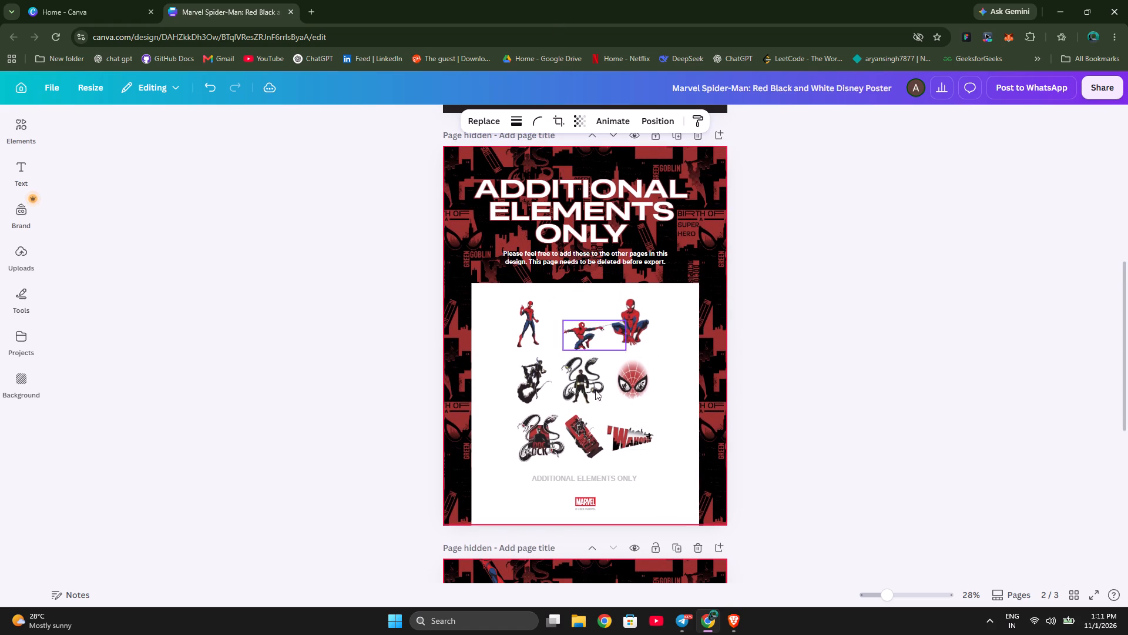
pyautogui.moveTo(595, 390); pyautogui.dragTo(547, 0)
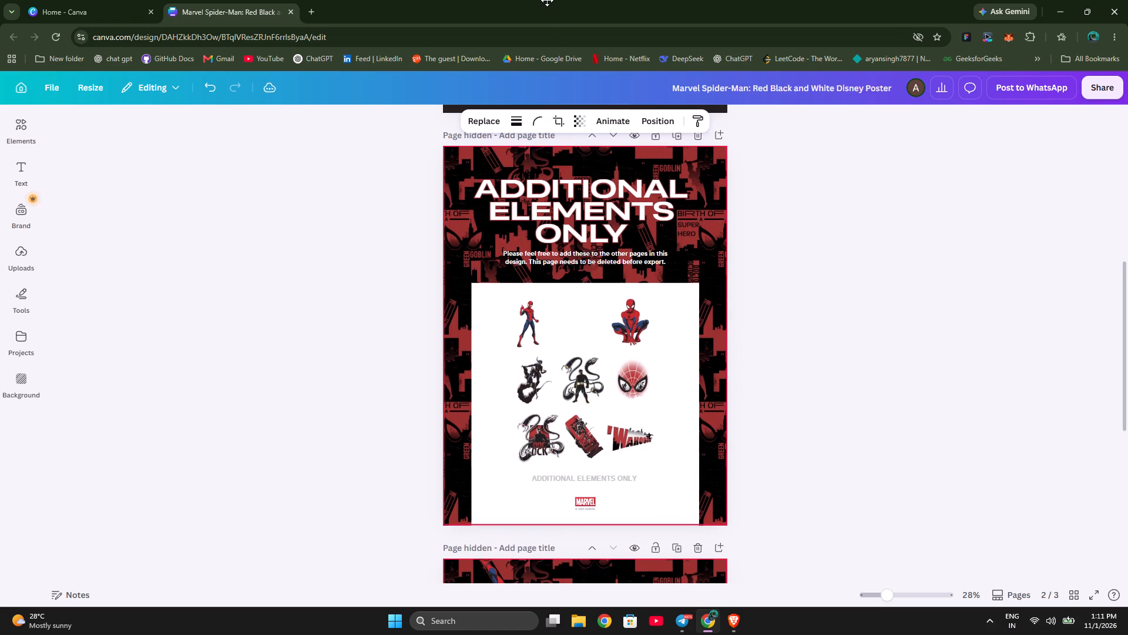
pyautogui.moveTo(547, 0); pyautogui.dragTo(546, 0)
pyautogui.scroll(6, 674, 304)
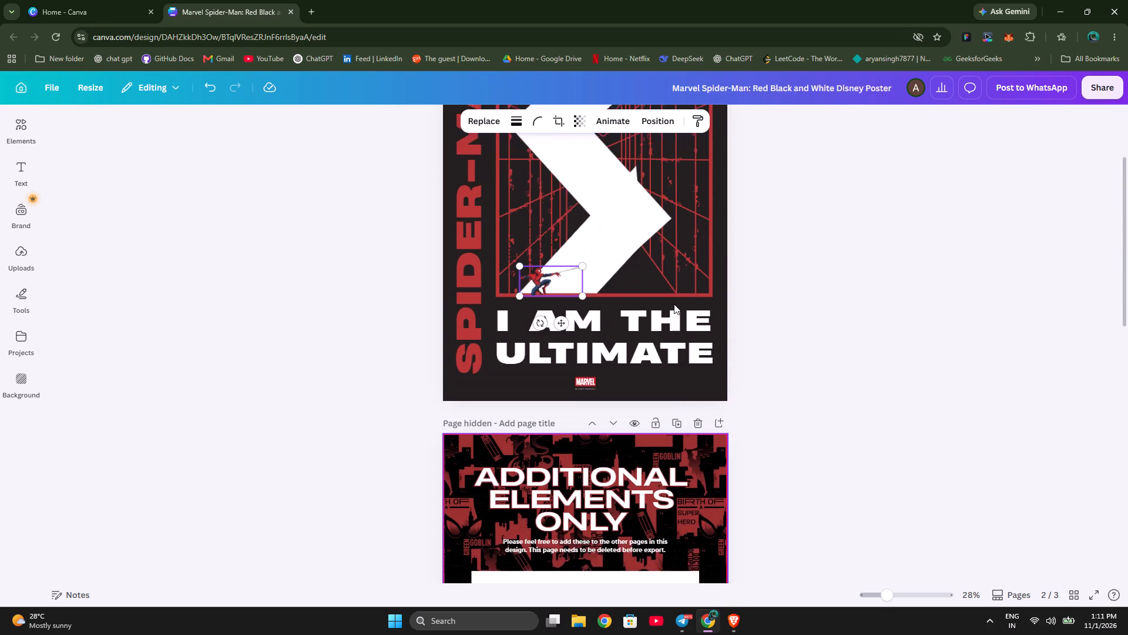
pyautogui.moveTo(536, 302); pyautogui.dragTo(547, 173)
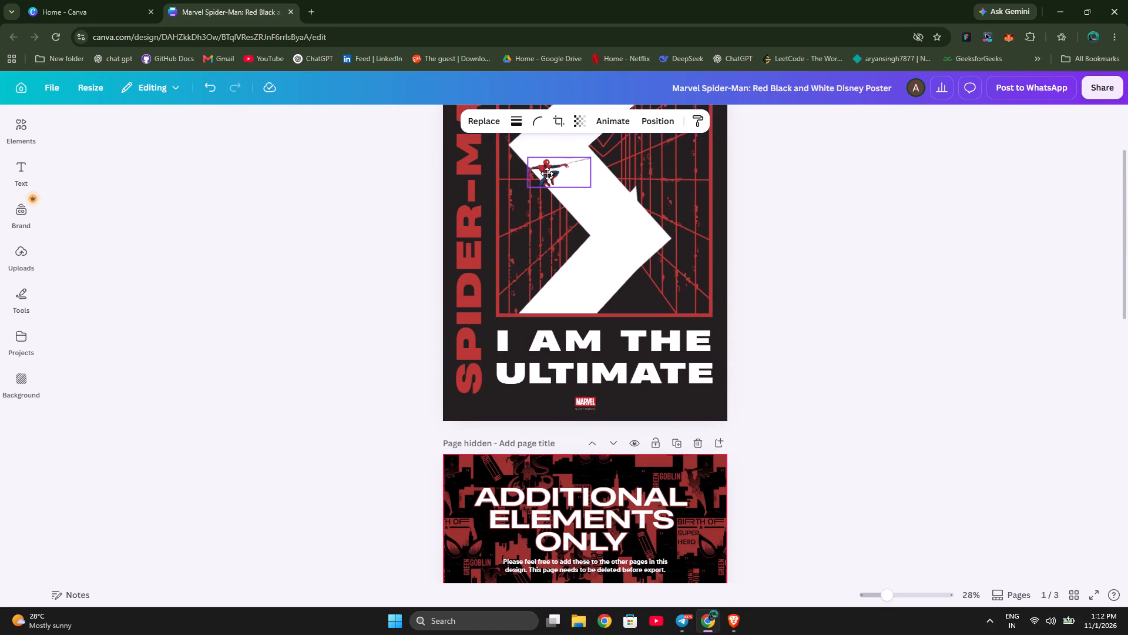
pyautogui.moveTo(547, 173); pyautogui.dragTo(561, 168)
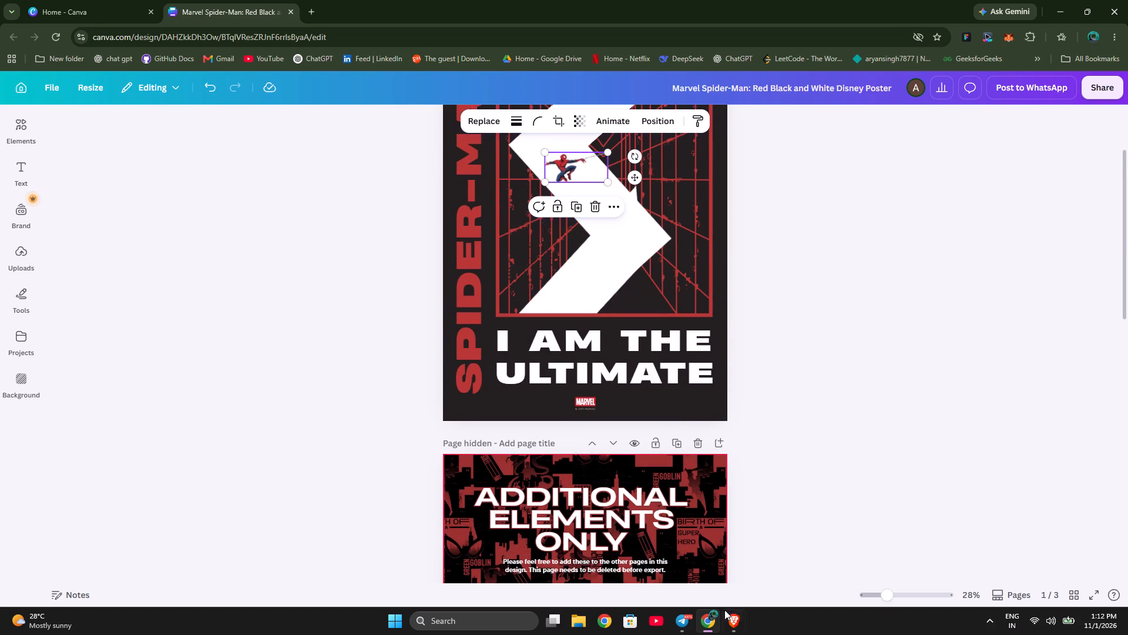
# Switch to the Brave window playing the live cricket stream.
pyautogui.click(711, 543)
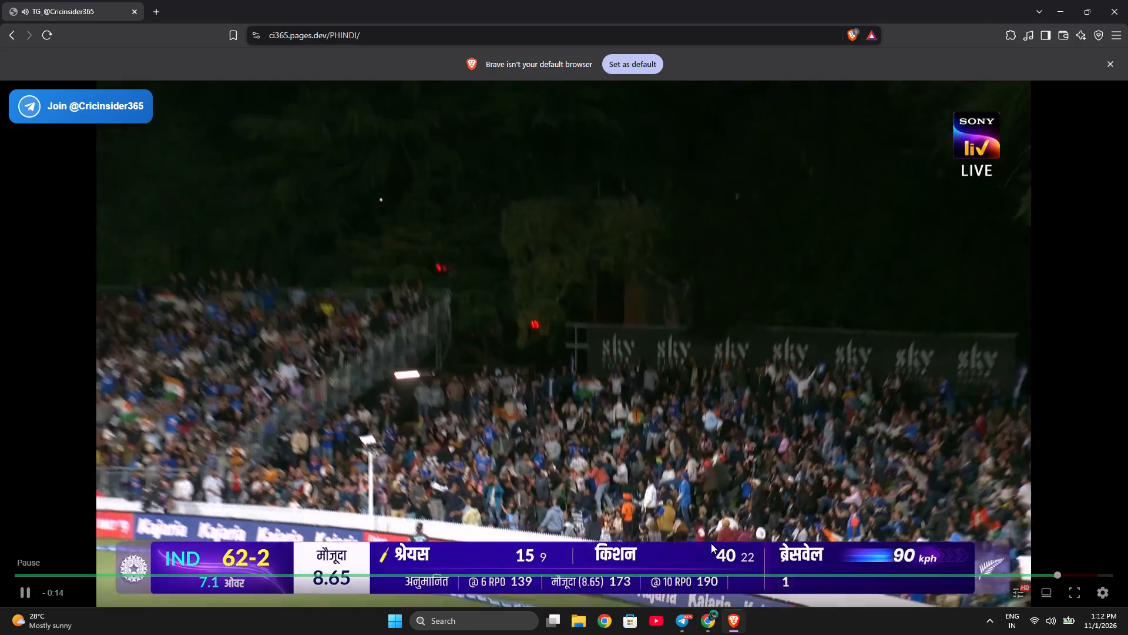
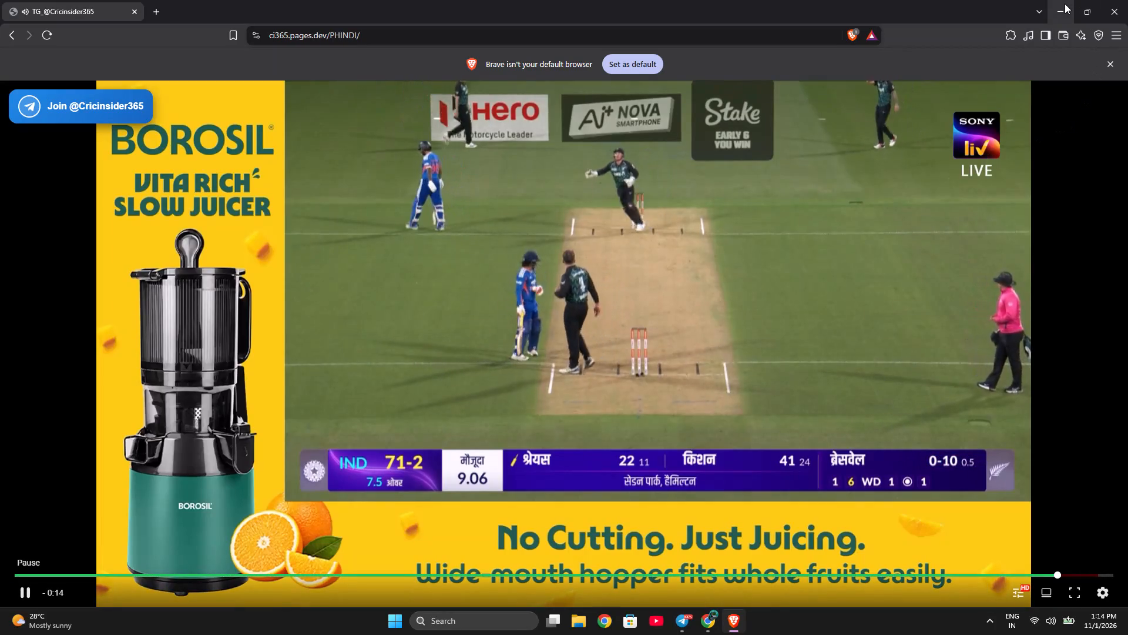
# Leave the cricket stream and return to the Spider-Man poster design in Canva.
pyautogui.click(1065, 4)
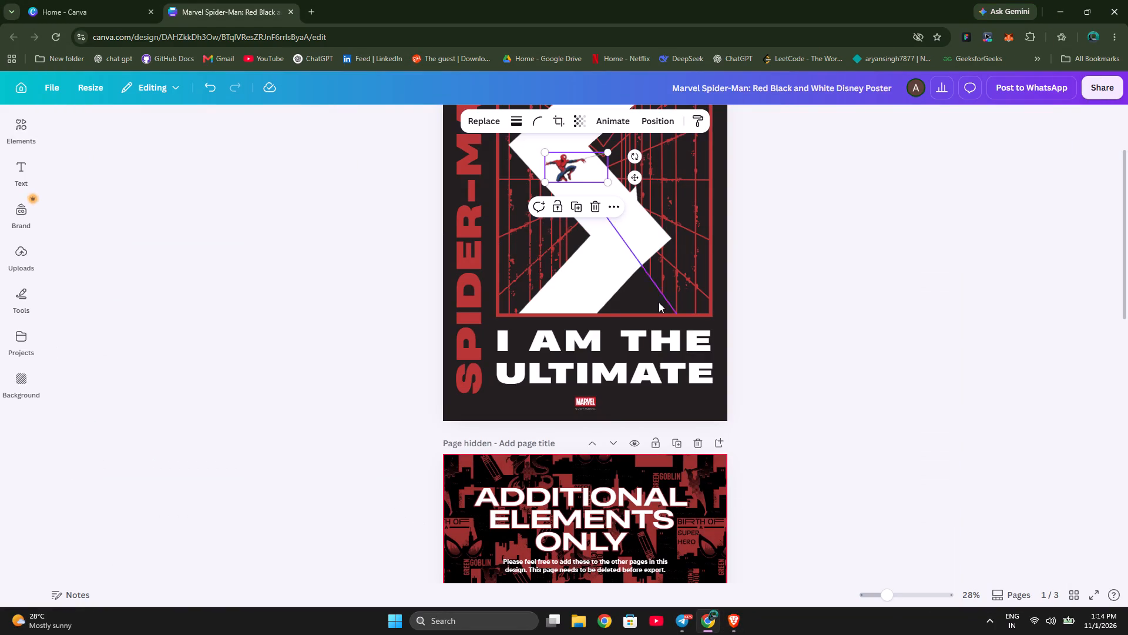
# Rotate the web-shooting Spider-Man on page 1 to about 68° so its web points down along the white zigzag.
pyautogui.scroll(3, 659, 302)
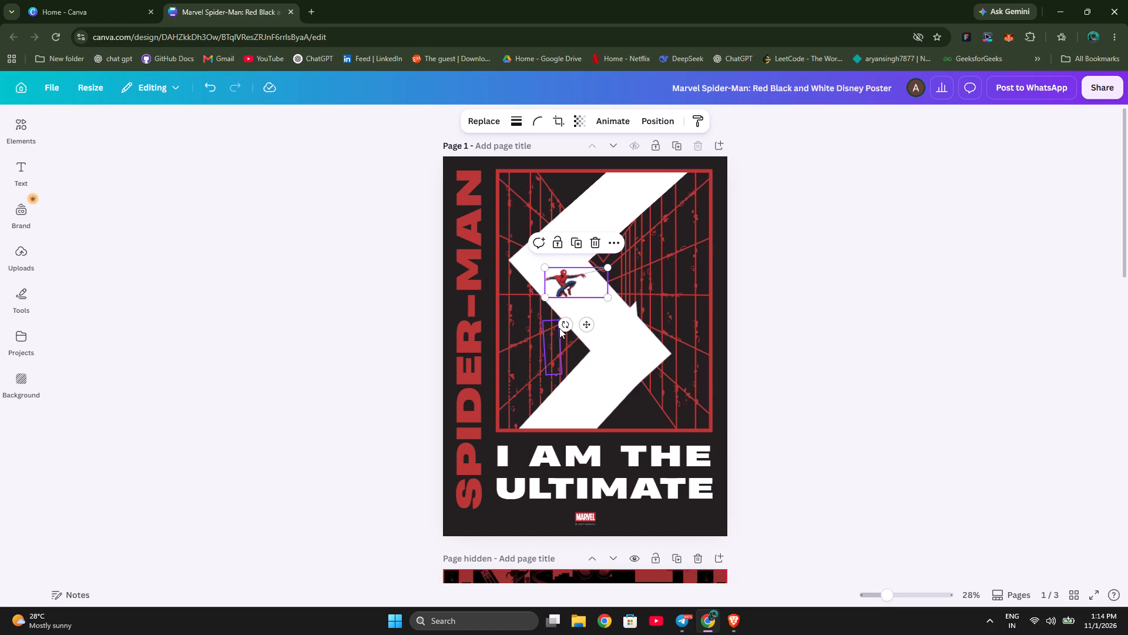
pyautogui.moveTo(563, 326); pyautogui.dragTo(503, 290)
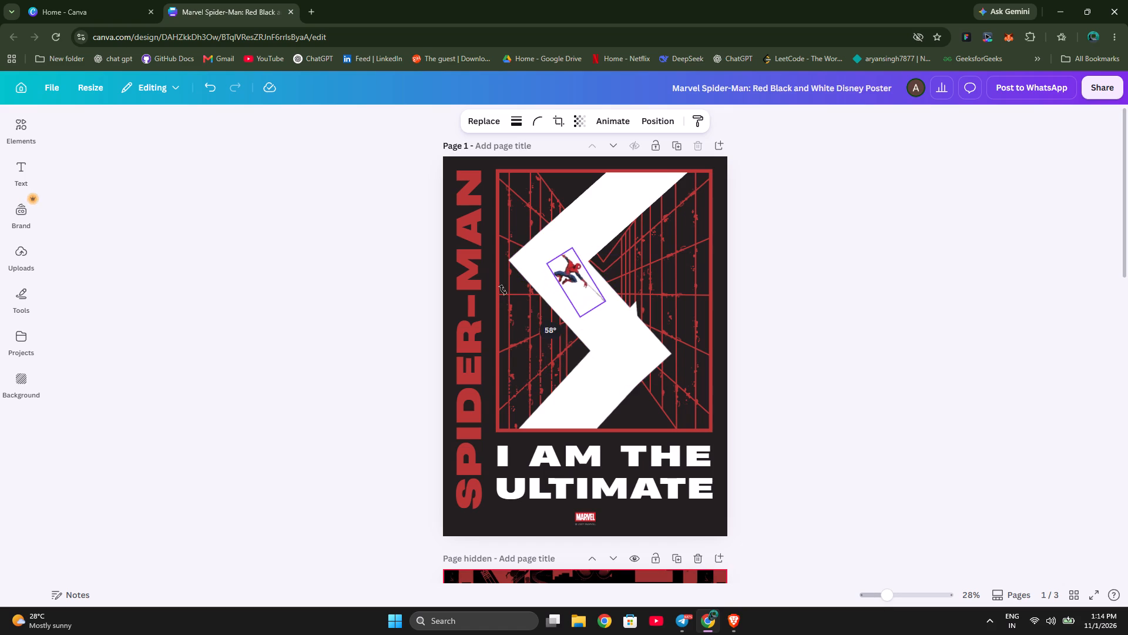
pyautogui.moveTo(503, 290); pyautogui.dragTo(522, 296)
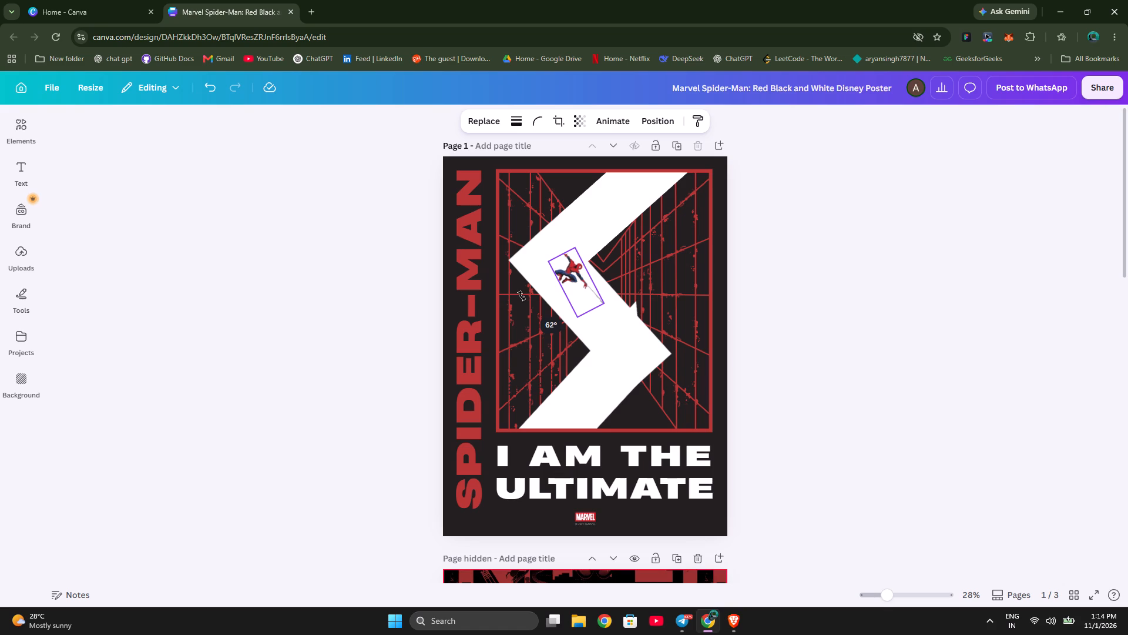
pyautogui.moveTo(522, 296); pyautogui.dragTo(523, 289)
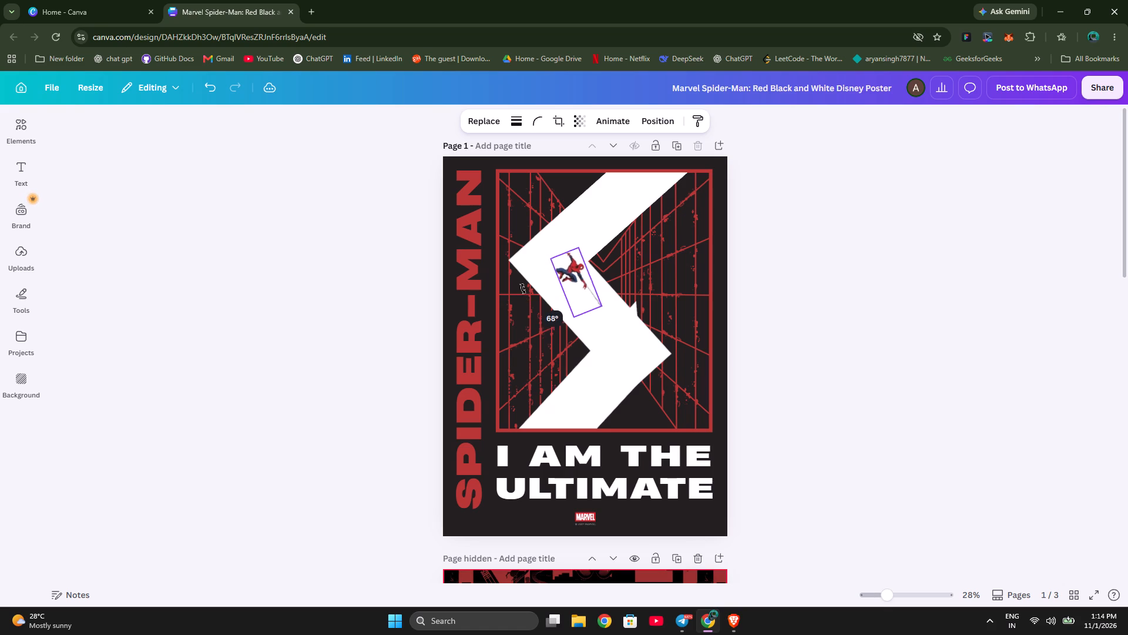
pyautogui.moveTo(523, 289); pyautogui.dragTo(521, 291)
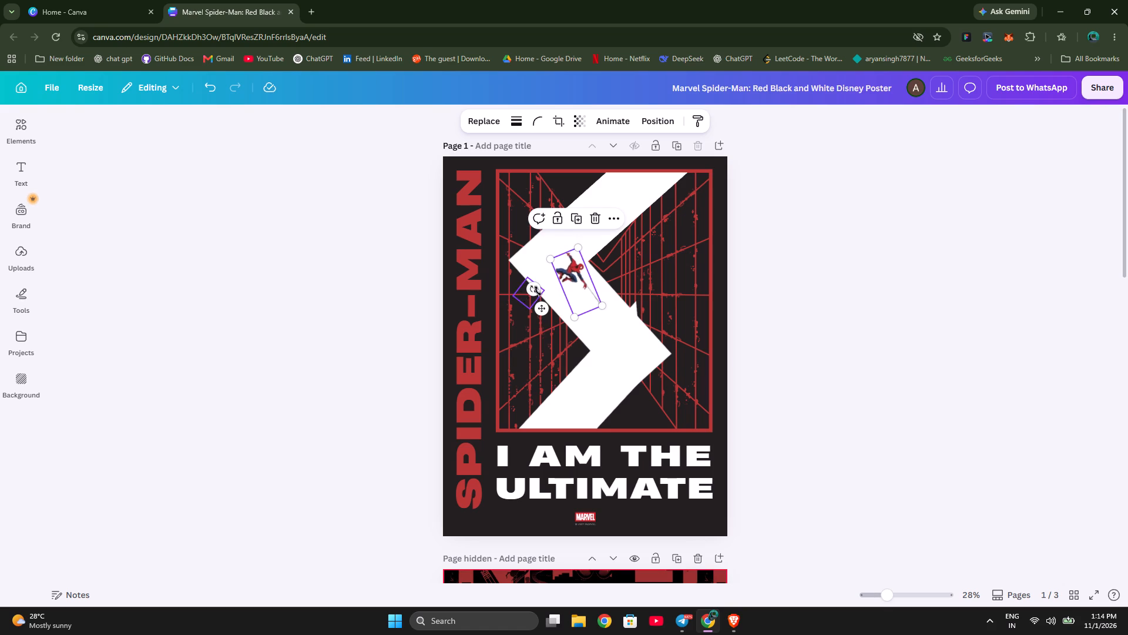
# Move the rotated Spider-Man into the upper-left corner of the poster's red frame.
pyautogui.moveTo(570, 280); pyautogui.dragTo(533, 253)
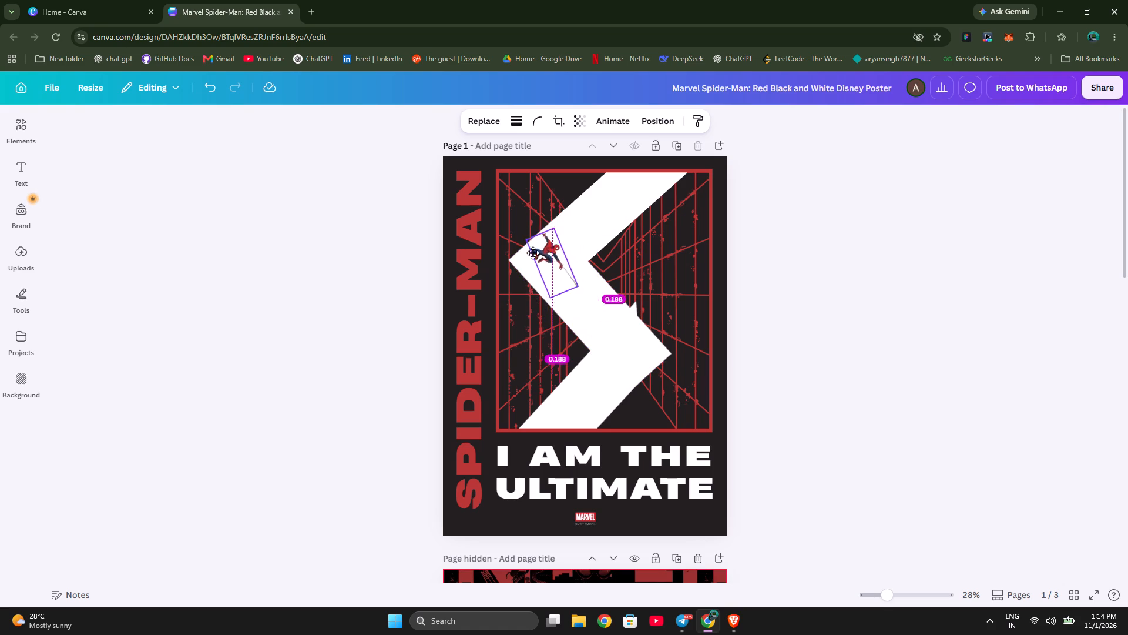
pyautogui.moveTo(533, 253); pyautogui.dragTo(515, 217)
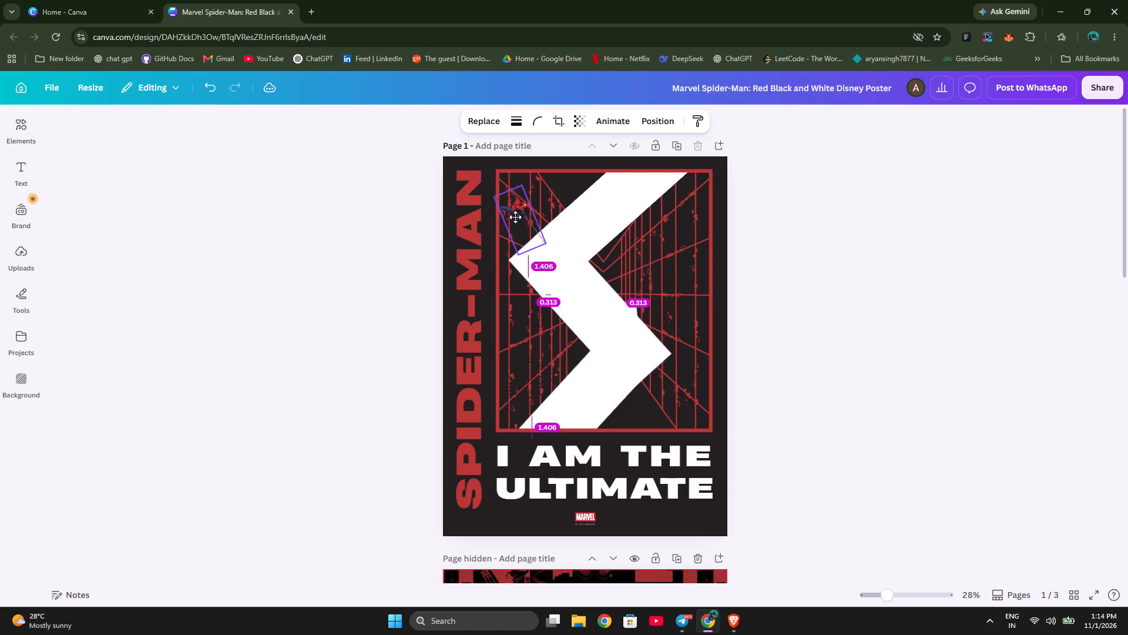
pyautogui.moveTo(515, 217); pyautogui.dragTo(518, 212)
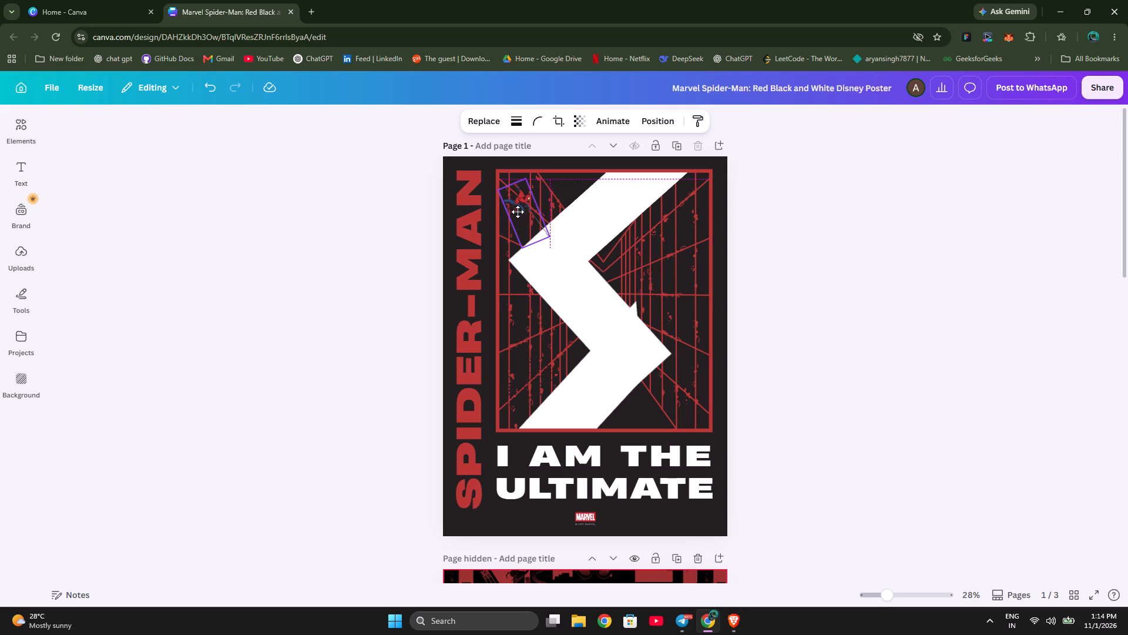
pyautogui.moveTo(518, 212); pyautogui.dragTo(526, 205)
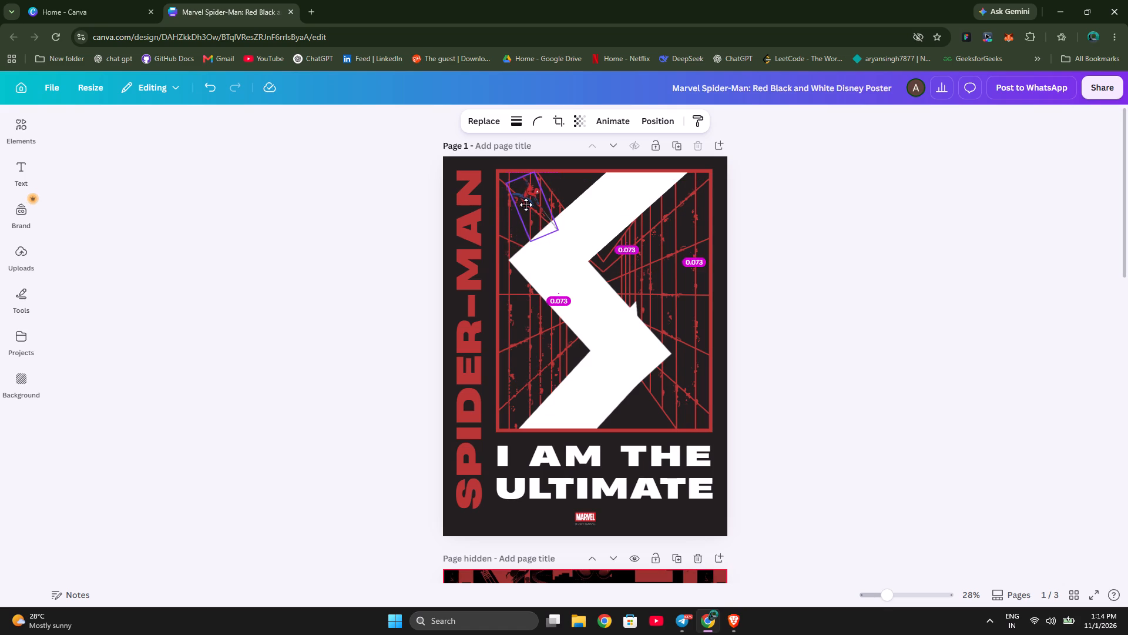
pyautogui.moveTo(526, 205); pyautogui.dragTo(526, 208)
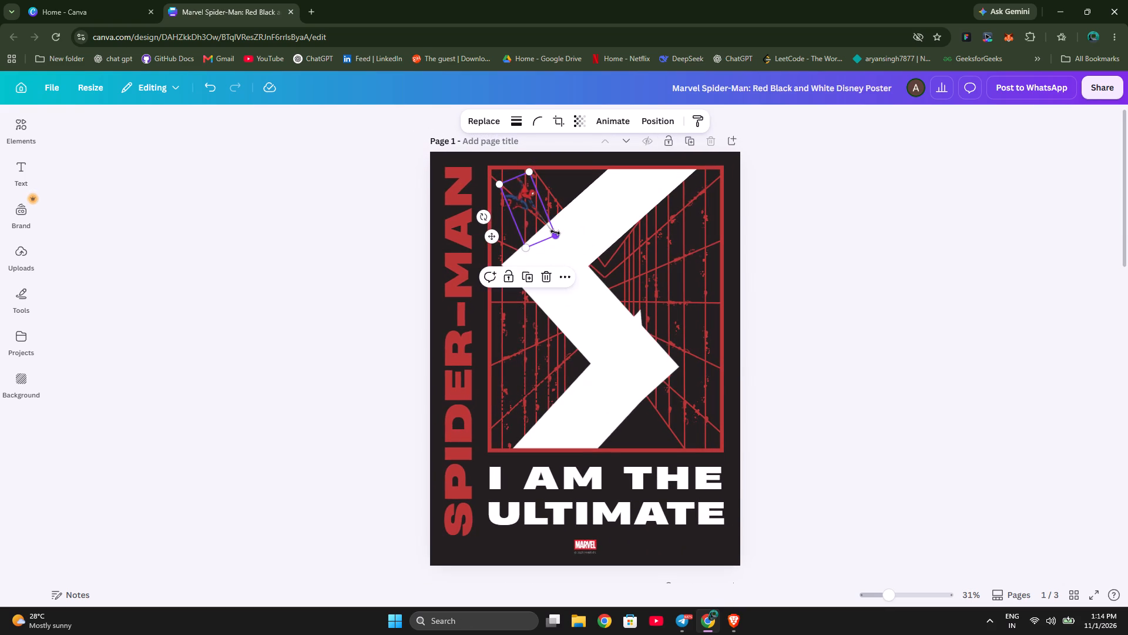
# Enlarge Spider-Man proportionally until the web's end reaches near the zigzag's lower right-hand point.
pyautogui.moveTo(555, 232); pyautogui.dragTo(633, 292)
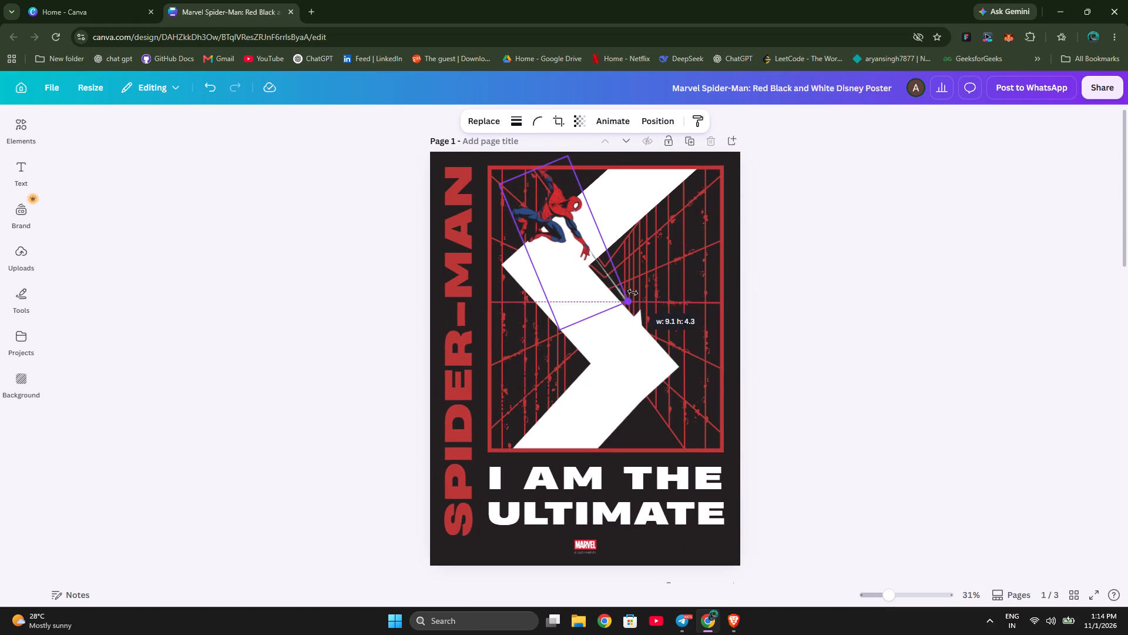
pyautogui.moveTo(633, 292); pyautogui.dragTo(672, 338)
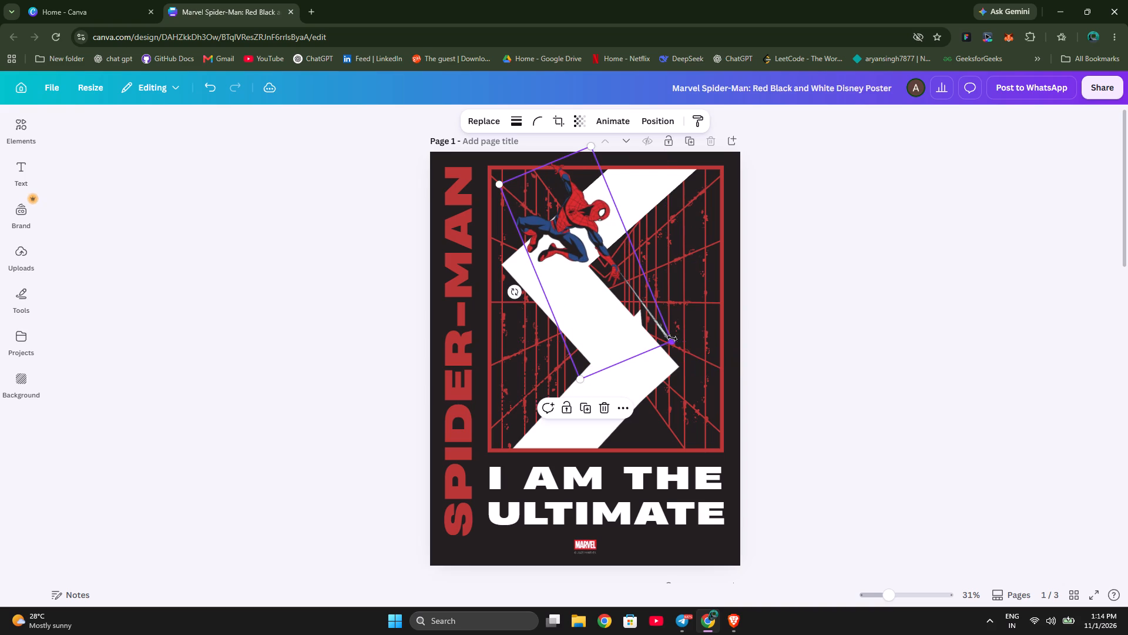
# Position the enlarged Spider-Man over the frame's upper-left corner, overlapping the vertical SPIDER-MAN title, with the web across the zigzag, and deselect it.
pyautogui.moveTo(573, 229); pyautogui.dragTo(531, 248)
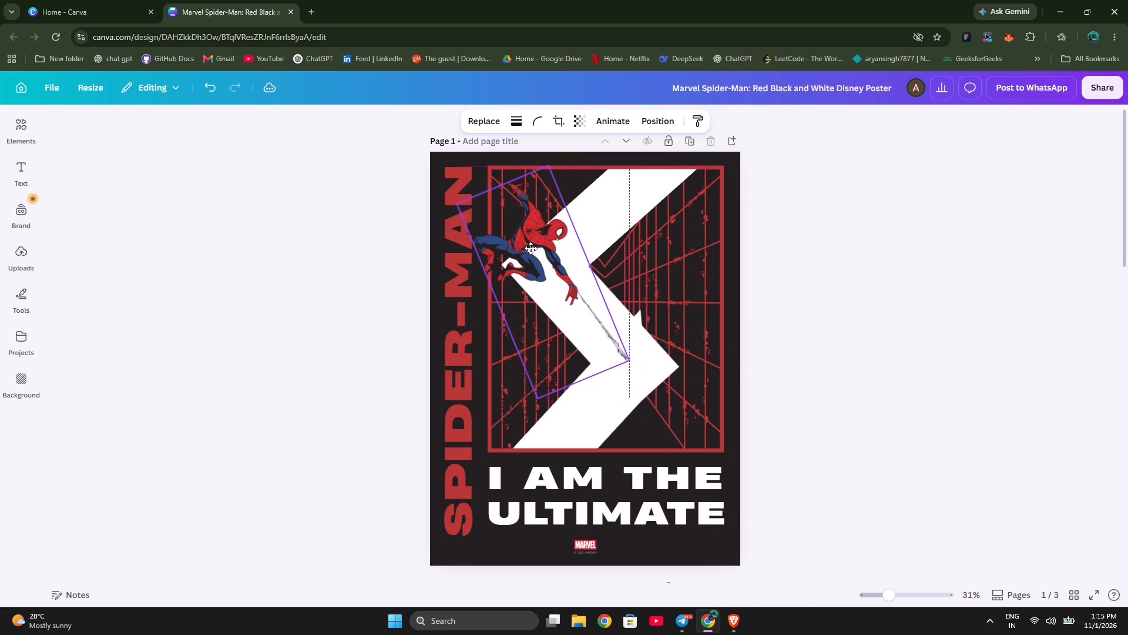
pyautogui.moveTo(531, 248); pyautogui.dragTo(509, 220)
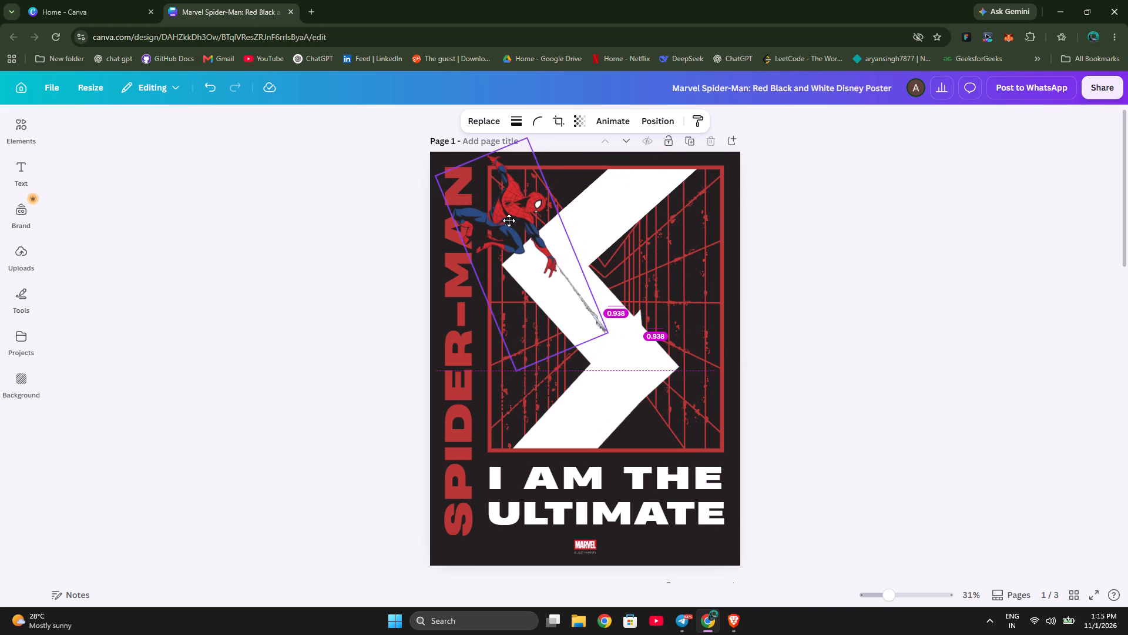
pyautogui.moveTo(509, 220); pyautogui.dragTo(506, 220)
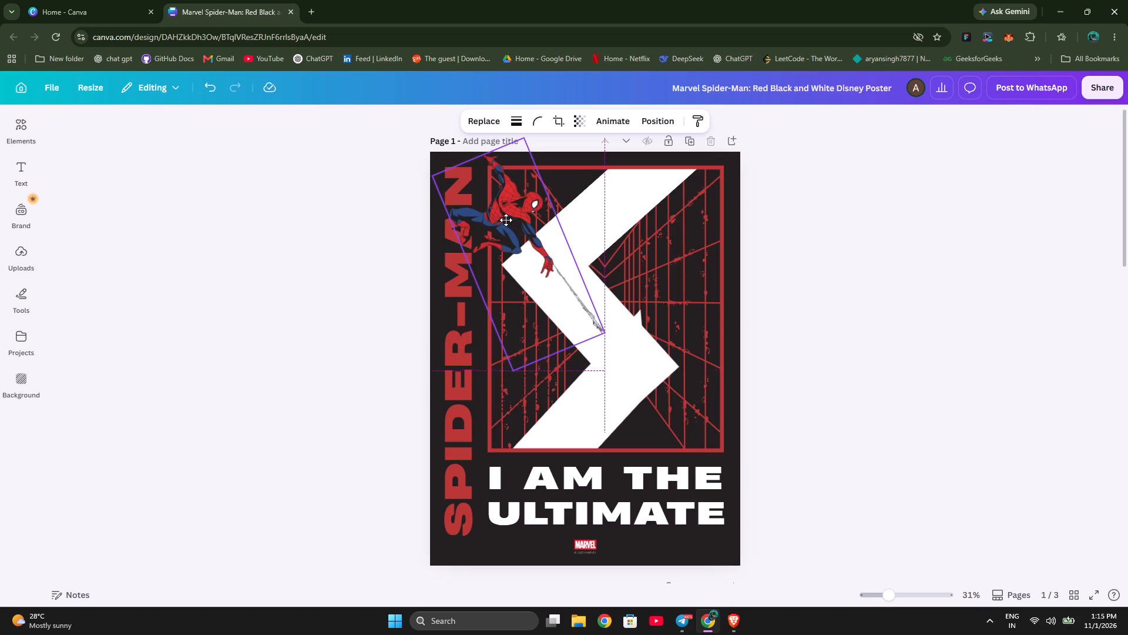
pyautogui.moveTo(506, 220); pyautogui.dragTo(490, 214)
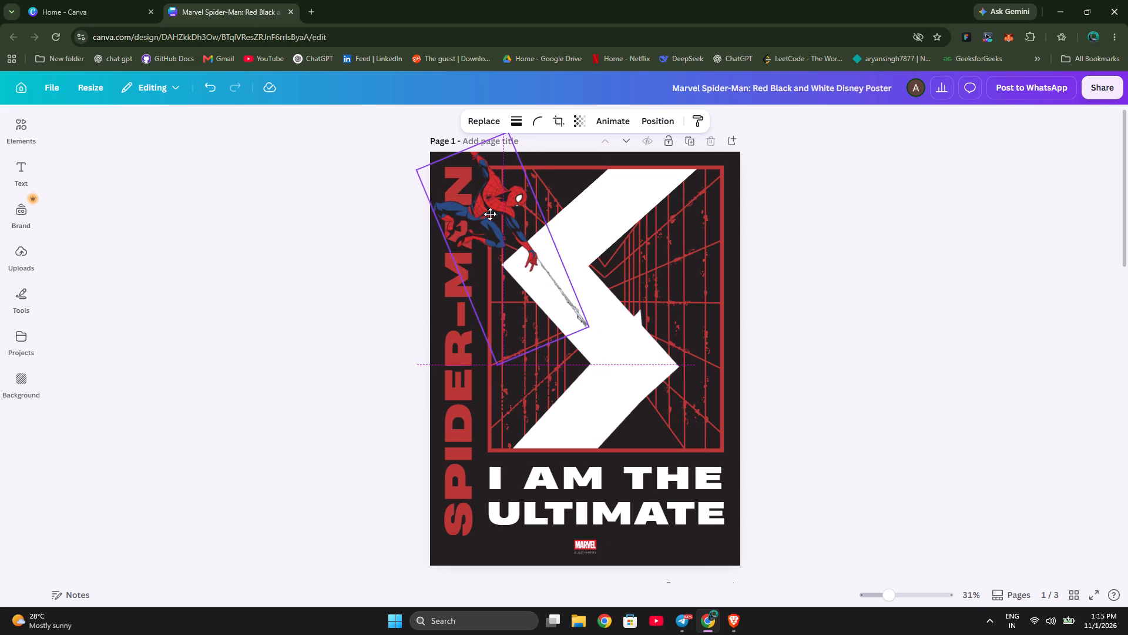
pyautogui.moveTo(490, 214); pyautogui.dragTo(495, 216)
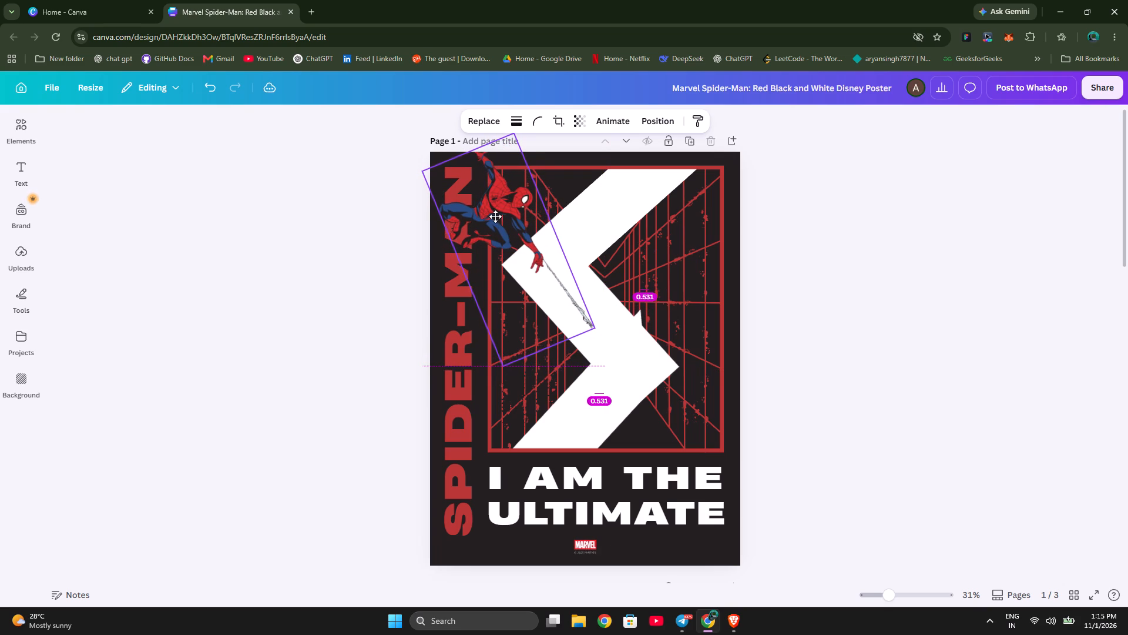
pyautogui.moveTo(495, 216); pyautogui.dragTo(495, 215)
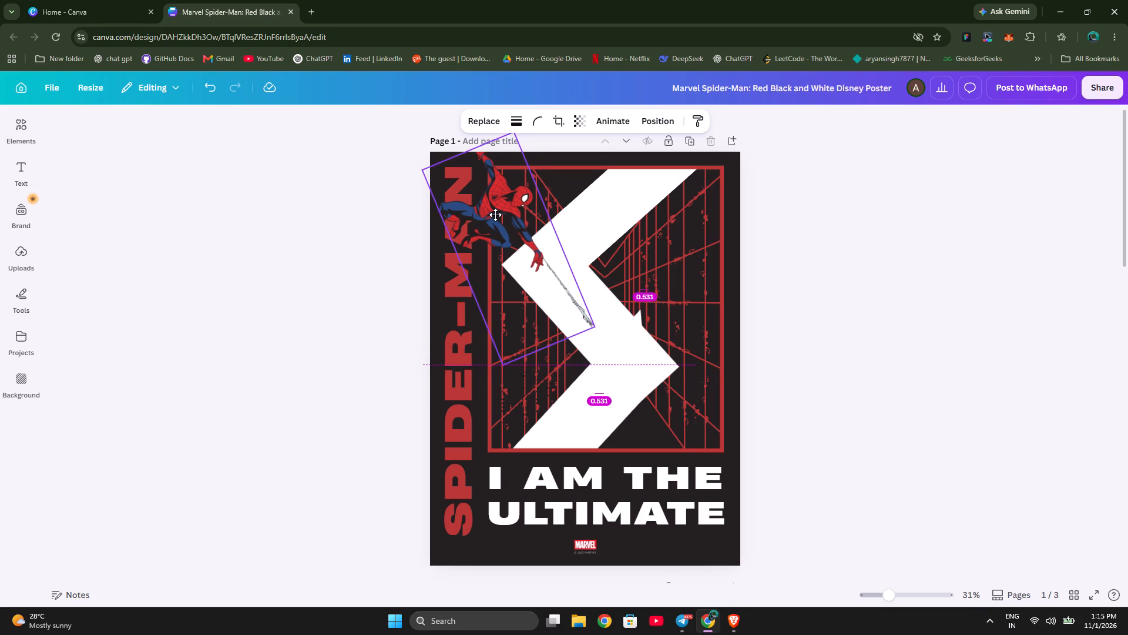
pyautogui.moveTo(495, 215); pyautogui.dragTo(495, 220)
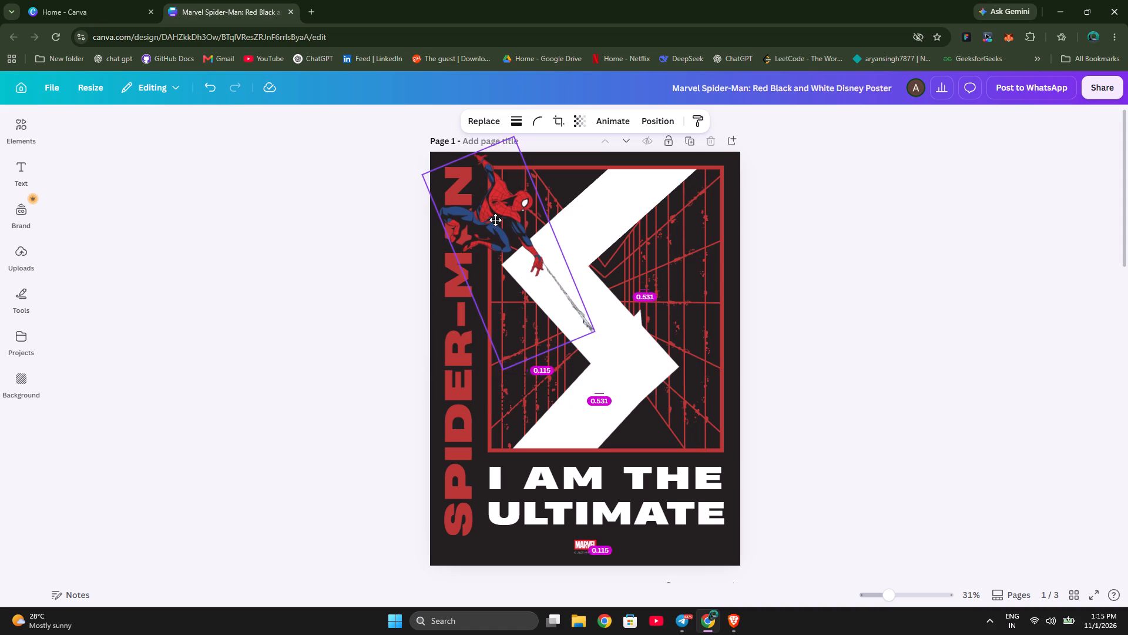
pyautogui.moveTo(495, 220); pyautogui.dragTo(495, 218)
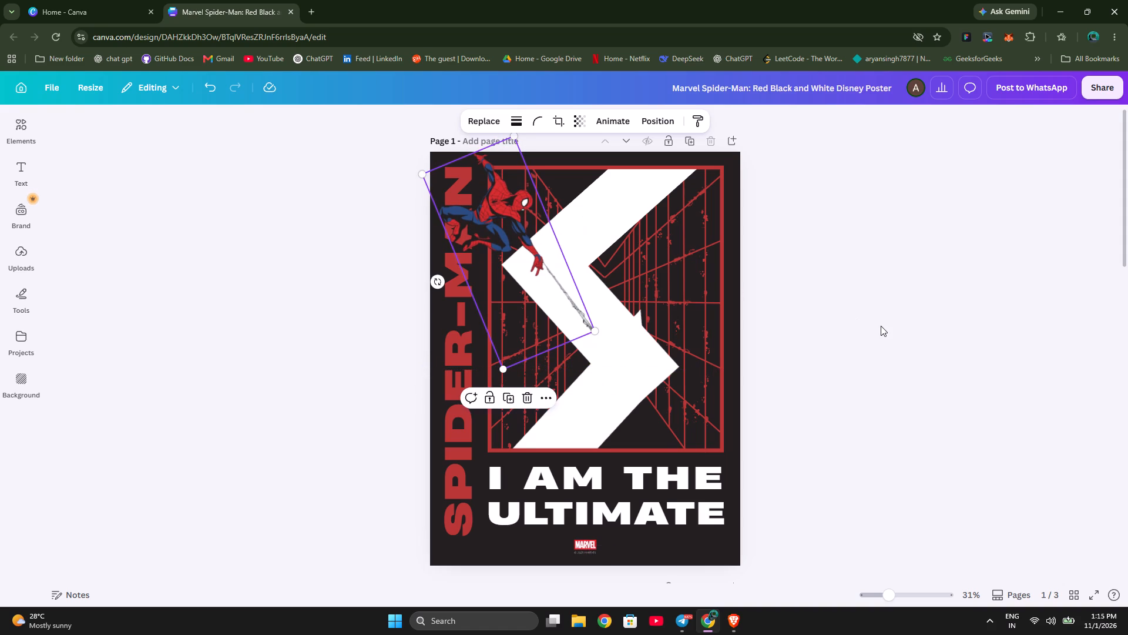
pyautogui.click(881, 326)
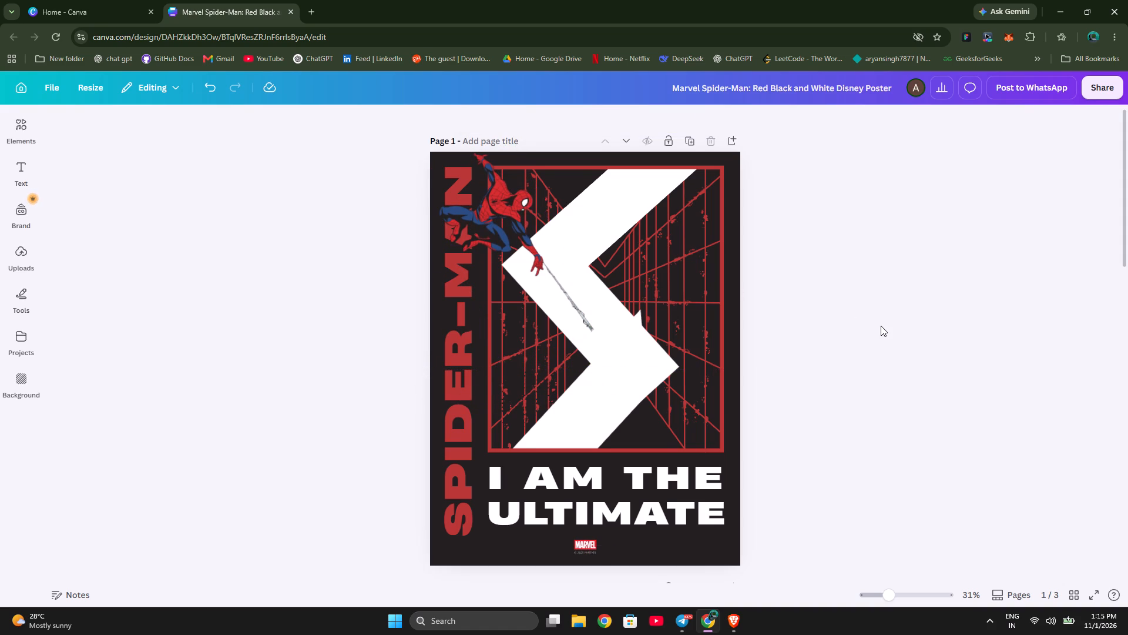
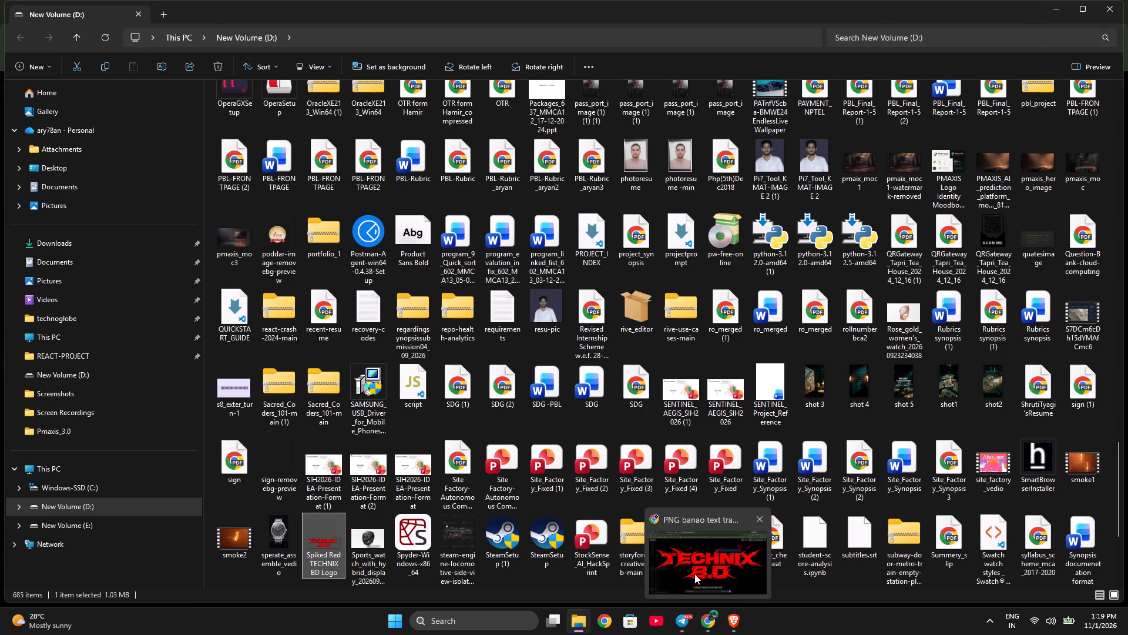
# Return to the Marvel Spider-Man poster design in Canva.
pyautogui.click(694, 573)
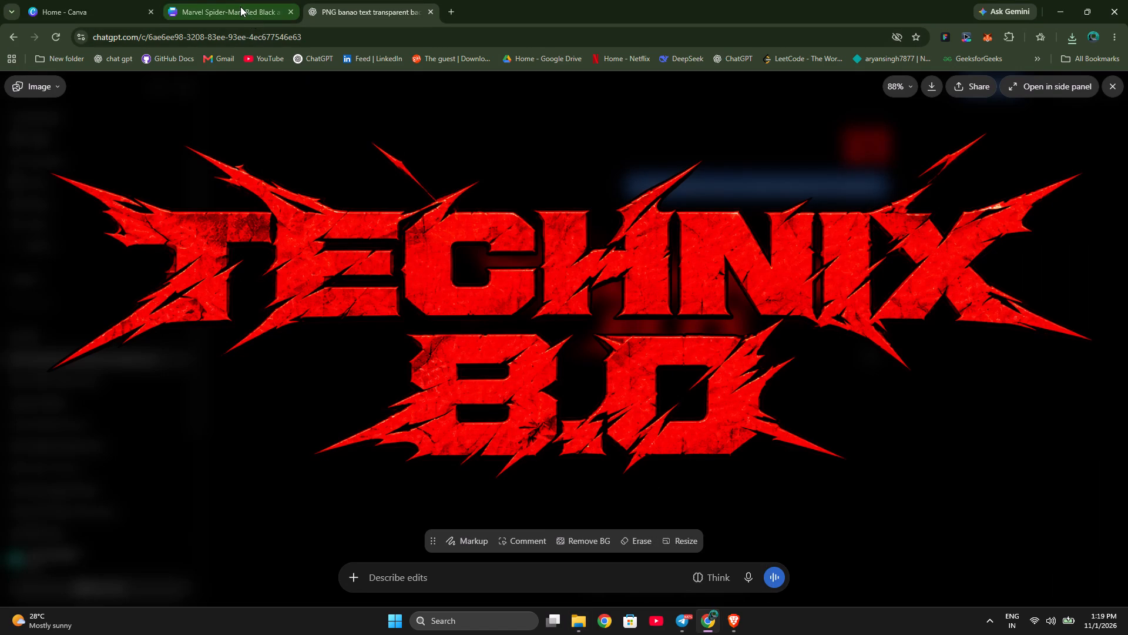
pyautogui.click(240, 6)
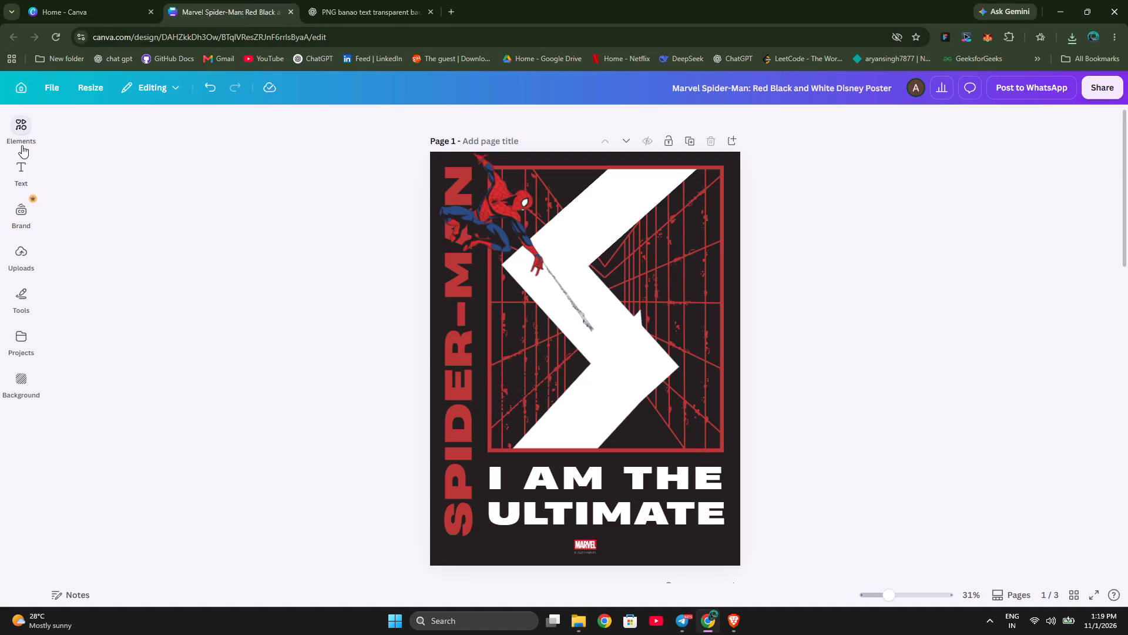
# Browse the element categories, text styles and font combinations available for the poster.
pyautogui.click(23, 145)
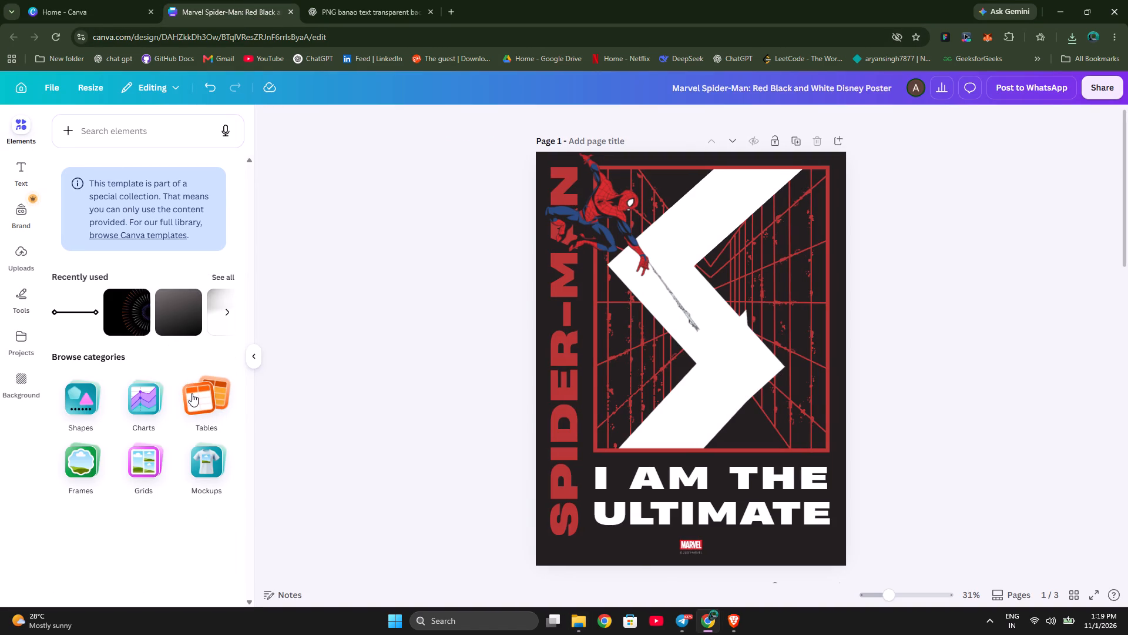
pyautogui.scroll(-1, 138, 393)
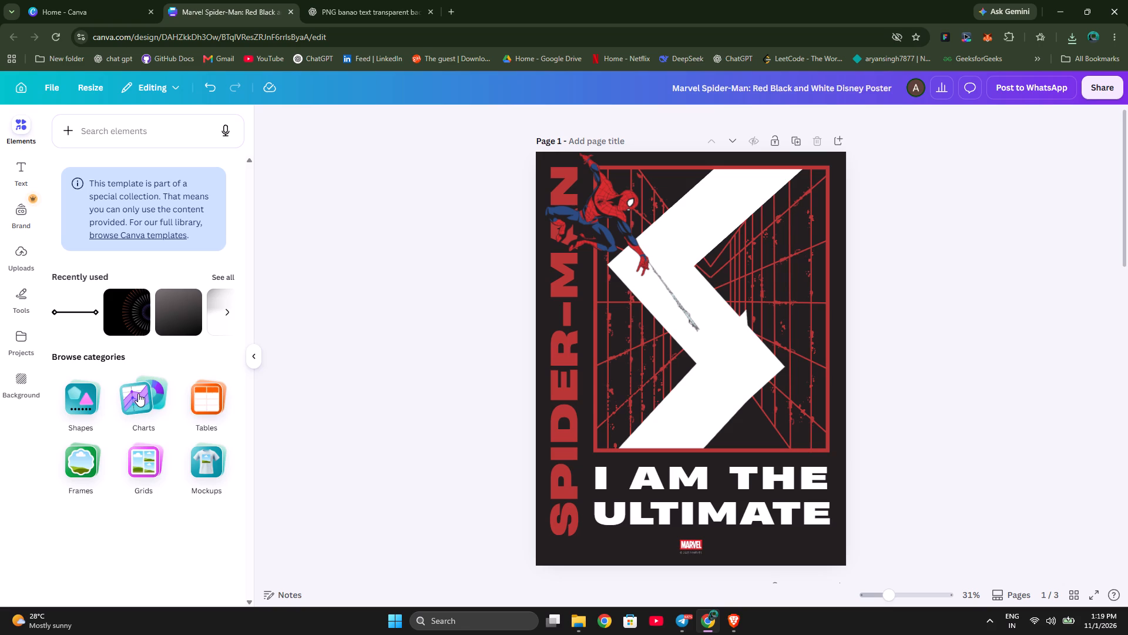
pyautogui.scroll(-2, 138, 393)
pyautogui.scroll(1, 138, 393)
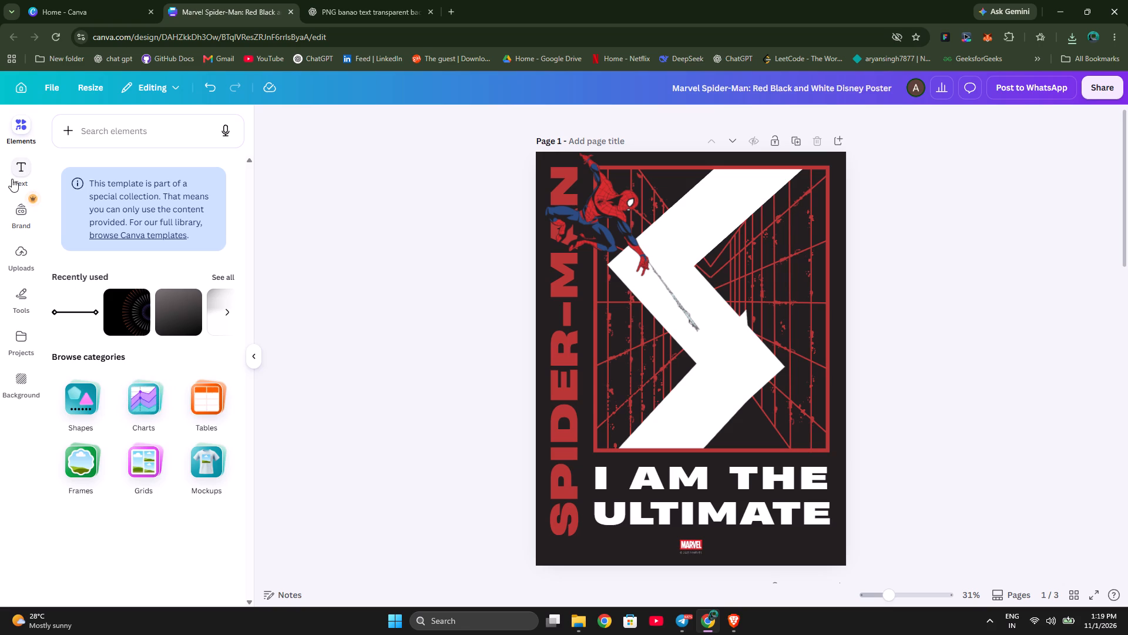
pyautogui.click(17, 176)
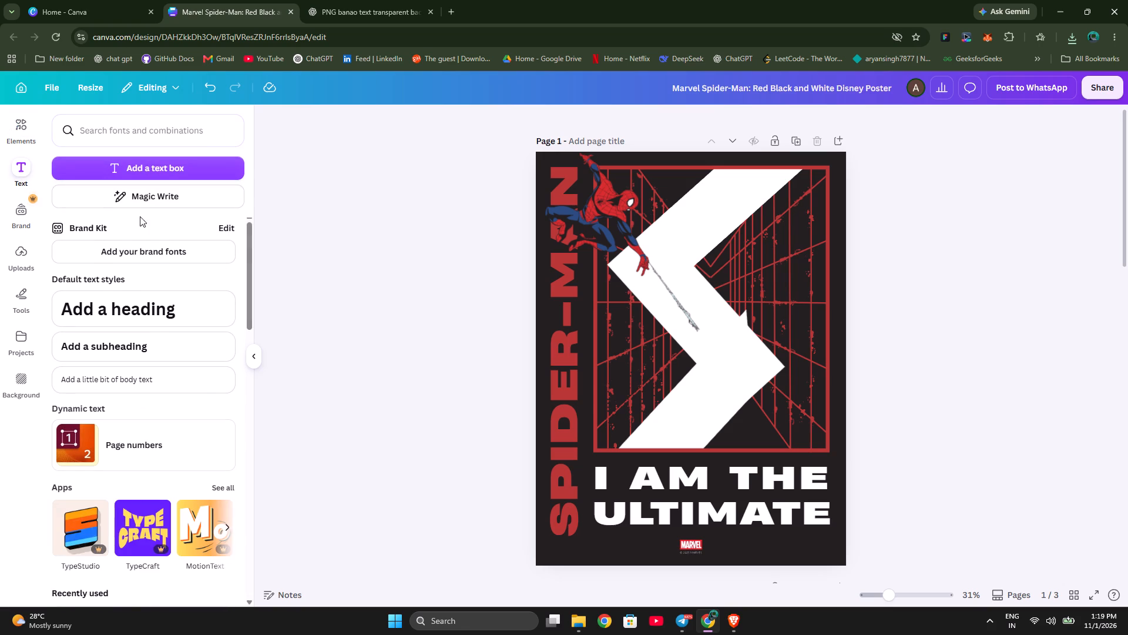
pyautogui.scroll(-2, 151, 326)
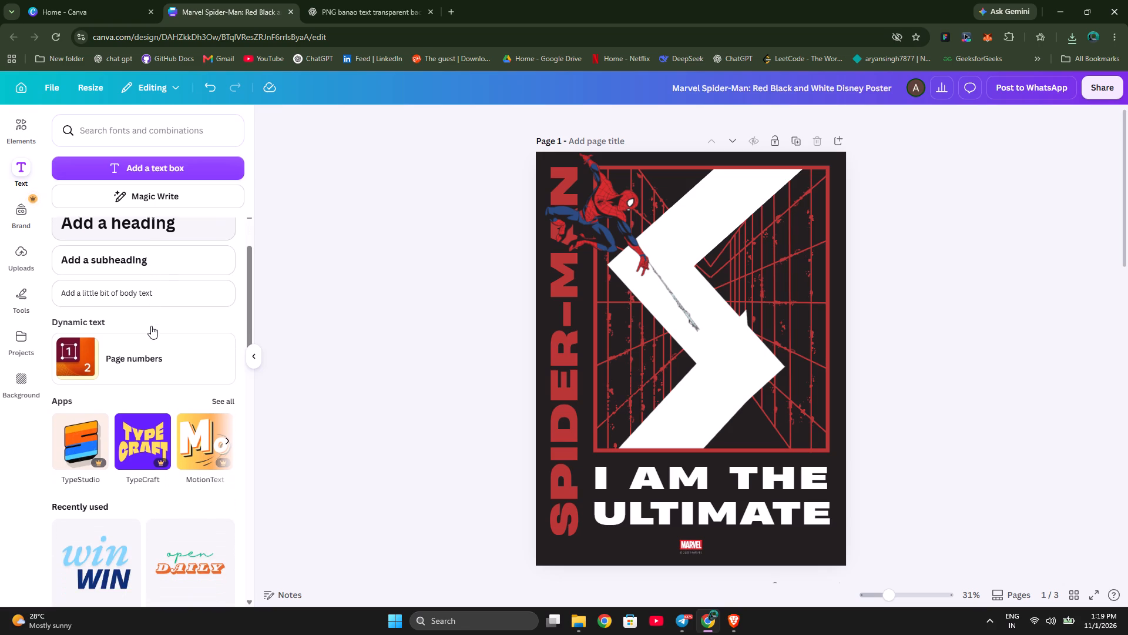
pyautogui.scroll(-5, 151, 326)
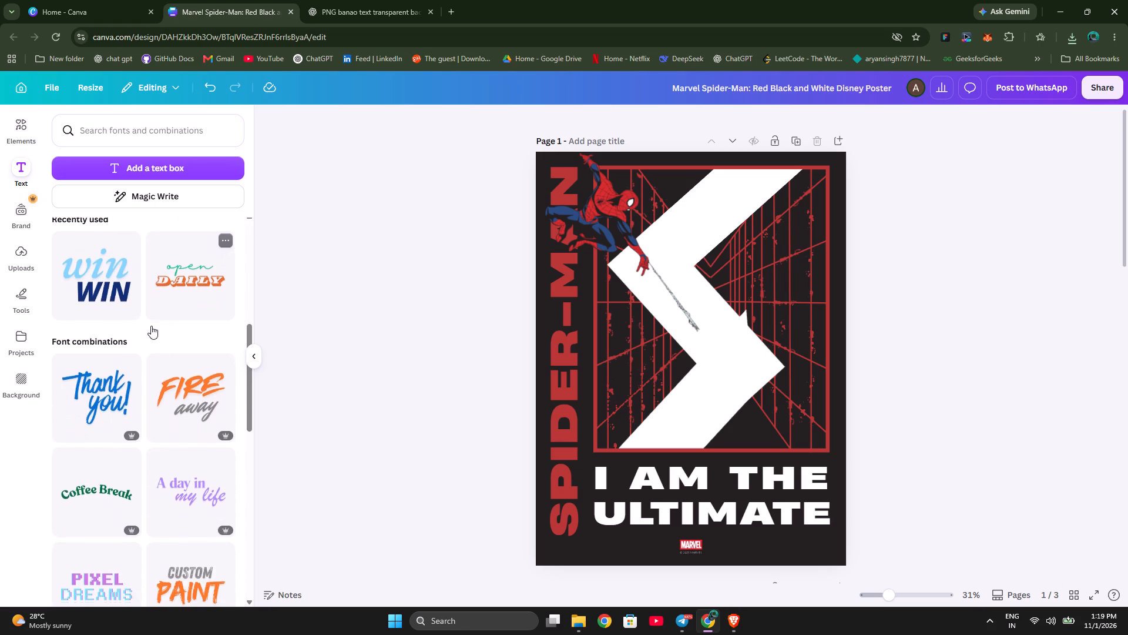
pyautogui.scroll(-3, 151, 326)
pyautogui.scroll(11, 151, 326)
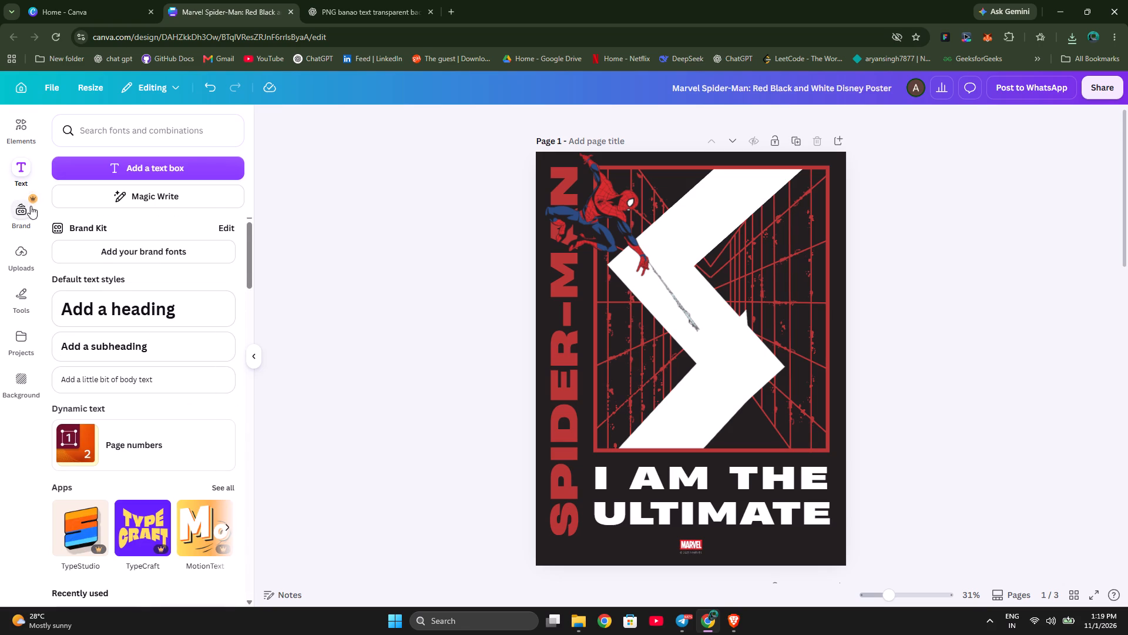
# Start a file upload to the Canva uploads and look through New Volume (D:) for Spiked Red TECHNIX BD Logo.
pyautogui.click(16, 252)
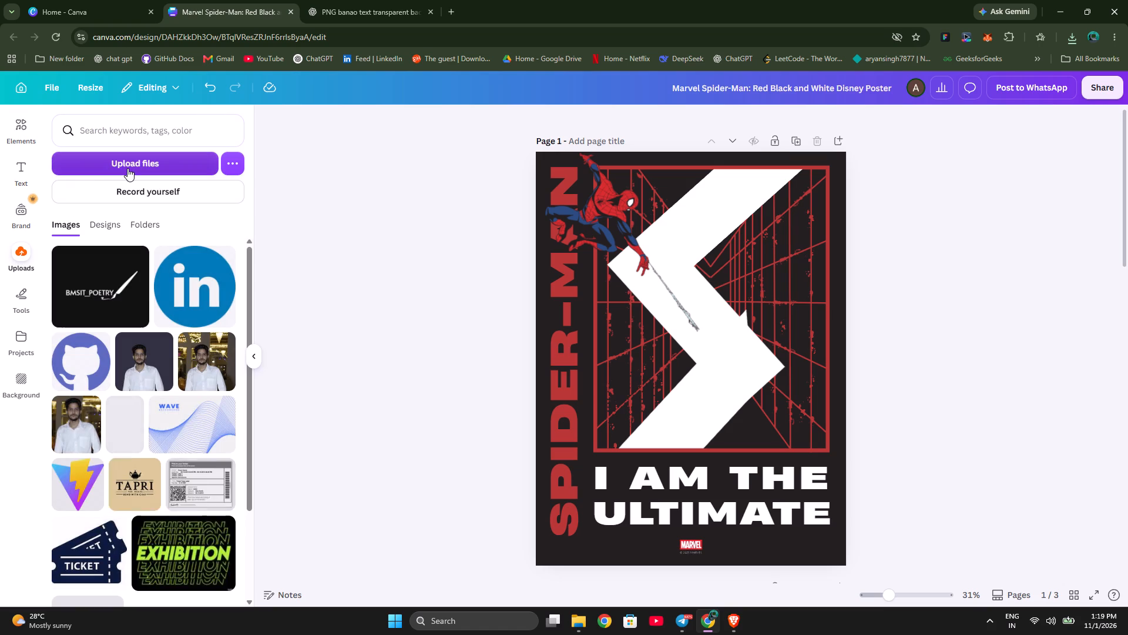
pyautogui.click(127, 160)
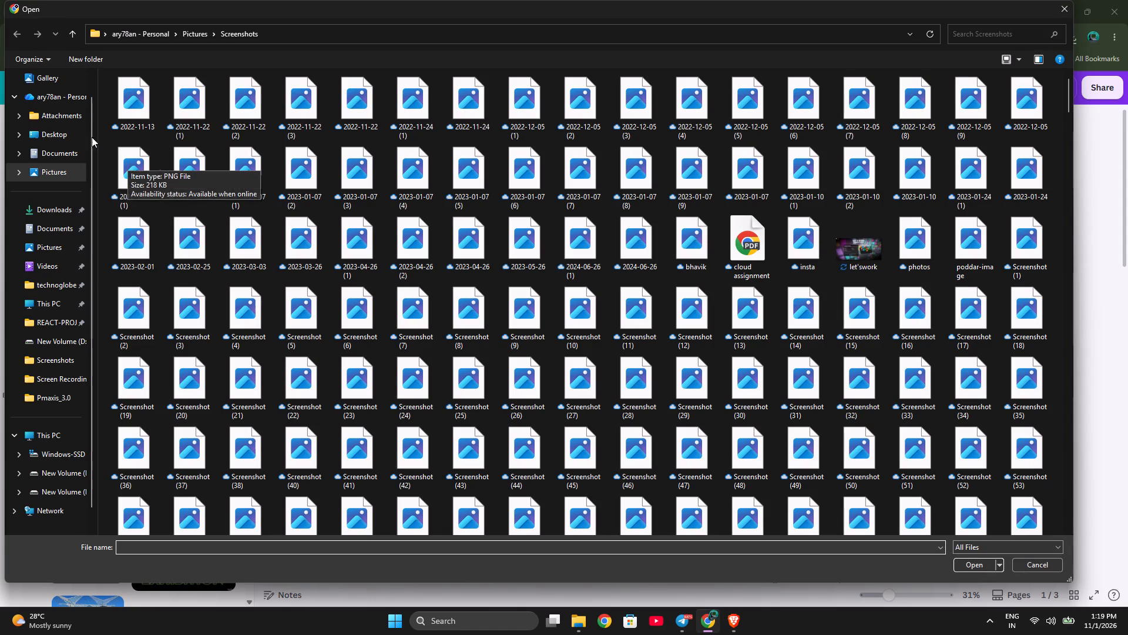
pyautogui.click(43, 472)
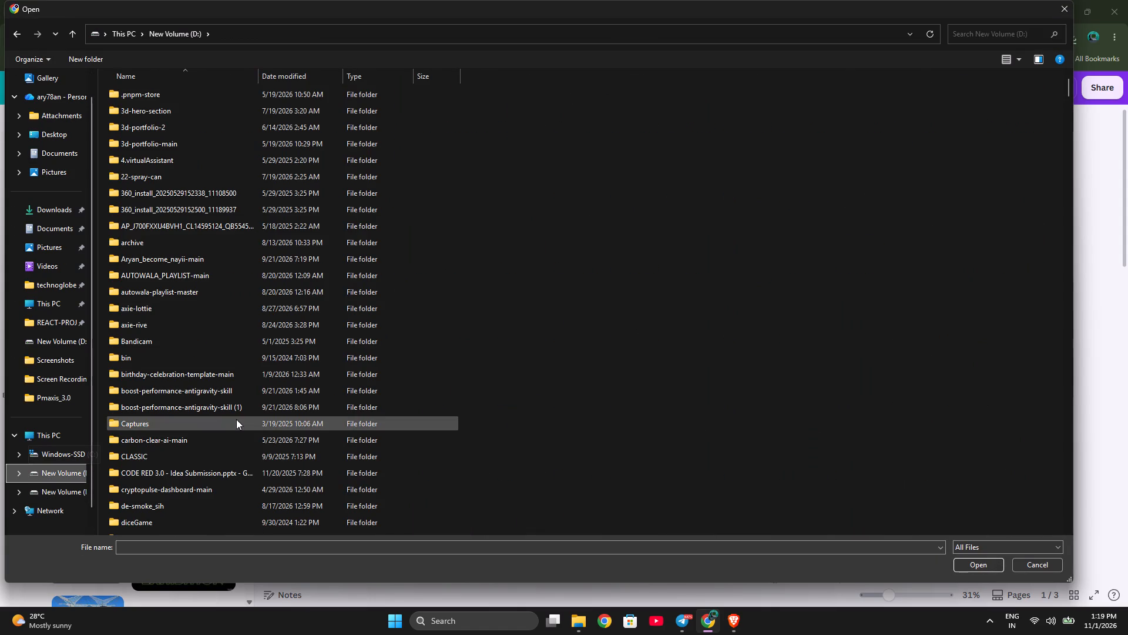
pyautogui.scroll(-6, 236, 419)
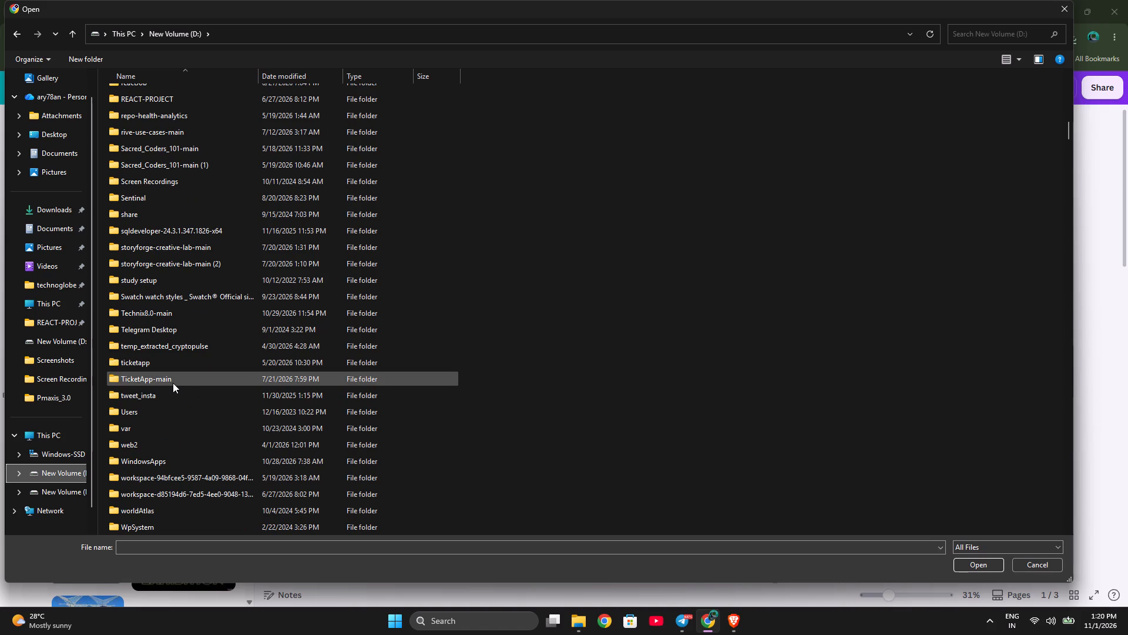
pyautogui.scroll(-8, 173, 383)
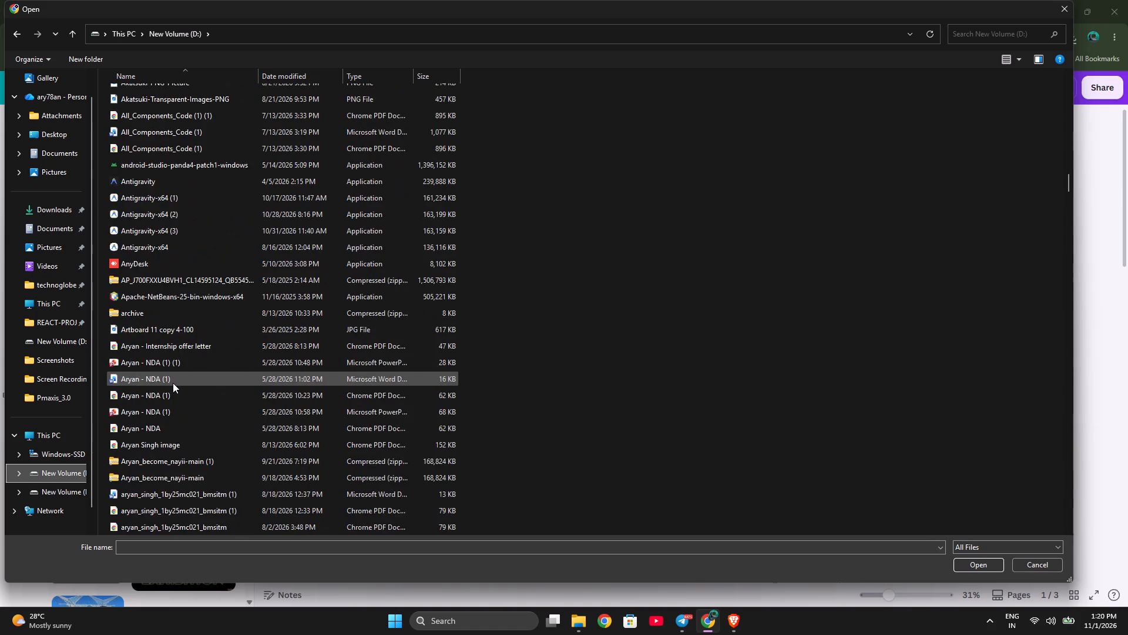
pyautogui.scroll(-17, 173, 383)
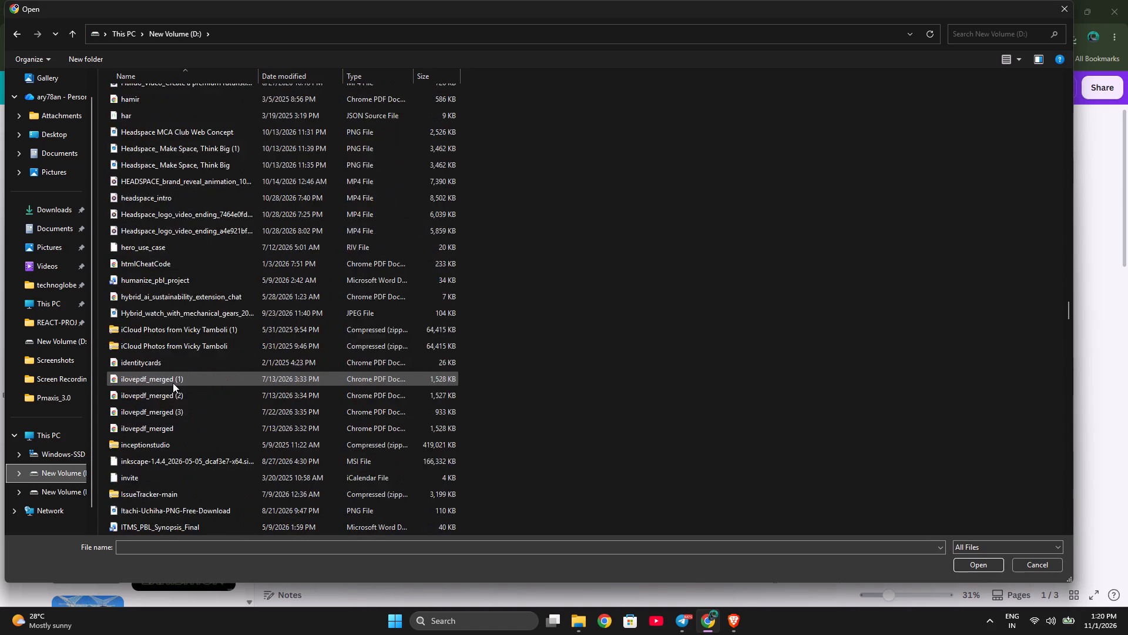
pyautogui.scroll(-7, 173, 383)
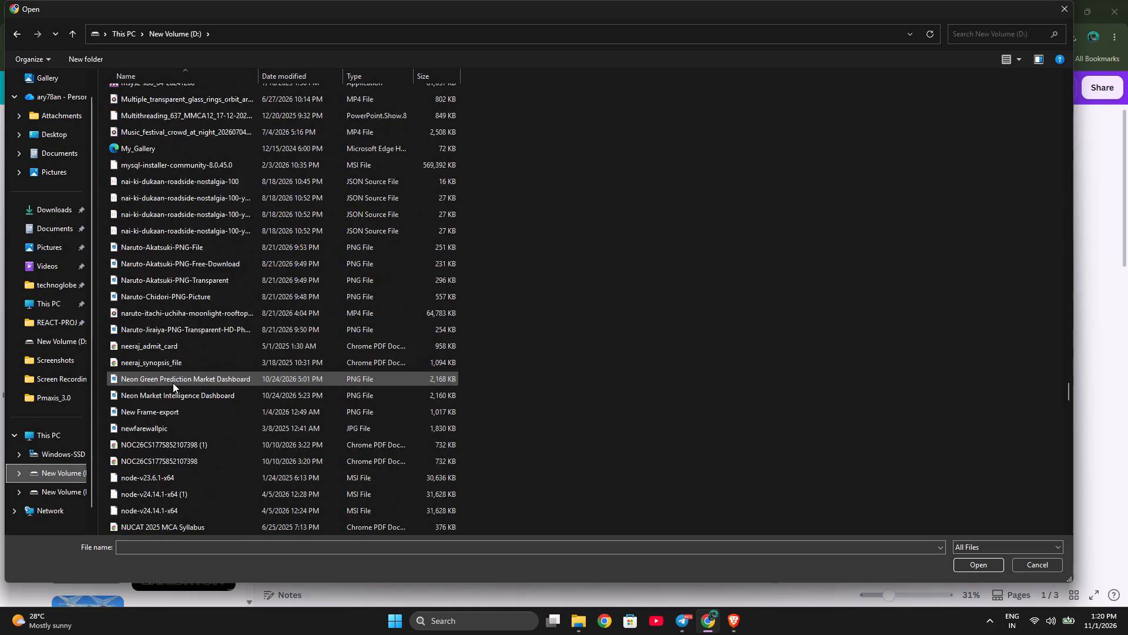
pyautogui.scroll(-3, 173, 383)
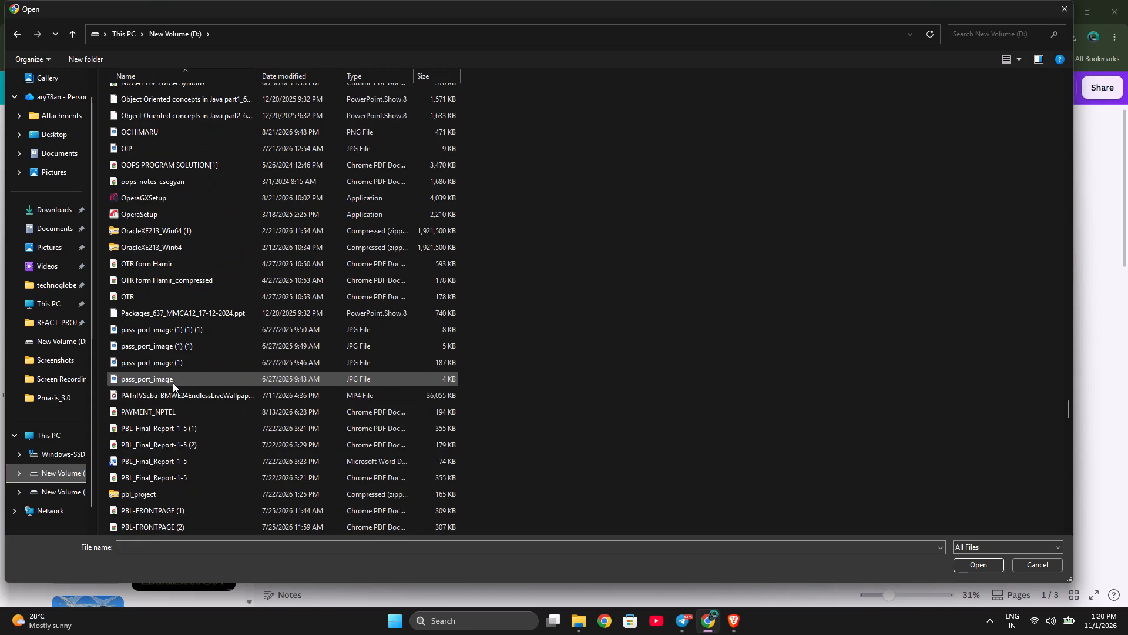
pyautogui.scroll(-3, 173, 383)
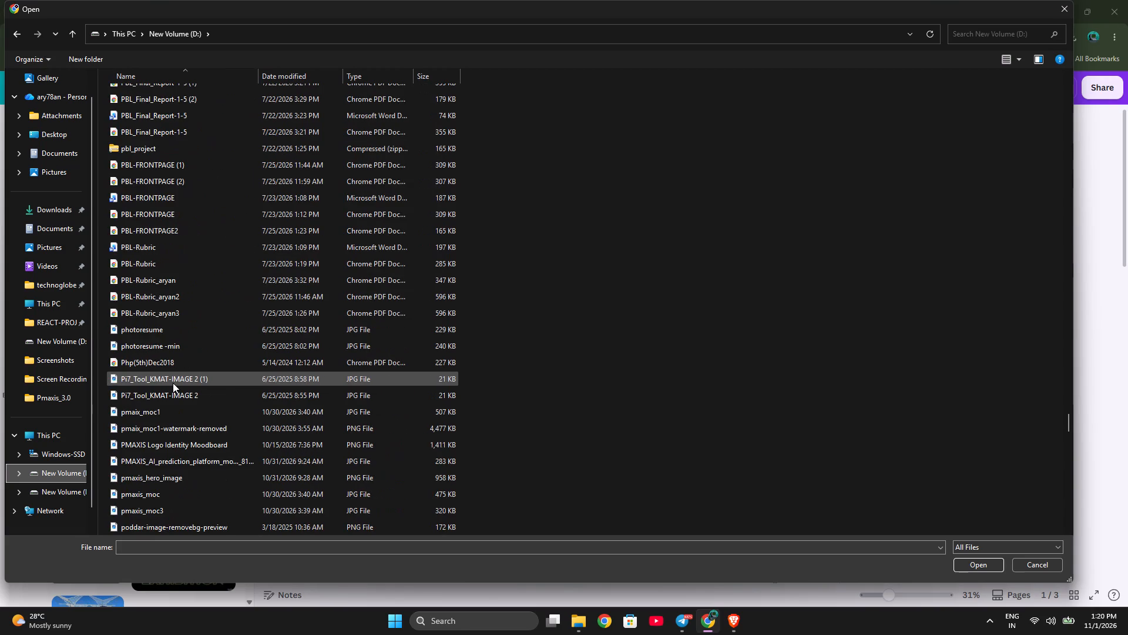
# Switch to Brave and rewind the live cricket stream to about 3:41 behind live.
pyautogui.click(729, 628)
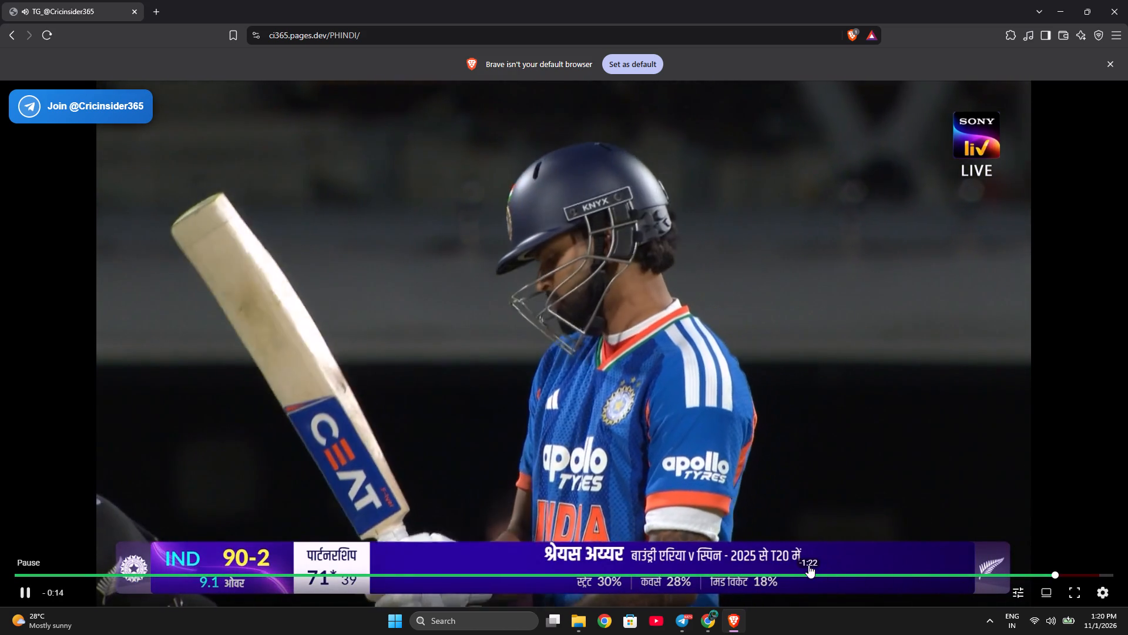
pyautogui.click(727, 569)
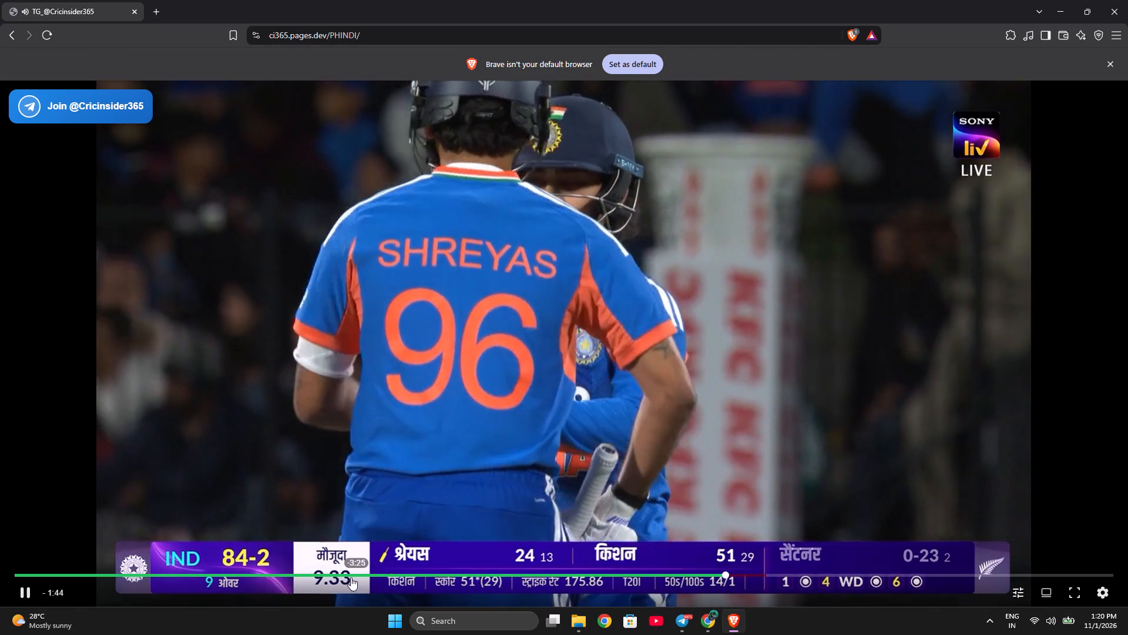
pyautogui.click(296, 573)
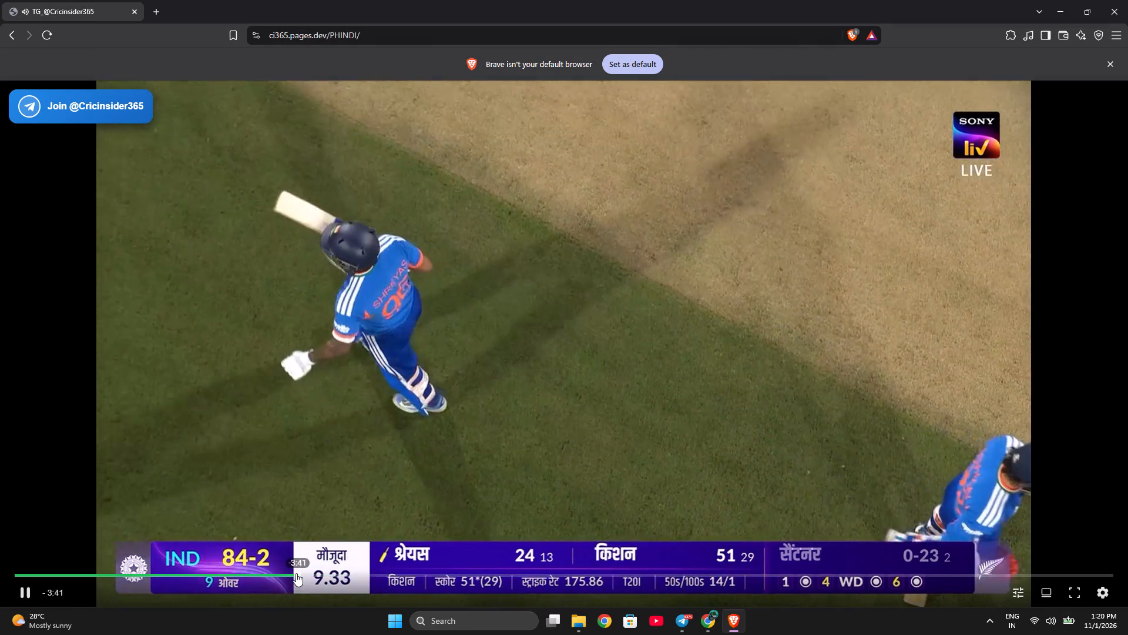
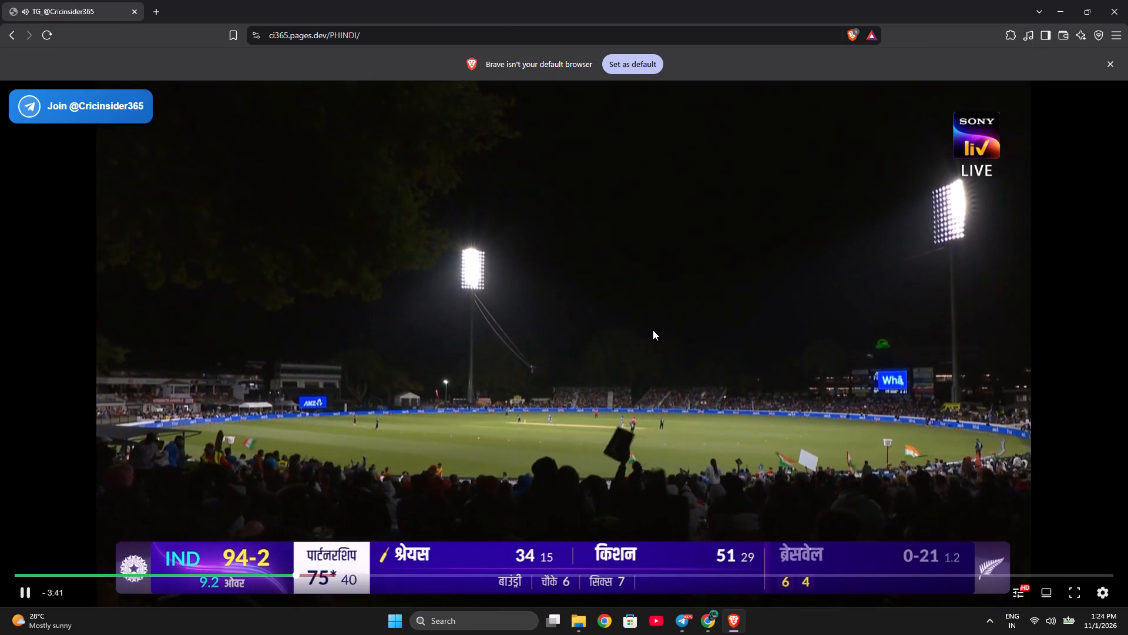
# Pause the cricket stream and return to the open Canva file upload.
pyautogui.click(653, 330)
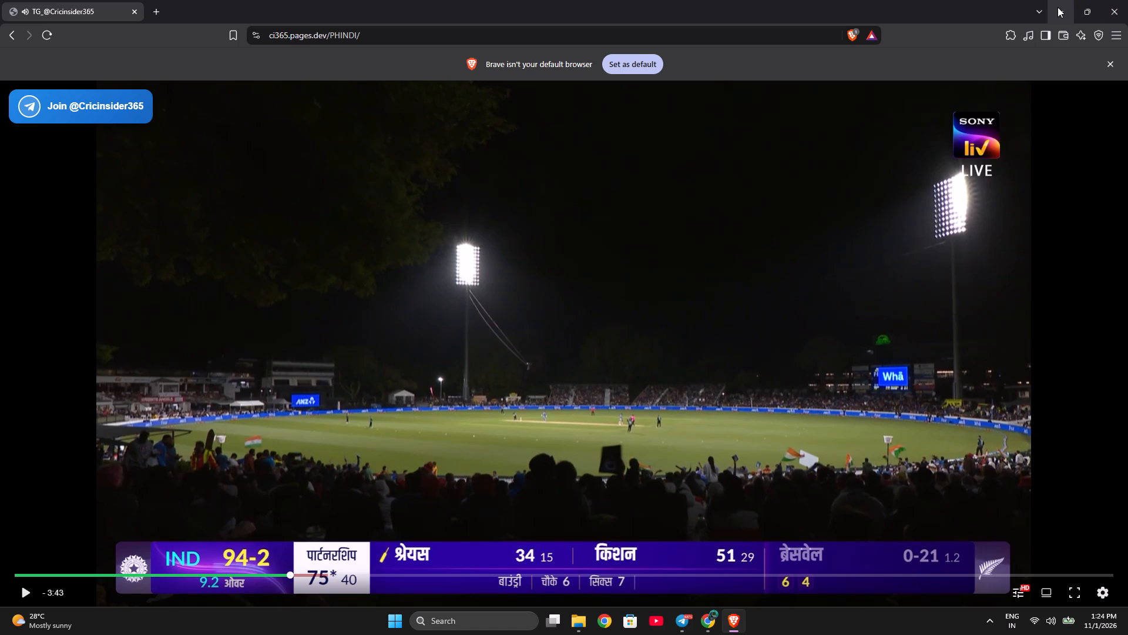
pyautogui.click(1058, 7)
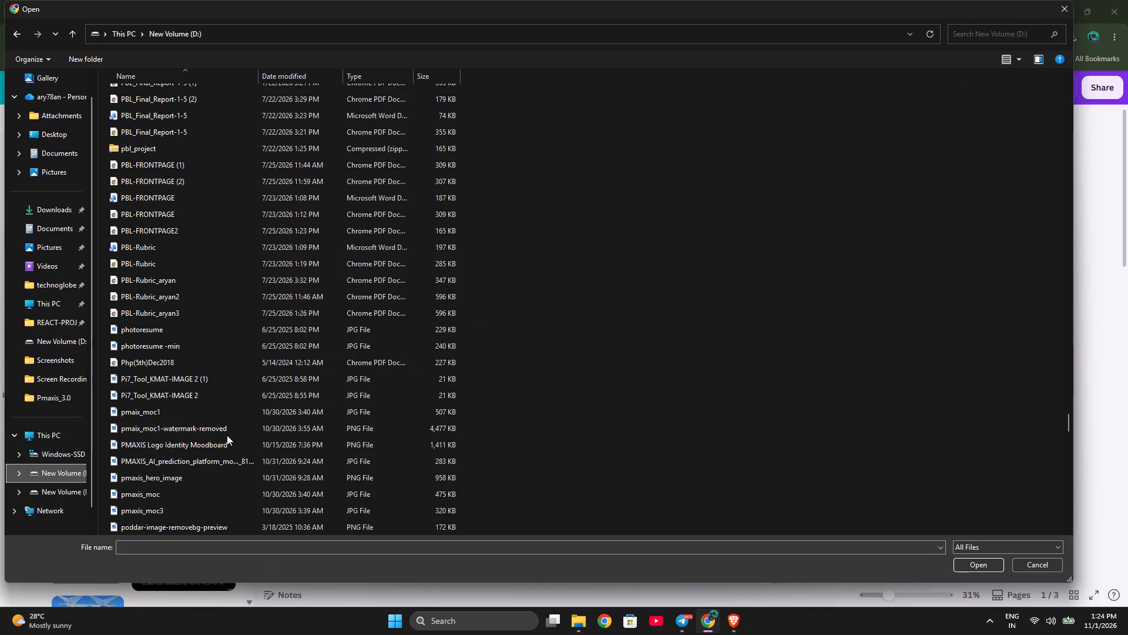
# Upload the Spiked Red TECHNIX BD Logo PNG from New Volume (D:) to the Canva uploads.
pyautogui.scroll(-6, 227, 435)
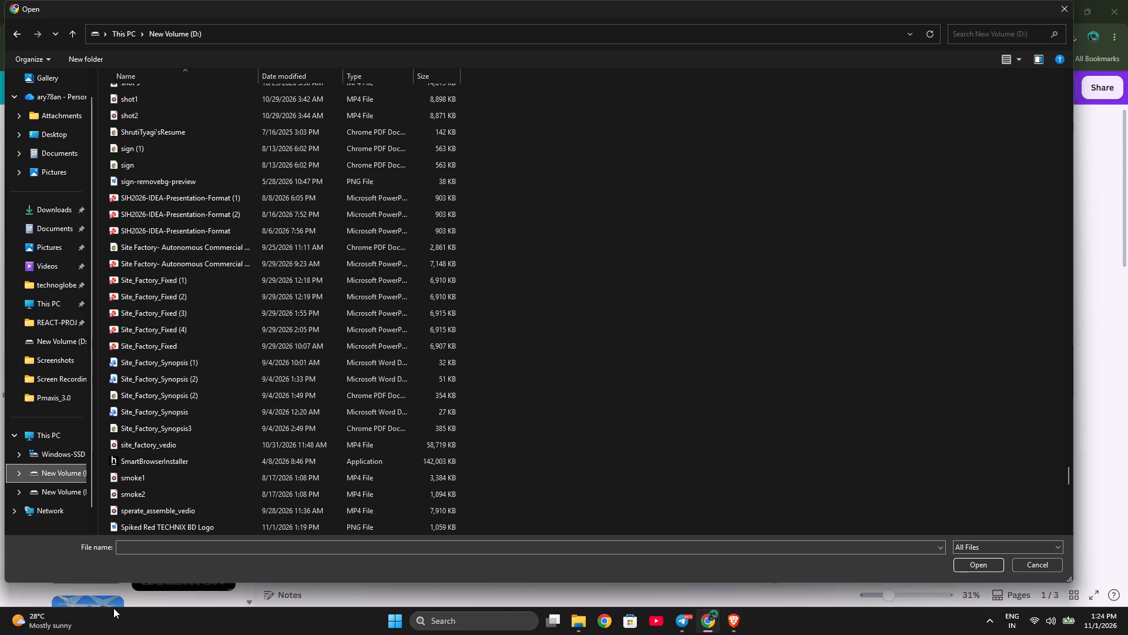
pyautogui.scroll(-1, 113, 608)
pyautogui.scroll(-1, 136, 487)
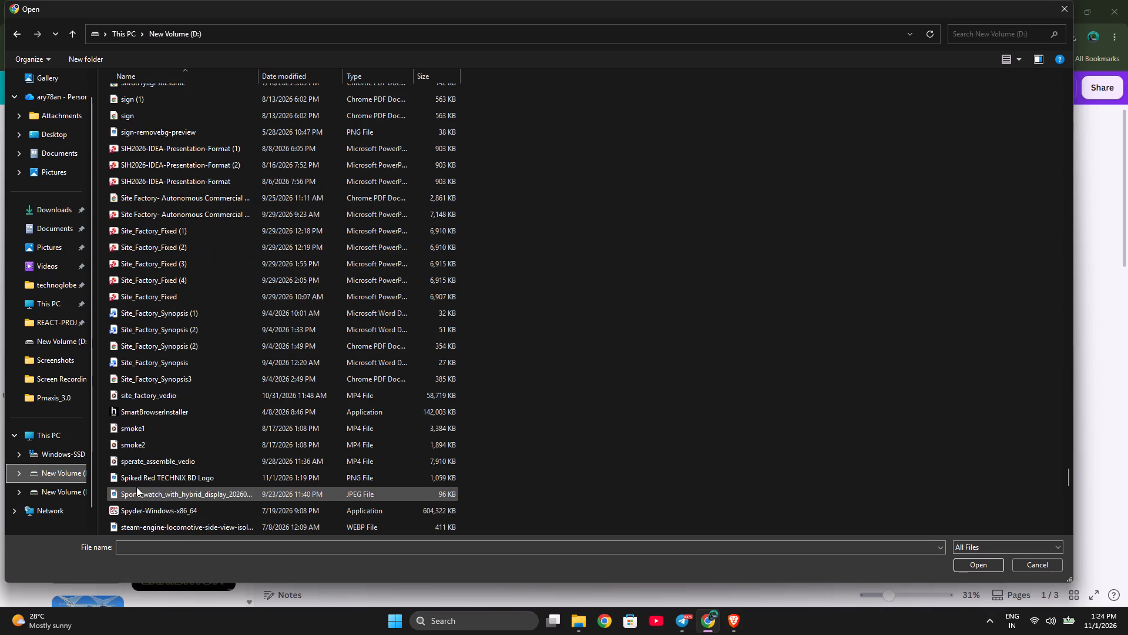
pyautogui.scroll(-2, 136, 487)
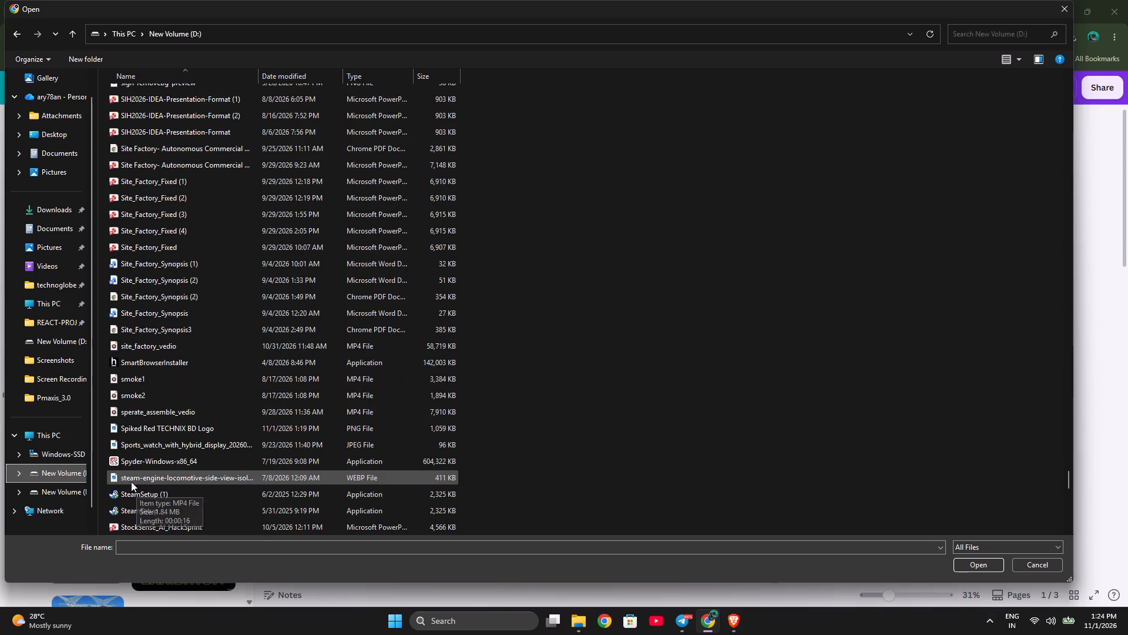
pyautogui.click(140, 430)
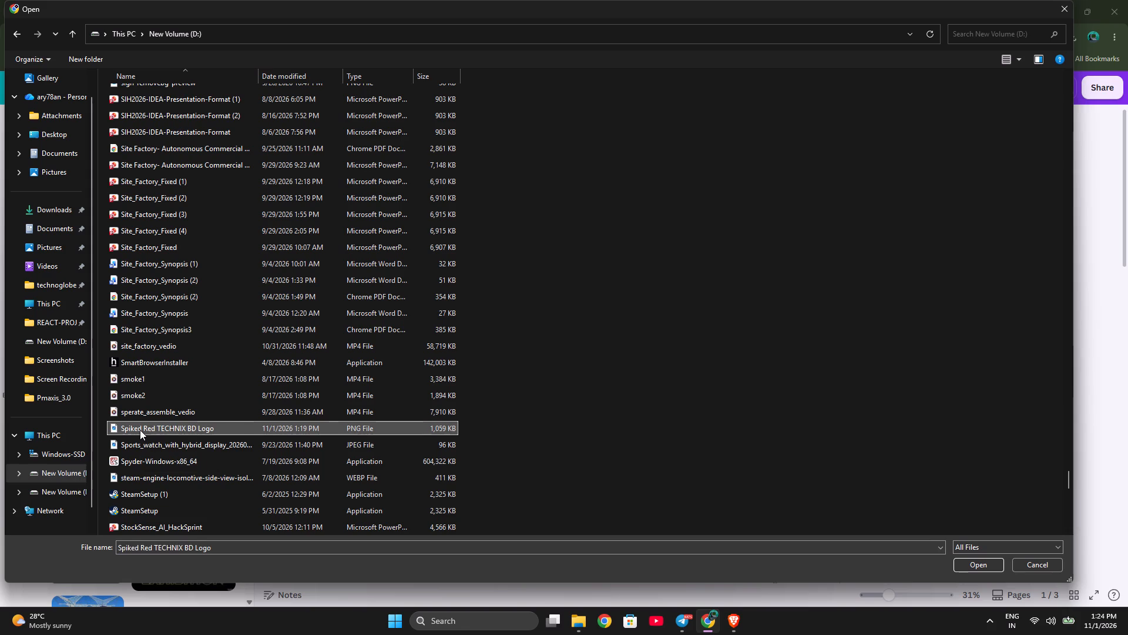
pyautogui.click(995, 566)
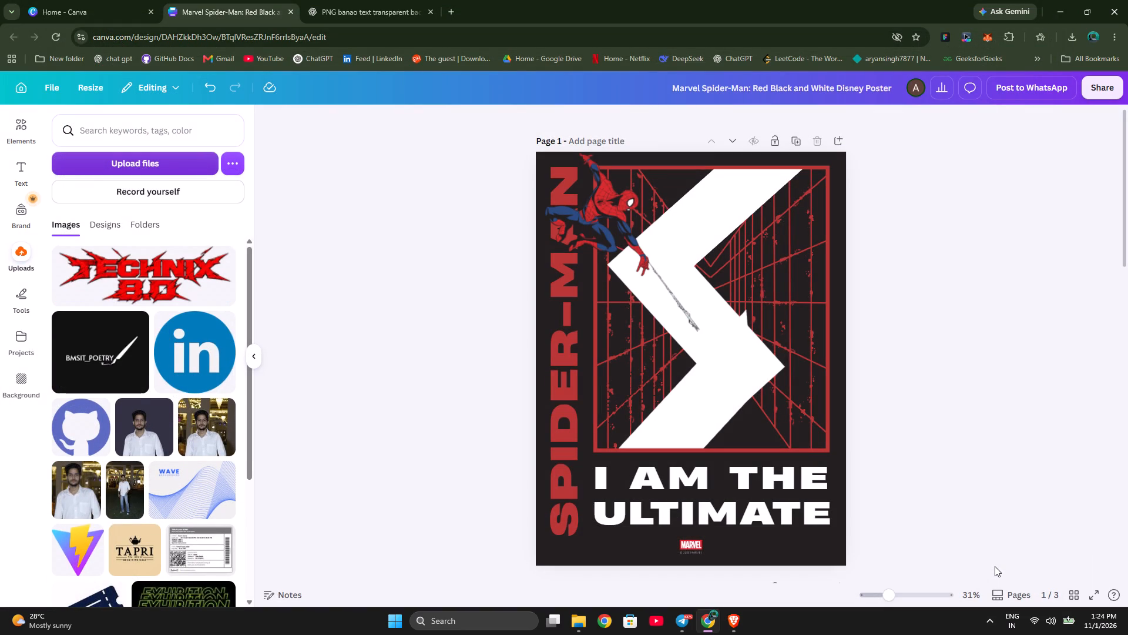
# Add the uploaded TECHNIX 8.0 logo to page 1, horizontally within the red frame, just below its middle over the white zigzag.
pyautogui.moveTo(145, 275); pyautogui.dragTo(834, 364)
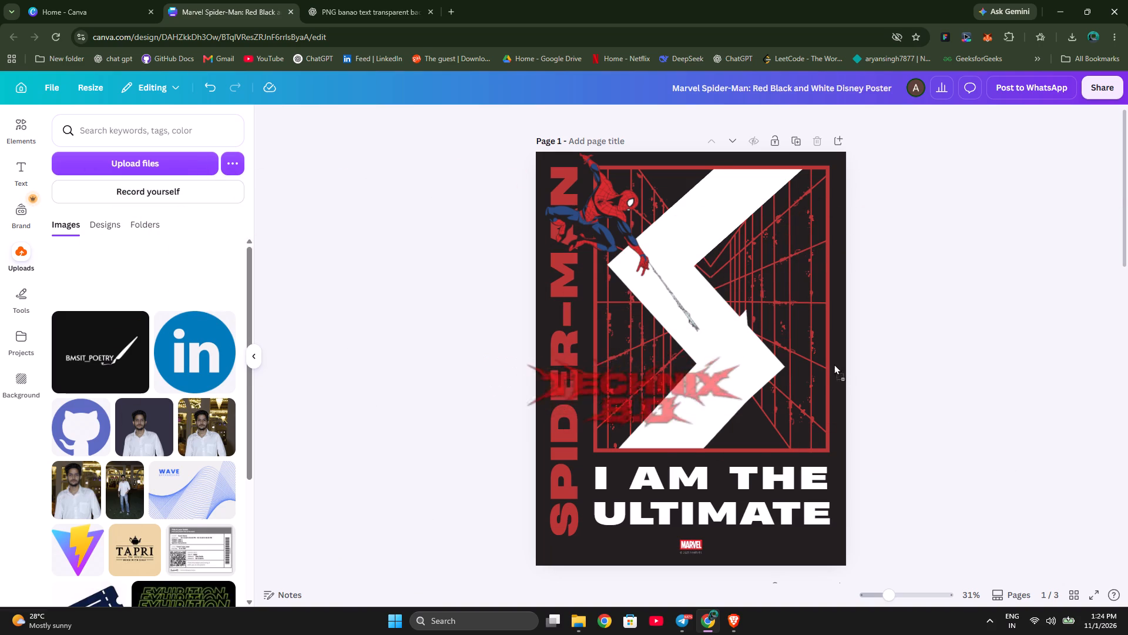
pyautogui.moveTo(834, 364); pyautogui.dragTo(622, 370)
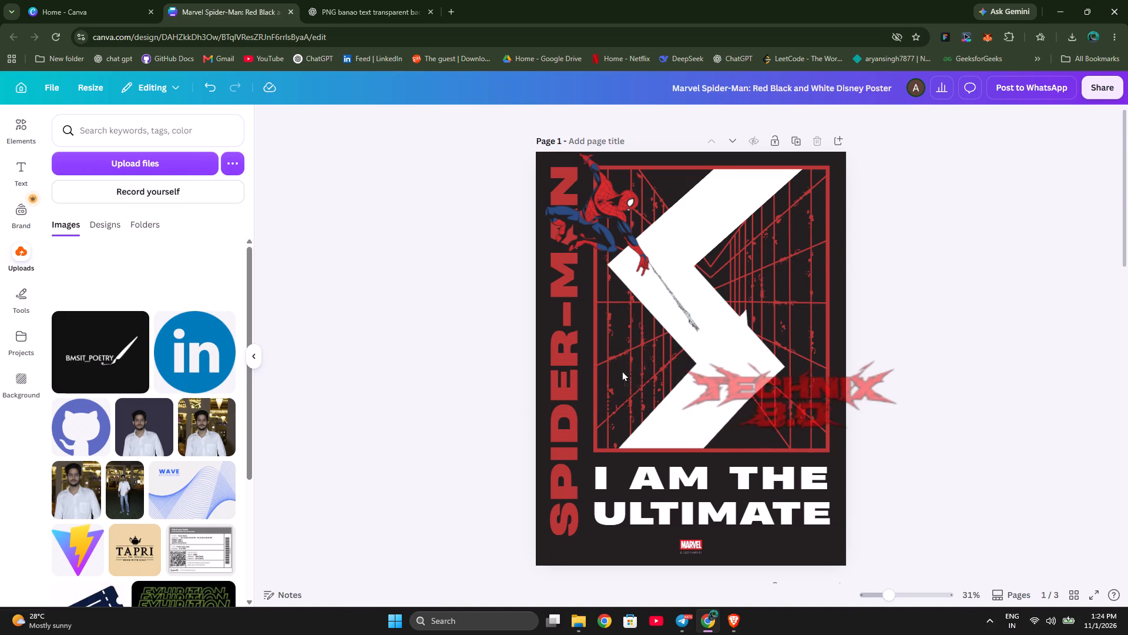
pyautogui.moveTo(622, 370); pyautogui.dragTo(595, 379)
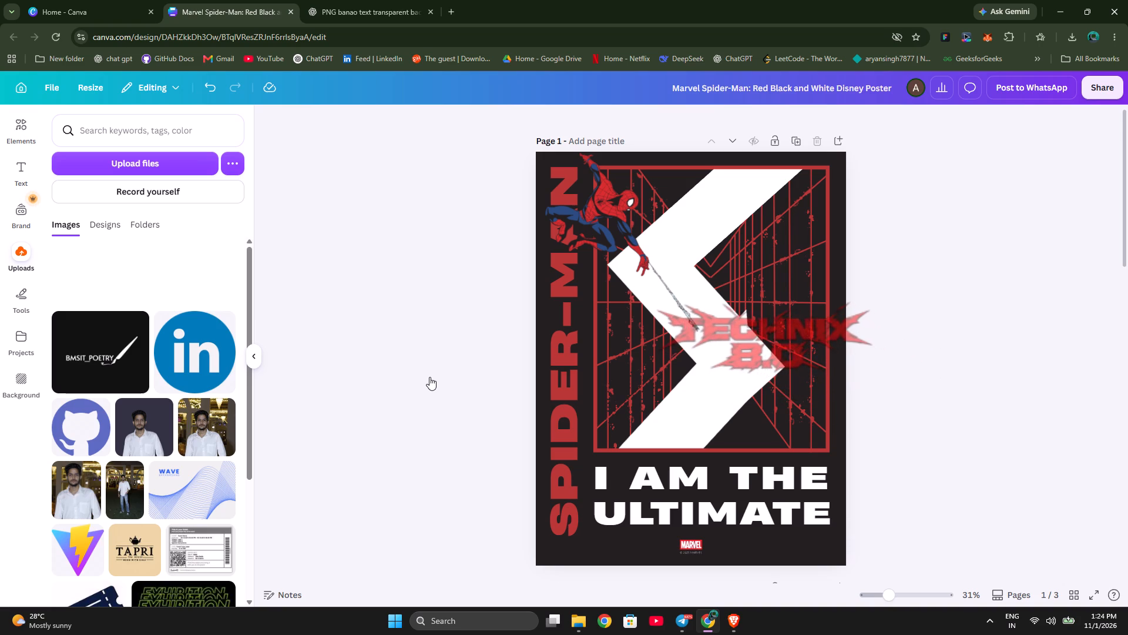
pyautogui.click(306, 467)
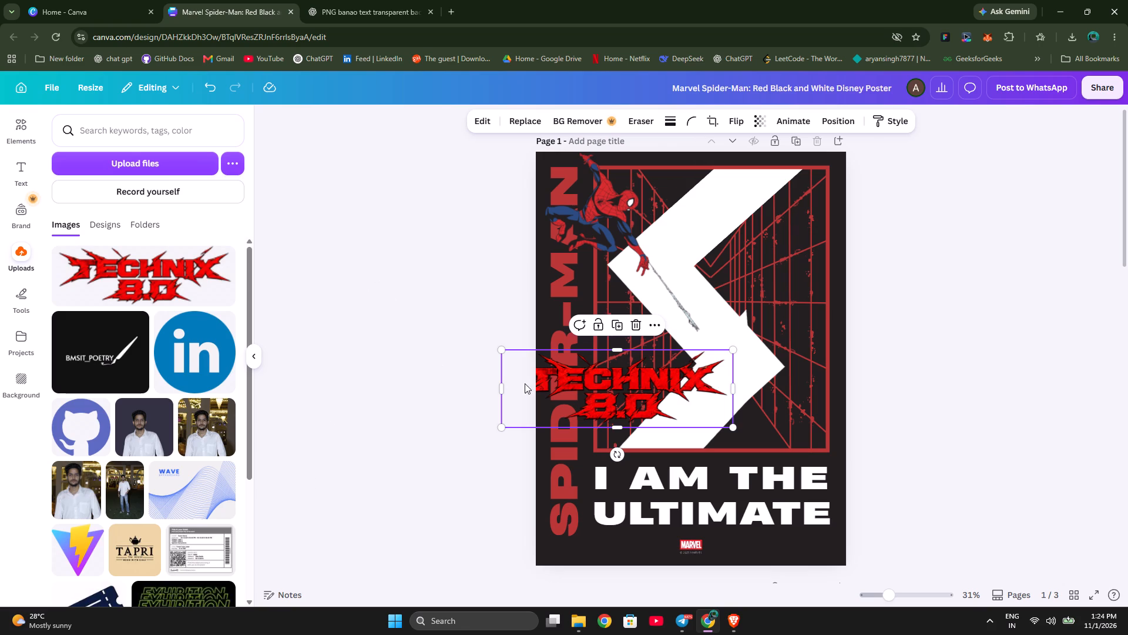
pyautogui.moveTo(624, 390); pyautogui.dragTo(697, 380)
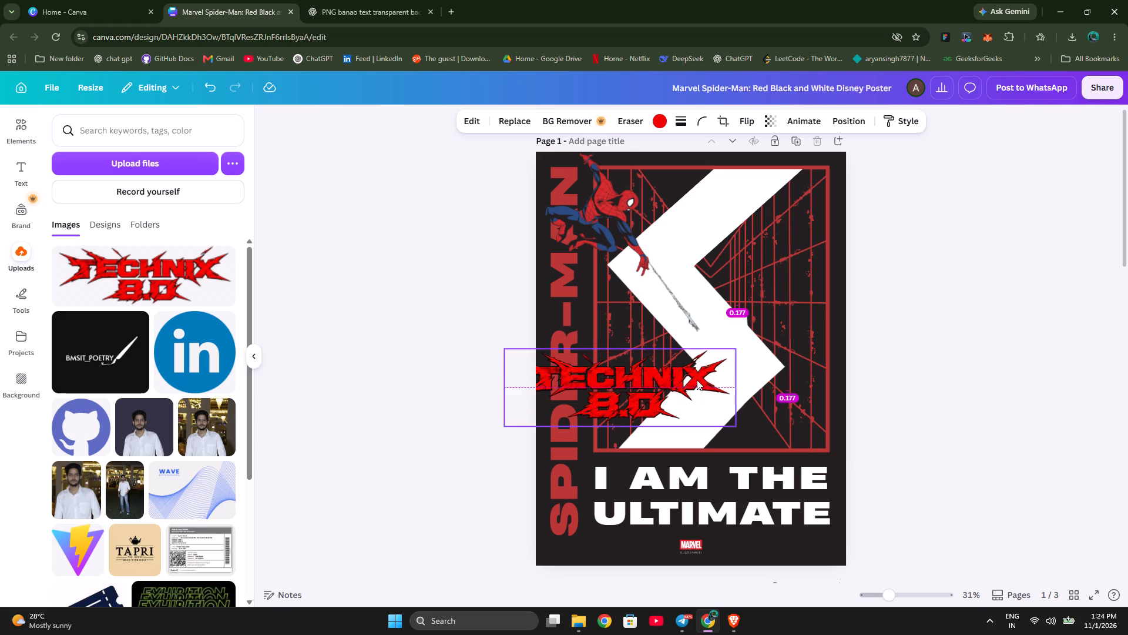
pyautogui.moveTo(697, 380); pyautogui.dragTo(707, 356)
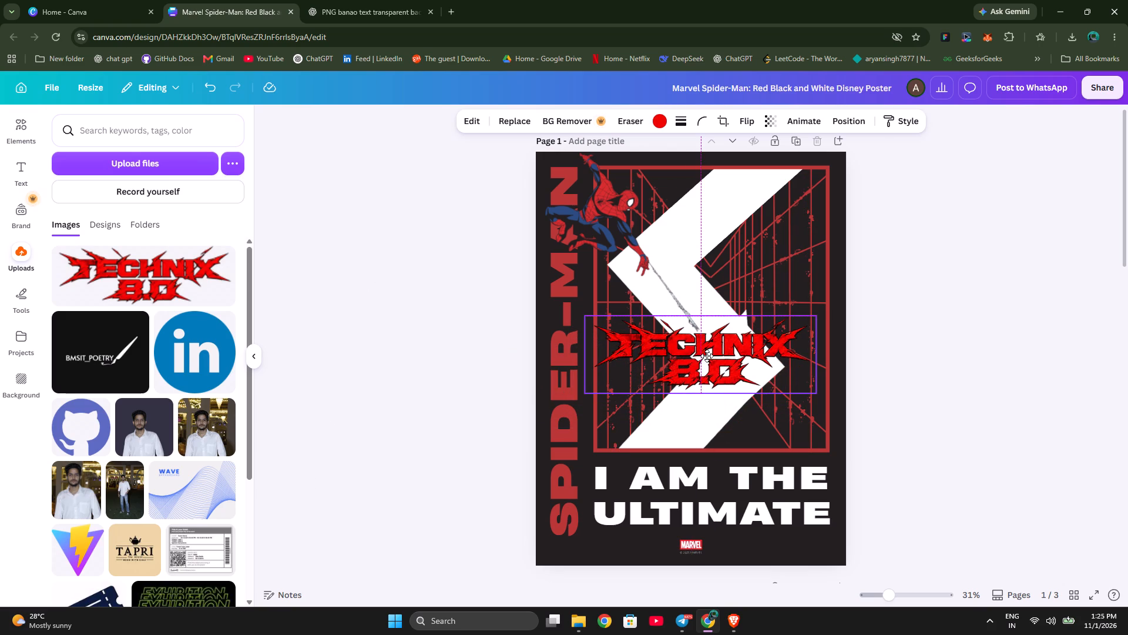
pyautogui.moveTo(707, 356); pyautogui.dragTo(707, 353)
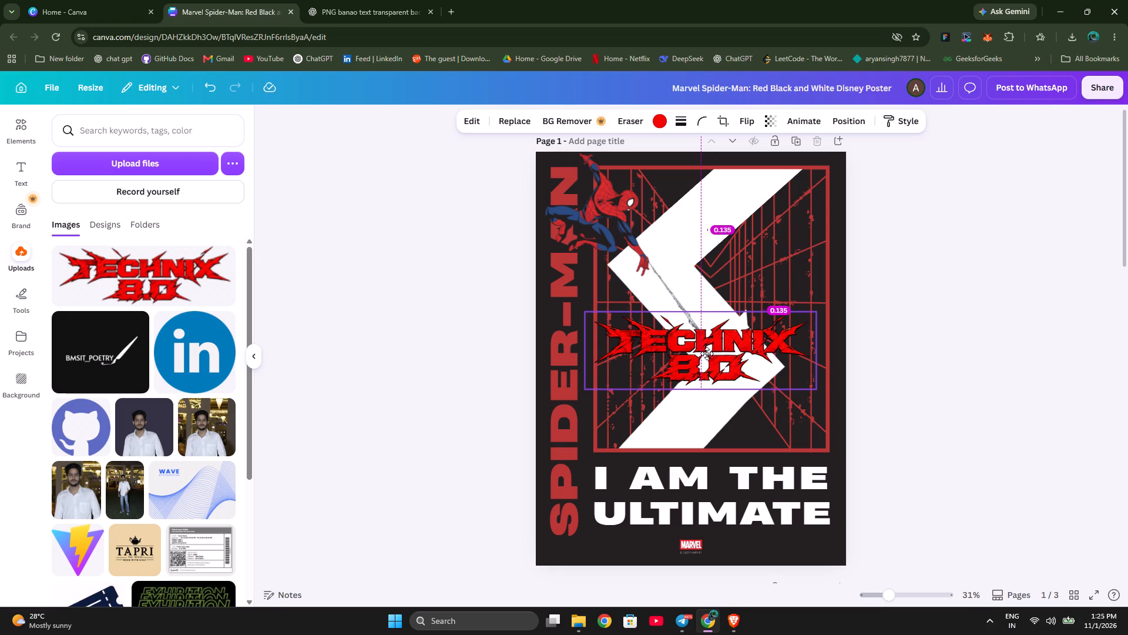
pyautogui.click(942, 397)
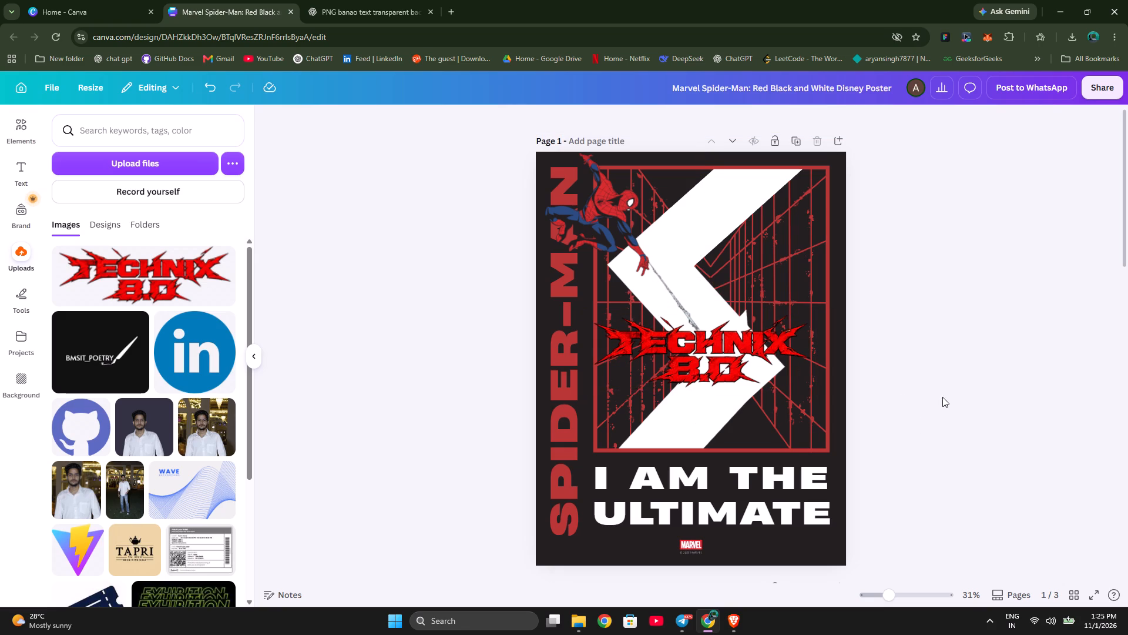
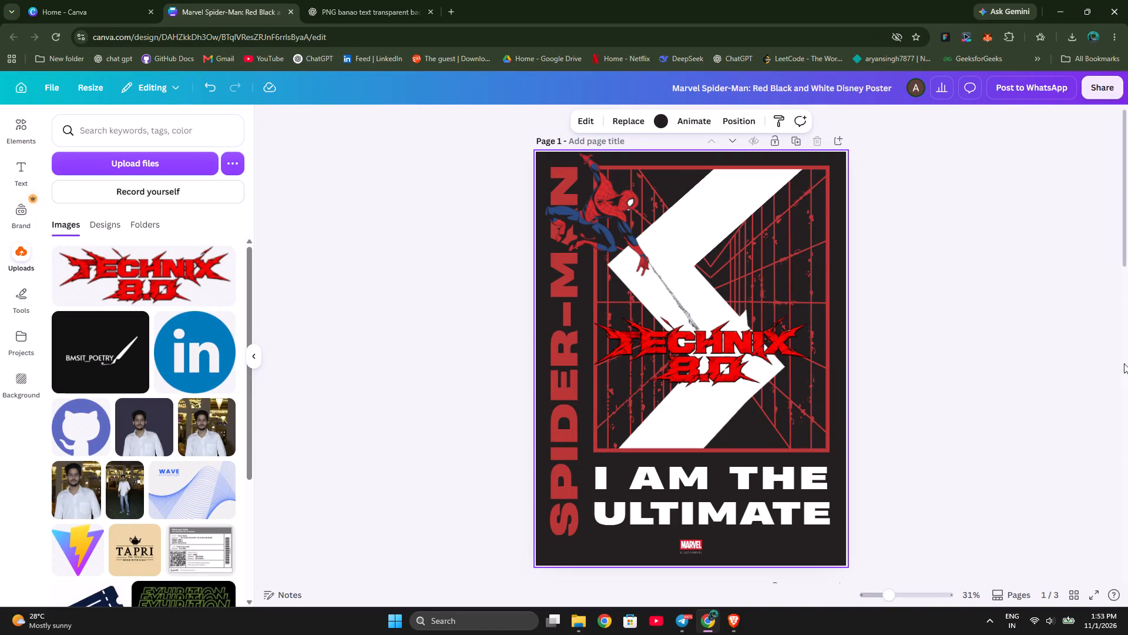
# Recolour the vertical SPIDER-MAN text on page 1 to the design's darker red, #98312f.
pyautogui.click(553, 354)
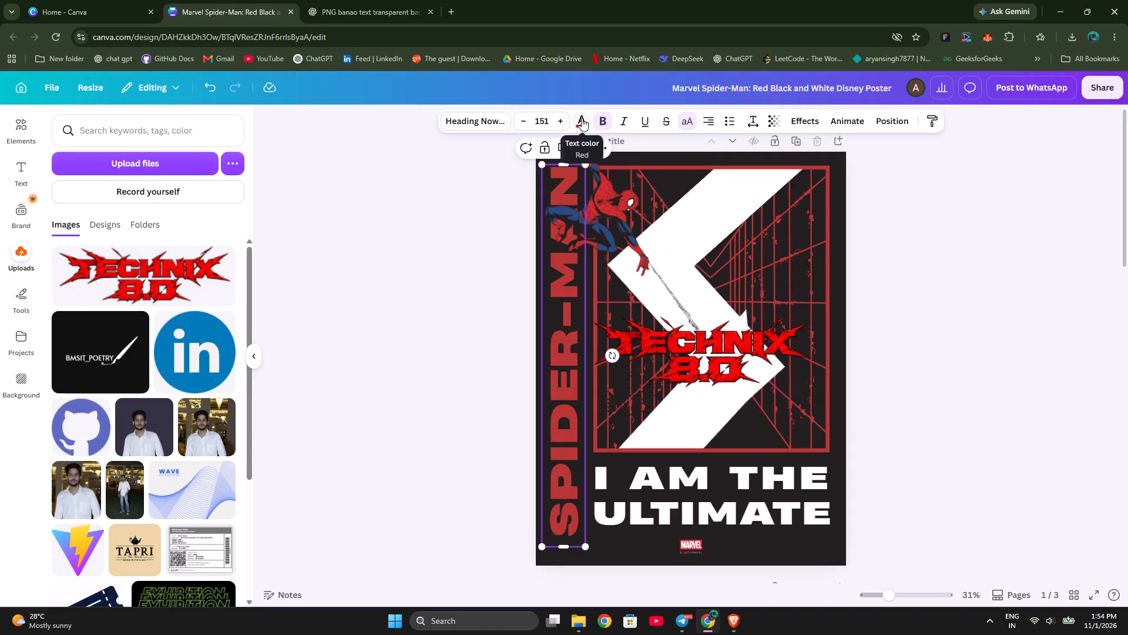
pyautogui.click(582, 121)
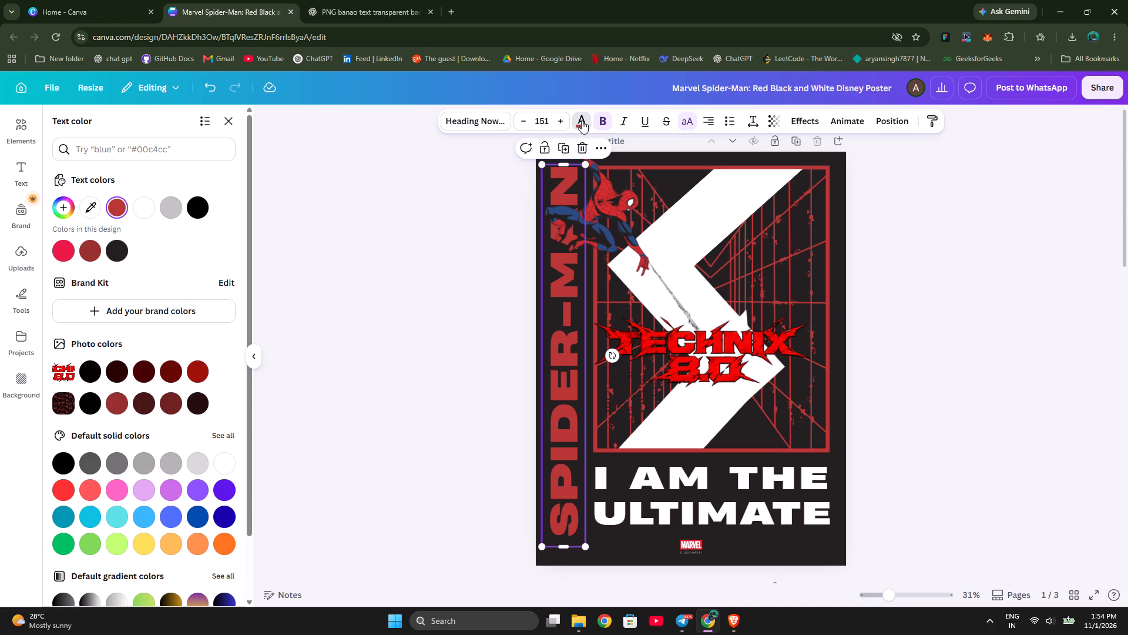
pyautogui.click(88, 252)
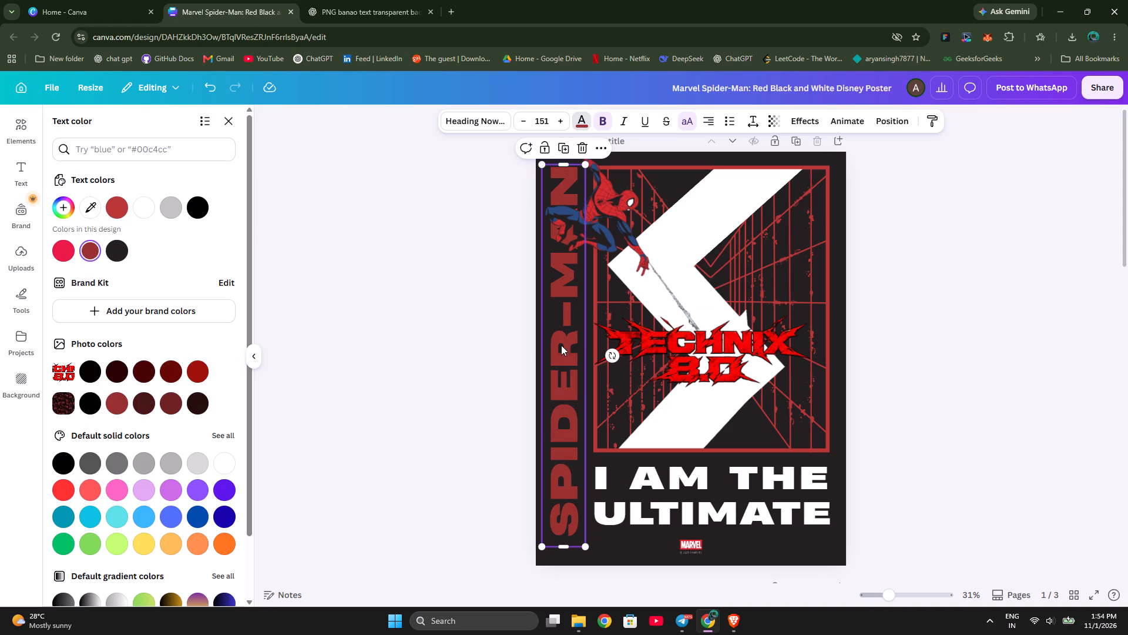
# Try several red swatches from the design and photo colours on the TECHNIX 8.0 logo, settling on #98312f.
pyautogui.click(688, 343)
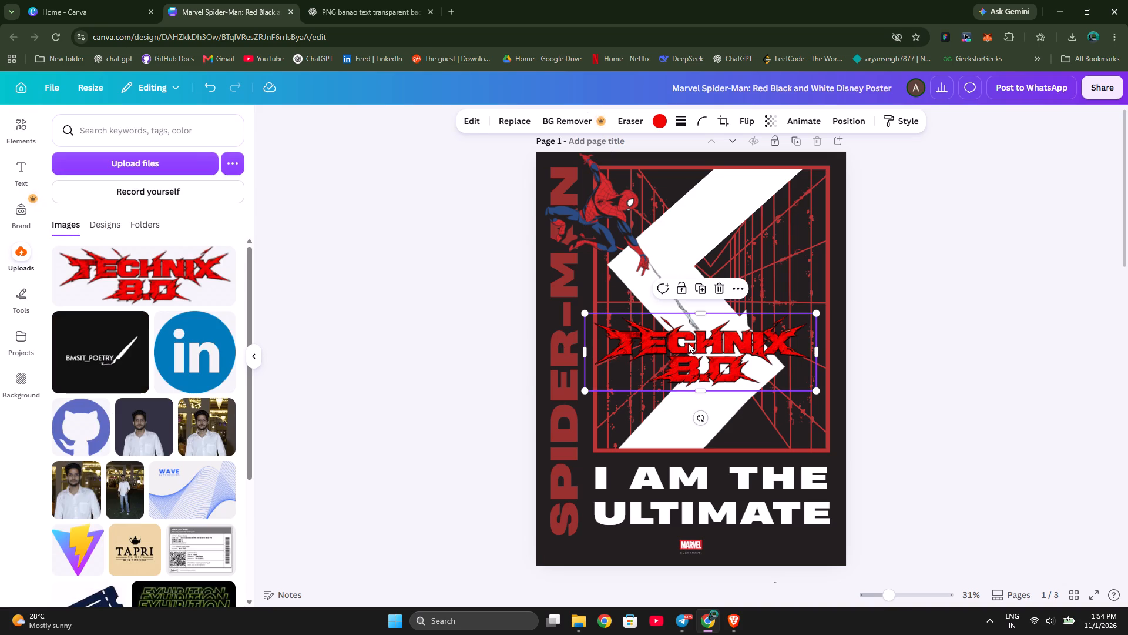
pyautogui.click(660, 116)
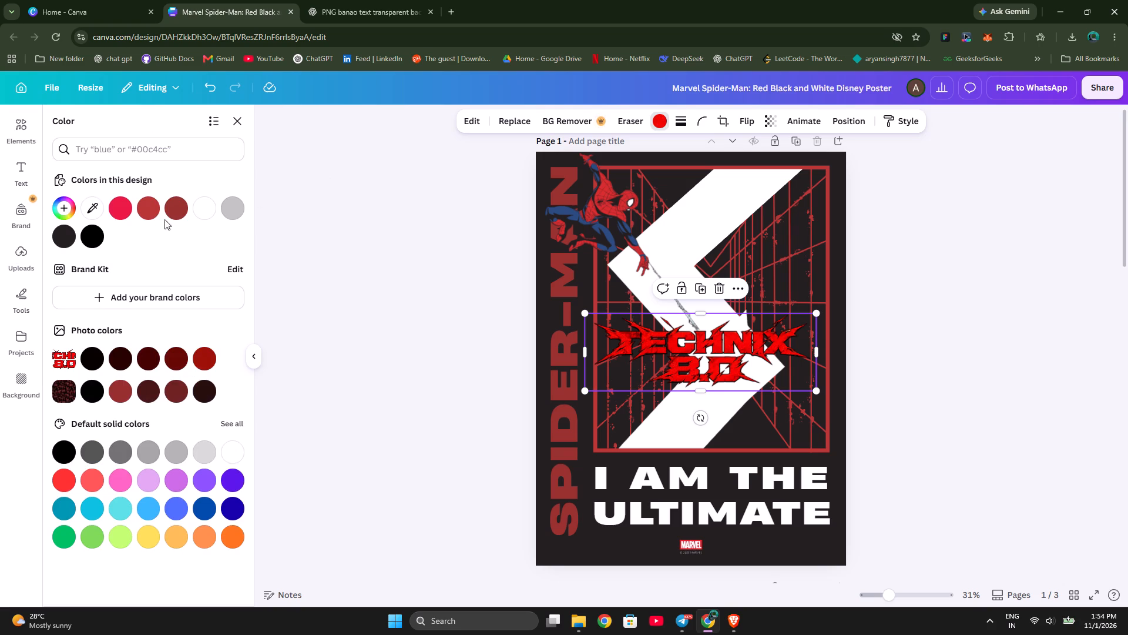
pyautogui.click(174, 209)
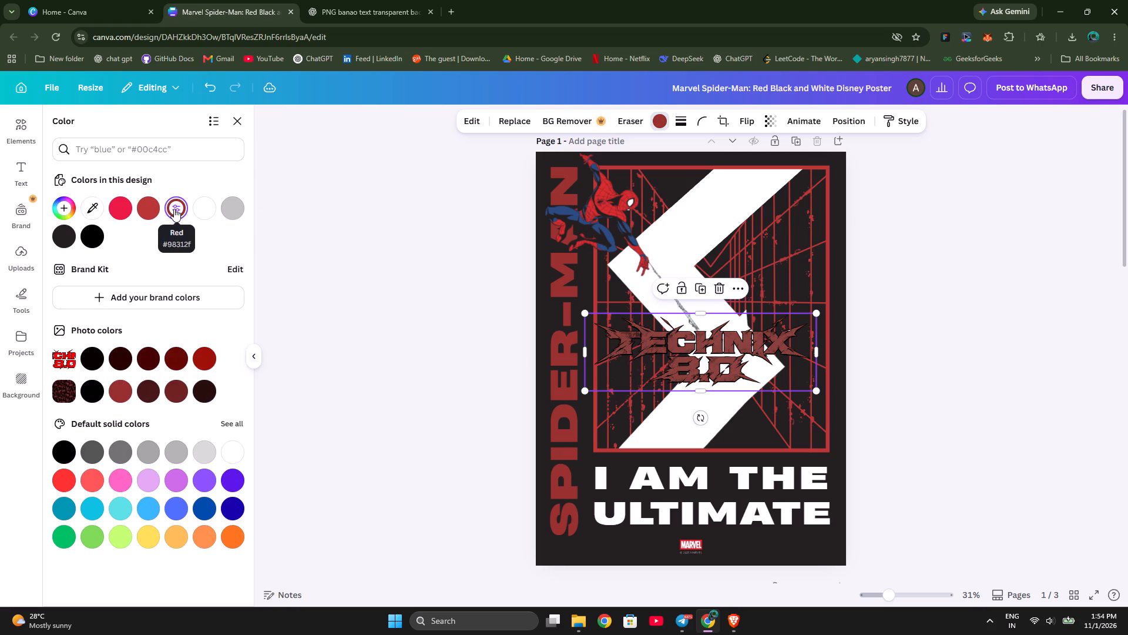
pyautogui.click(150, 210)
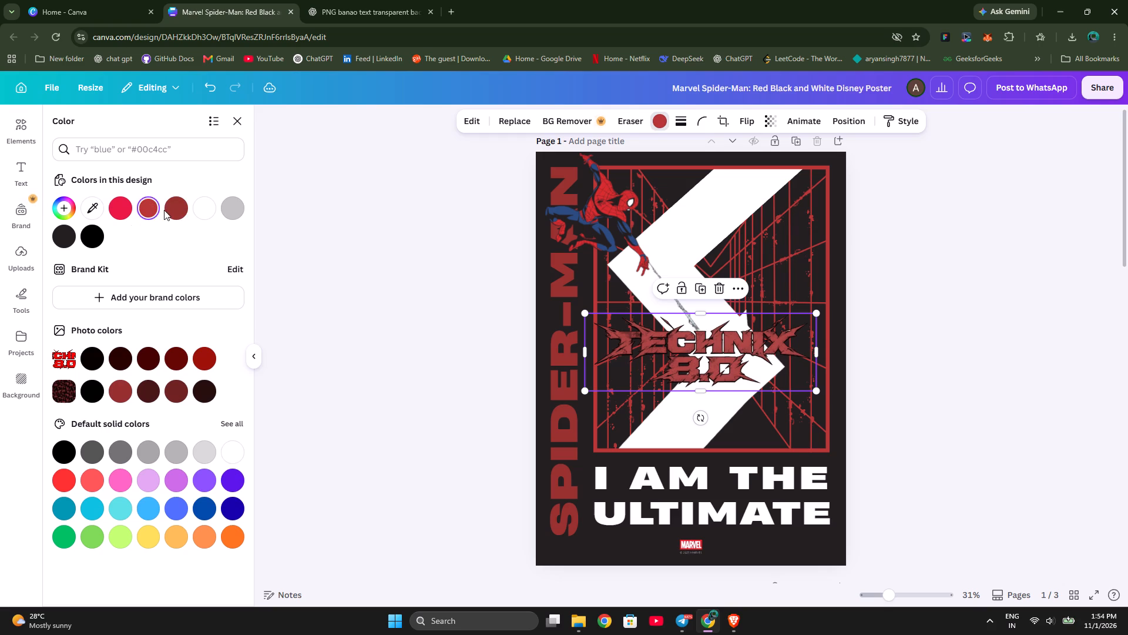
pyautogui.click(121, 206)
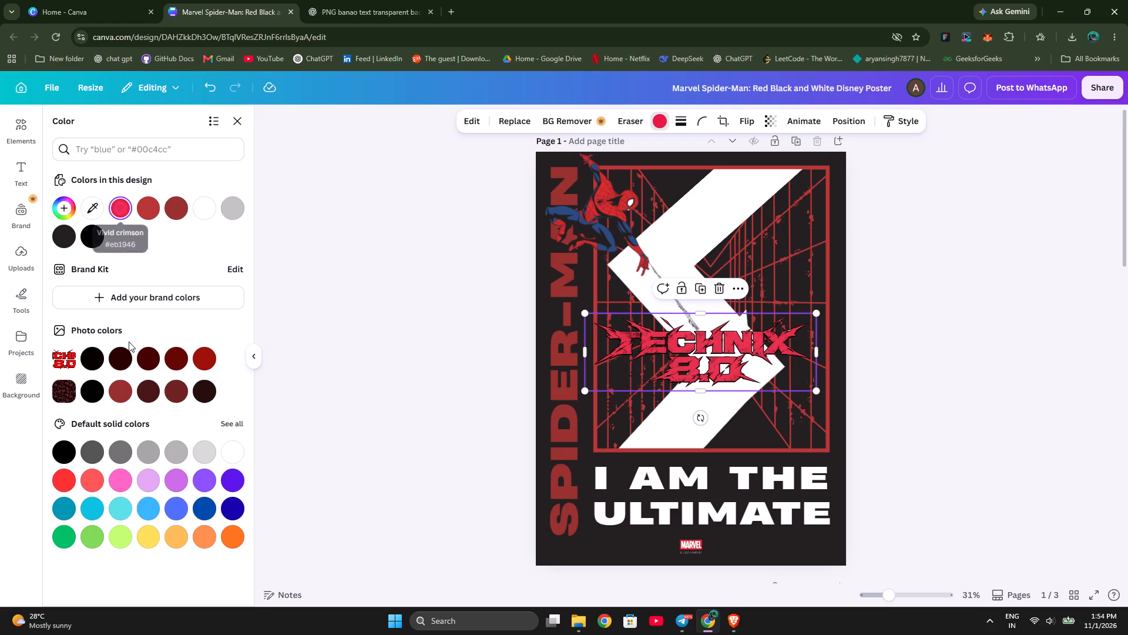
pyautogui.click(176, 360)
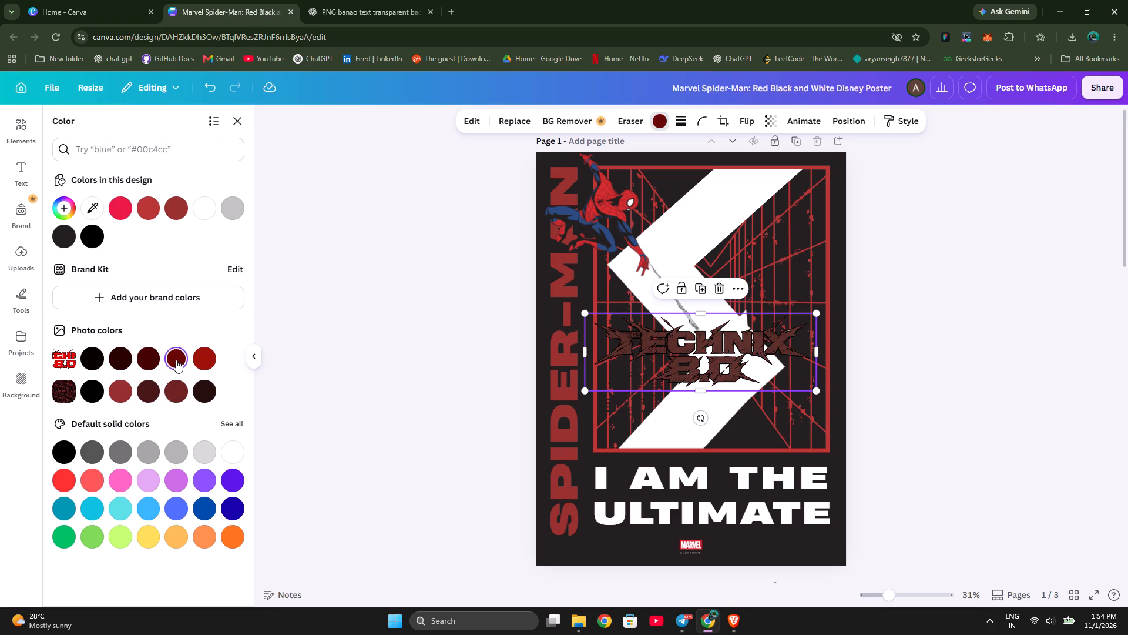
pyautogui.click(214, 360)
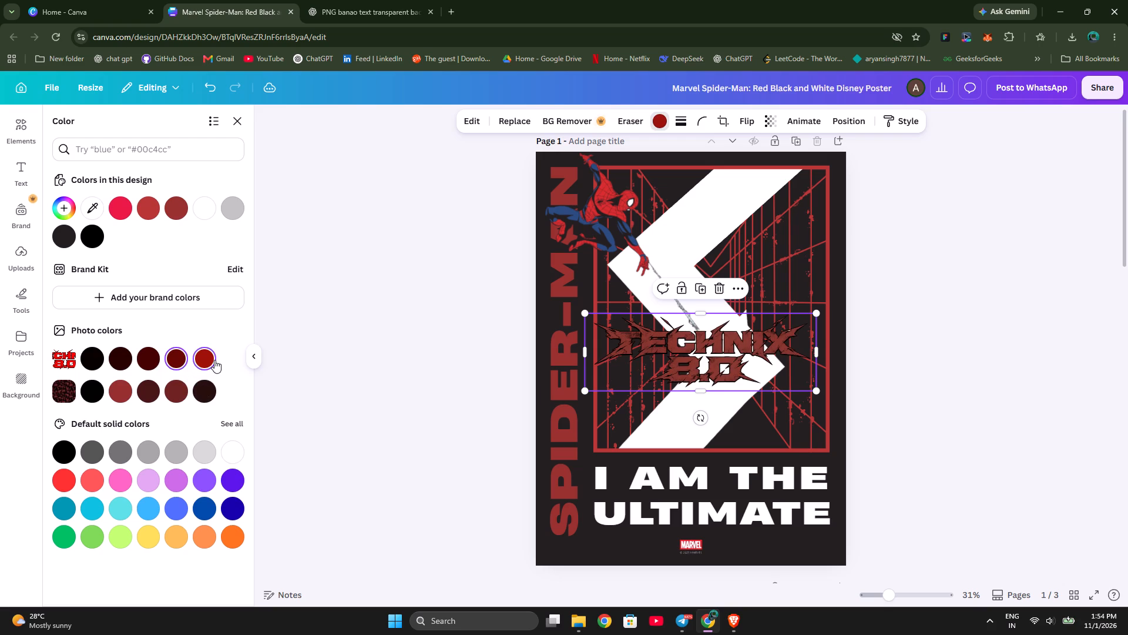
pyautogui.click(174, 205)
# Fine-tune the TECHNIX 8.0 logo's colour by comparing lighter and darker custom reds, finishing on #D12323.
pyautogui.click(174, 205)
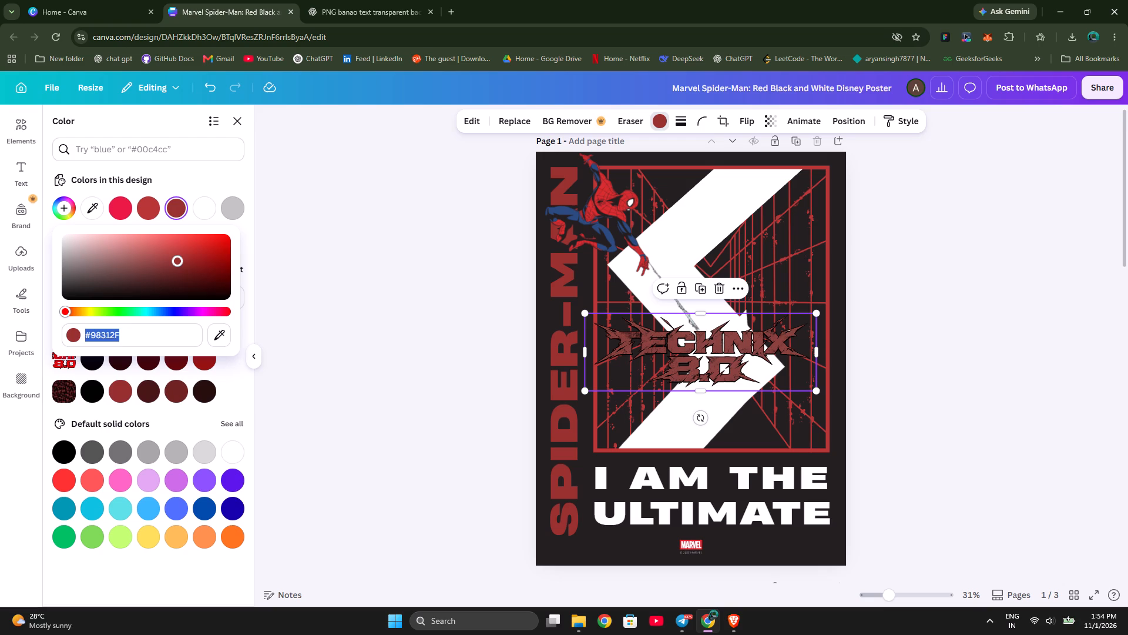
pyautogui.click(59, 312)
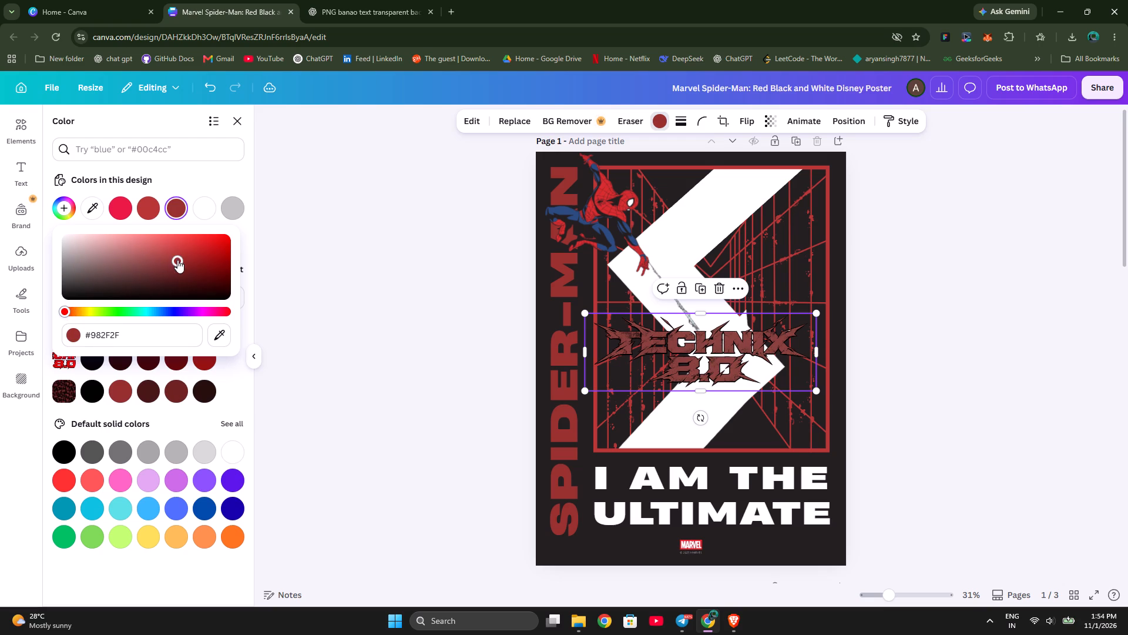
pyautogui.moveTo(177, 260); pyautogui.dragTo(182, 240)
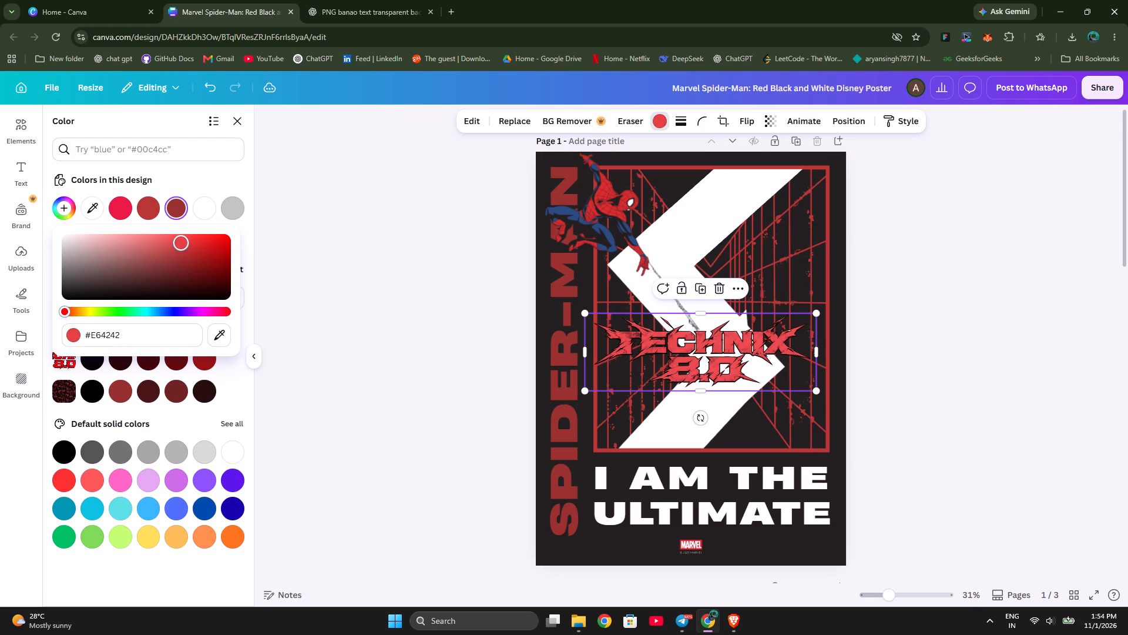
pyautogui.moveTo(182, 240); pyautogui.dragTo(192, 258)
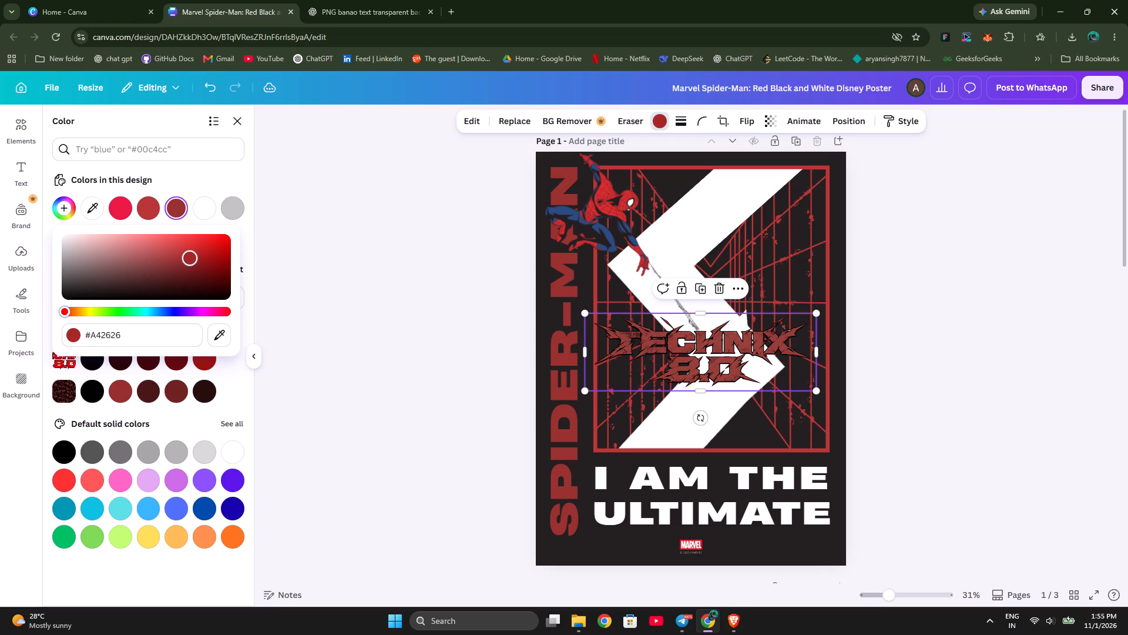
pyautogui.moveTo(192, 258); pyautogui.dragTo(197, 239)
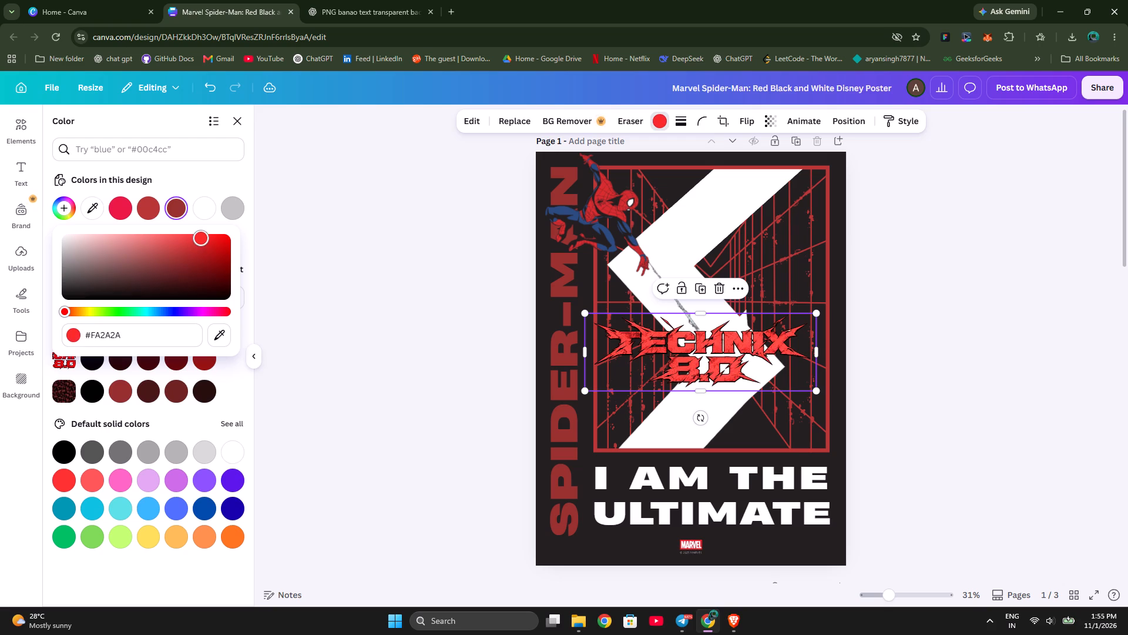
pyautogui.moveTo(197, 239); pyautogui.dragTo(192, 242)
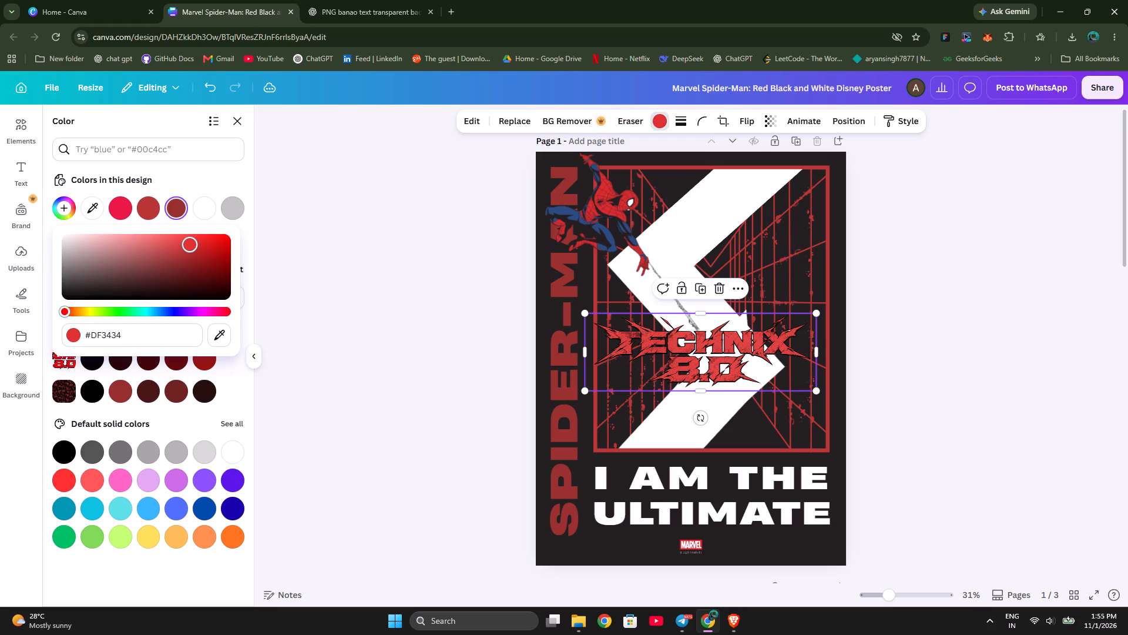
pyautogui.moveTo(192, 242); pyautogui.dragTo(192, 239)
pyautogui.moveTo(192, 239); pyautogui.dragTo(171, 239)
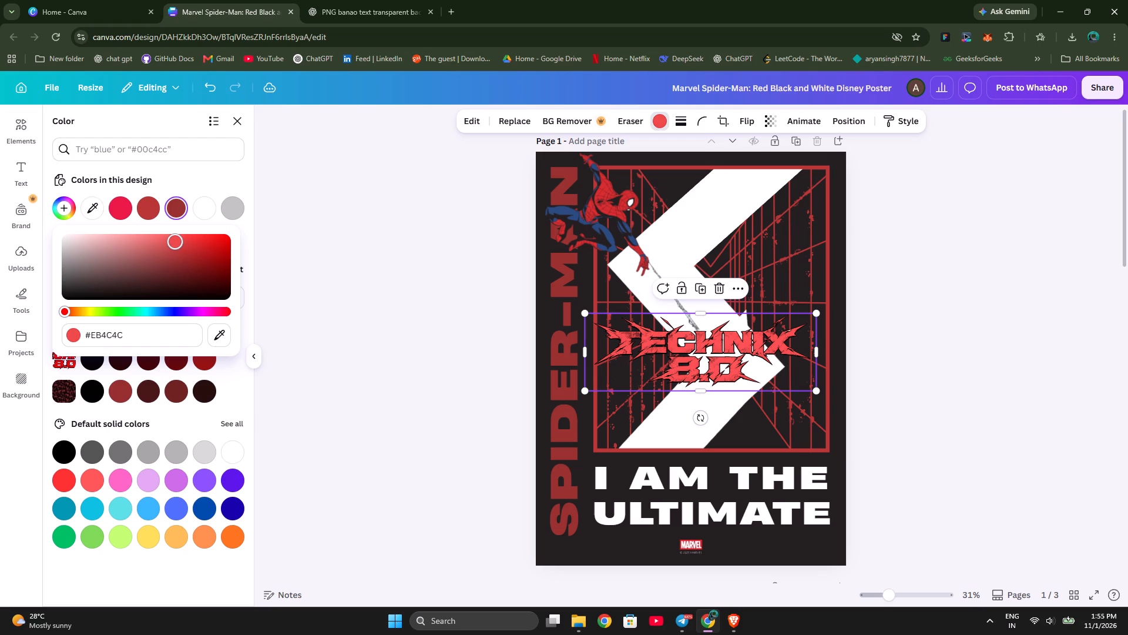
pyautogui.moveTo(171, 239); pyautogui.dragTo(165, 238)
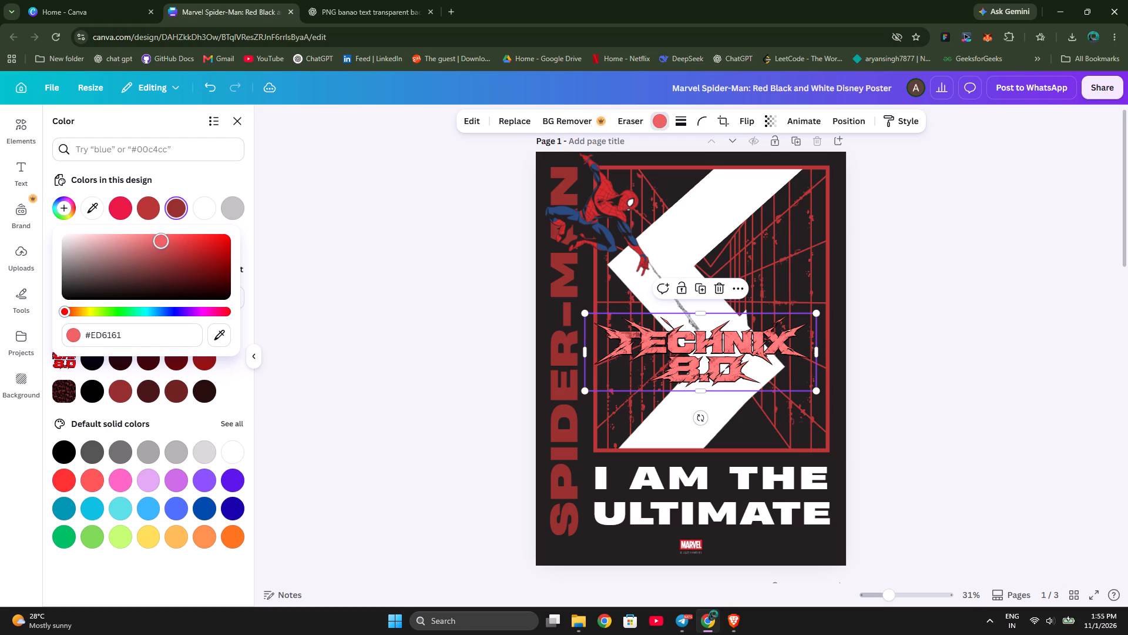
pyautogui.moveTo(165, 238); pyautogui.dragTo(199, 238)
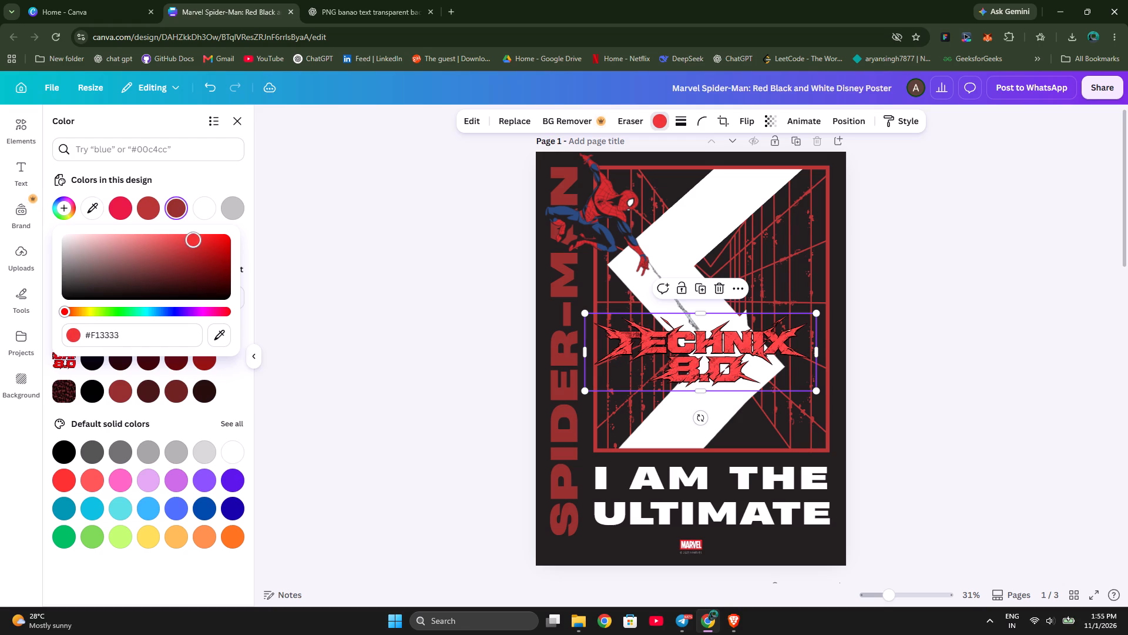
pyautogui.moveTo(199, 238); pyautogui.dragTo(201, 238)
pyautogui.moveTo(201, 238); pyautogui.dragTo(199, 238)
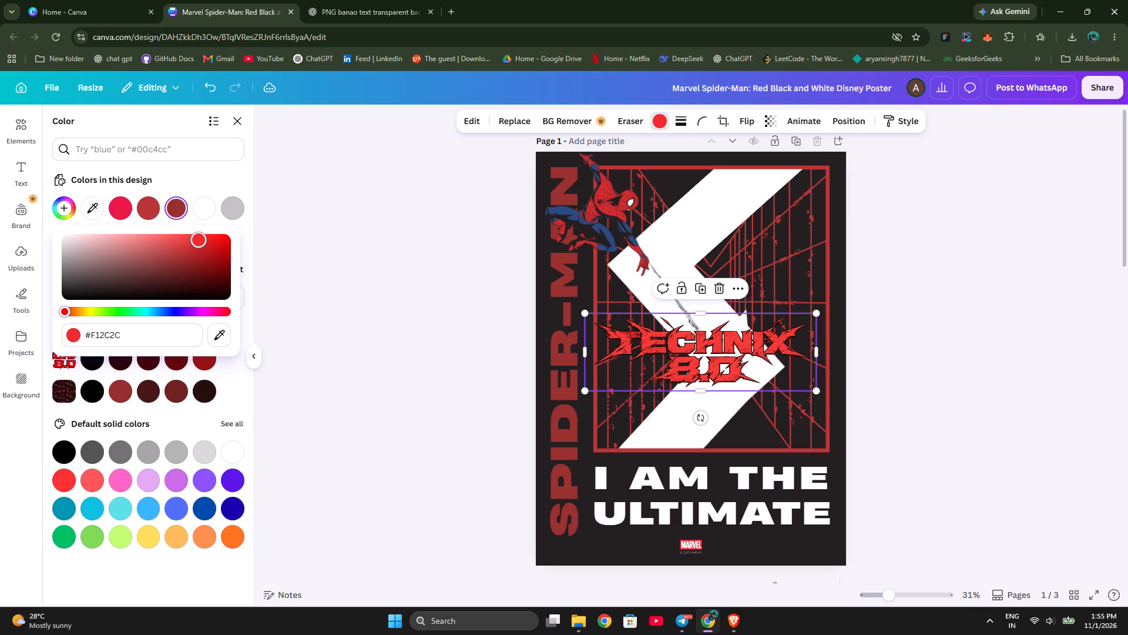
pyautogui.moveTo(199, 238); pyautogui.dragTo(197, 238)
pyautogui.moveTo(197, 238); pyautogui.dragTo(197, 257)
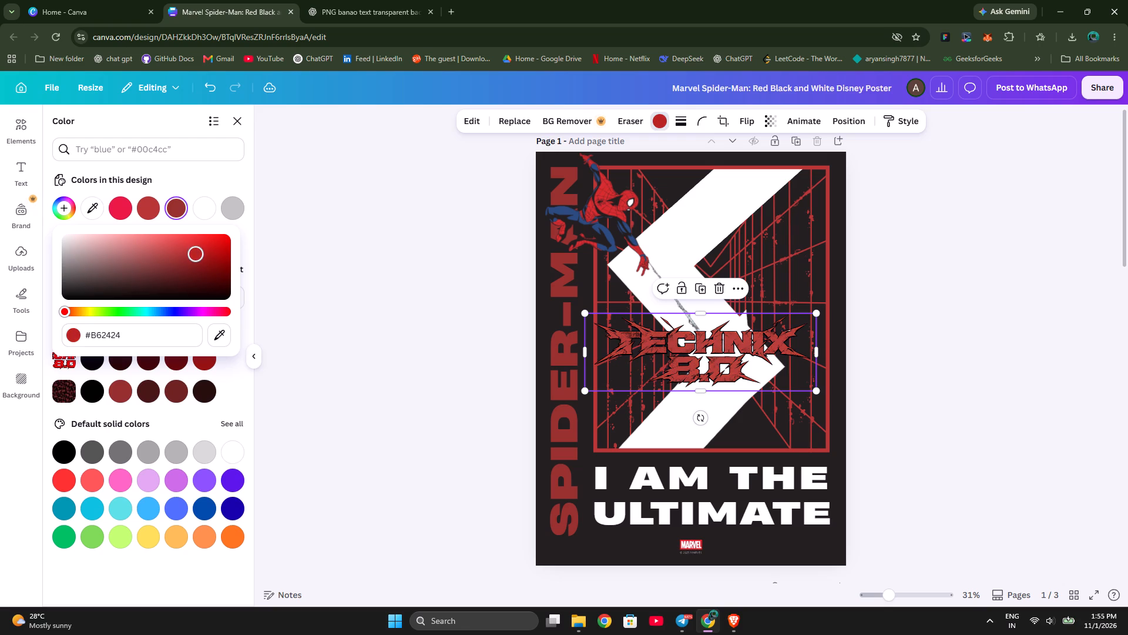
pyautogui.moveTo(197, 257); pyautogui.dragTo(197, 246)
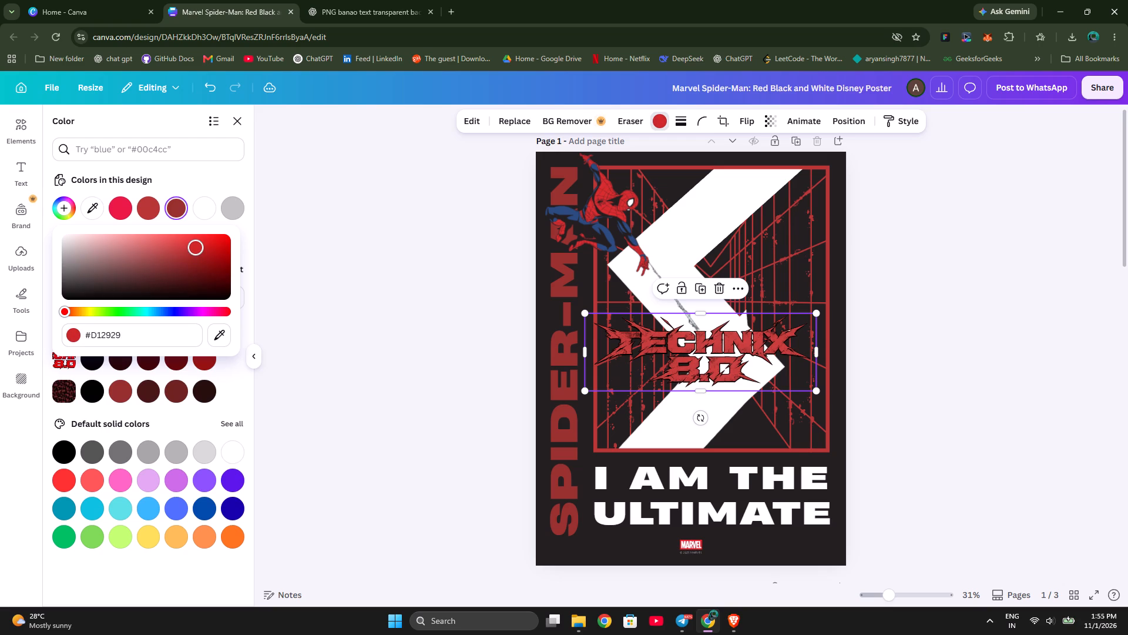
pyautogui.moveTo(197, 246); pyautogui.dragTo(203, 246)
pyautogui.click(432, 356)
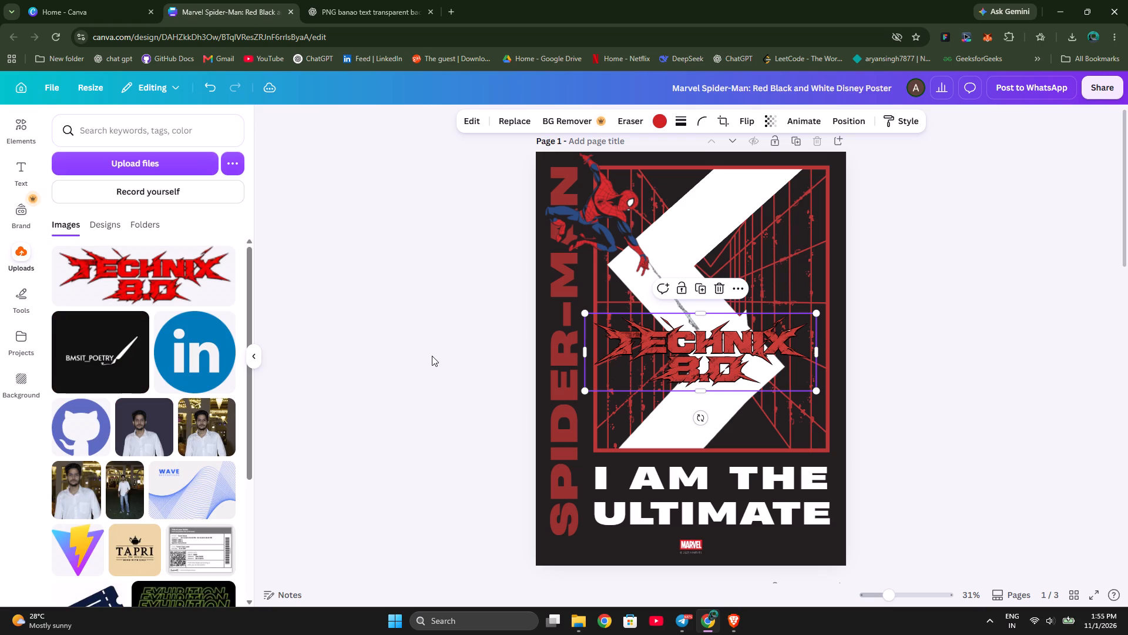
pyautogui.click(1069, 382)
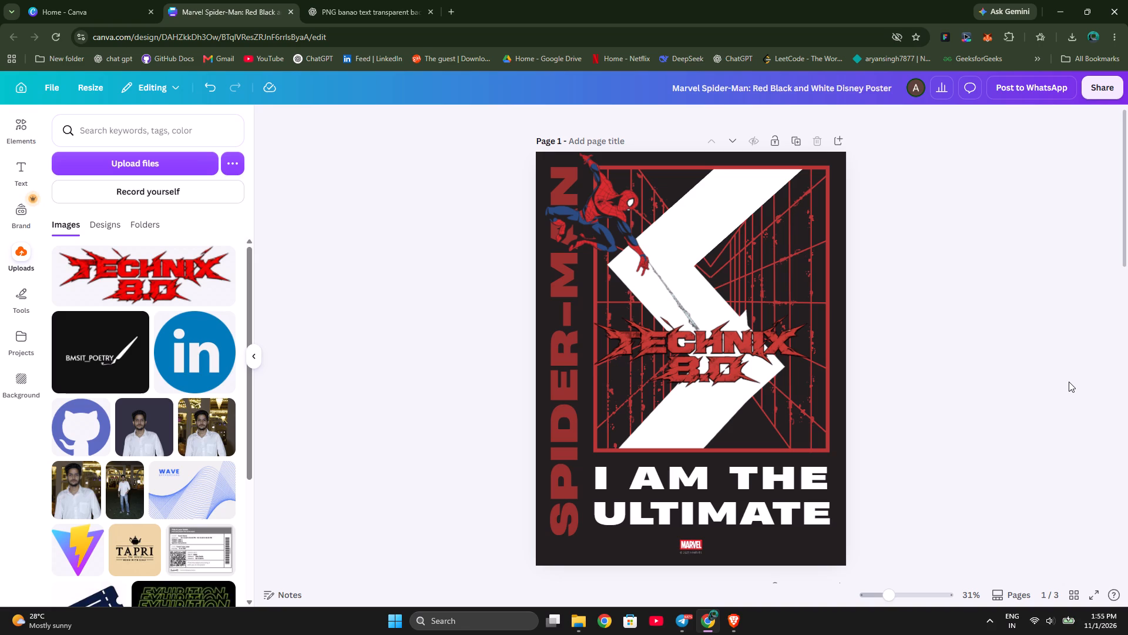
# Delete the ULTIMATE text line below the red frame on page 1.
pyautogui.click(825, 514)
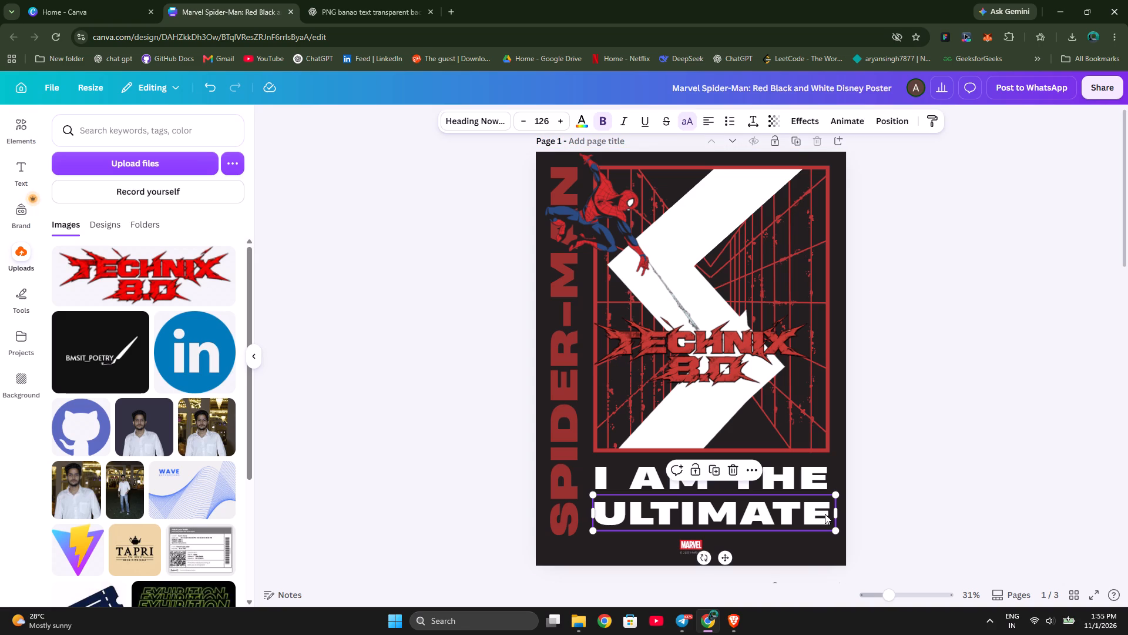
pyautogui.press('BackSpace')
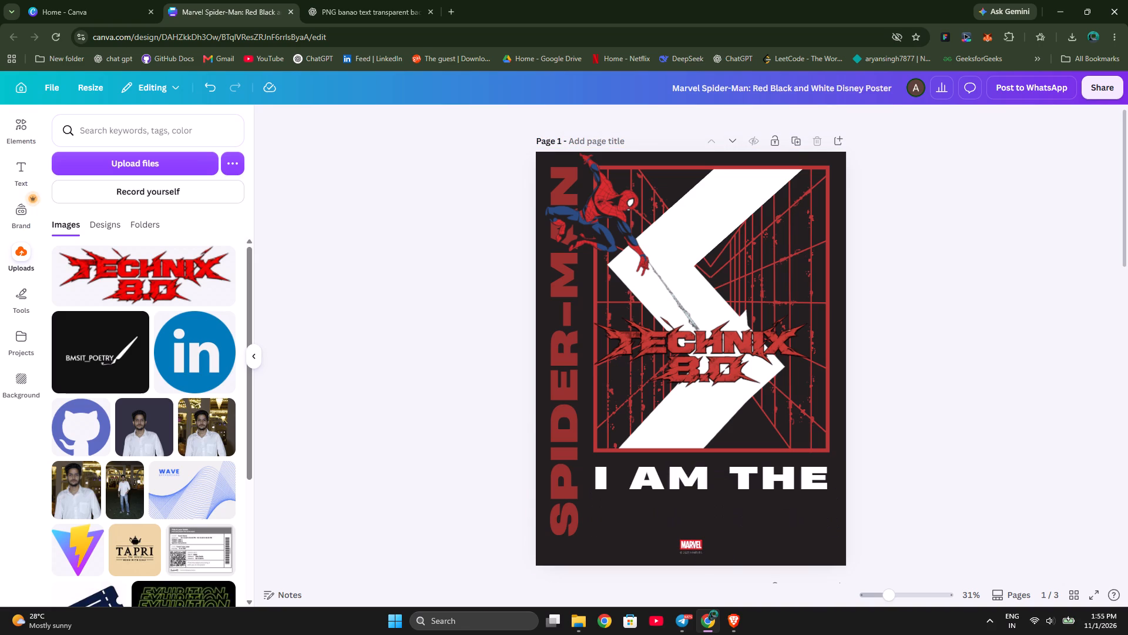
# Replace the I AM THE text below the red frame on page 1 with COMING.
pyautogui.click(785, 476)
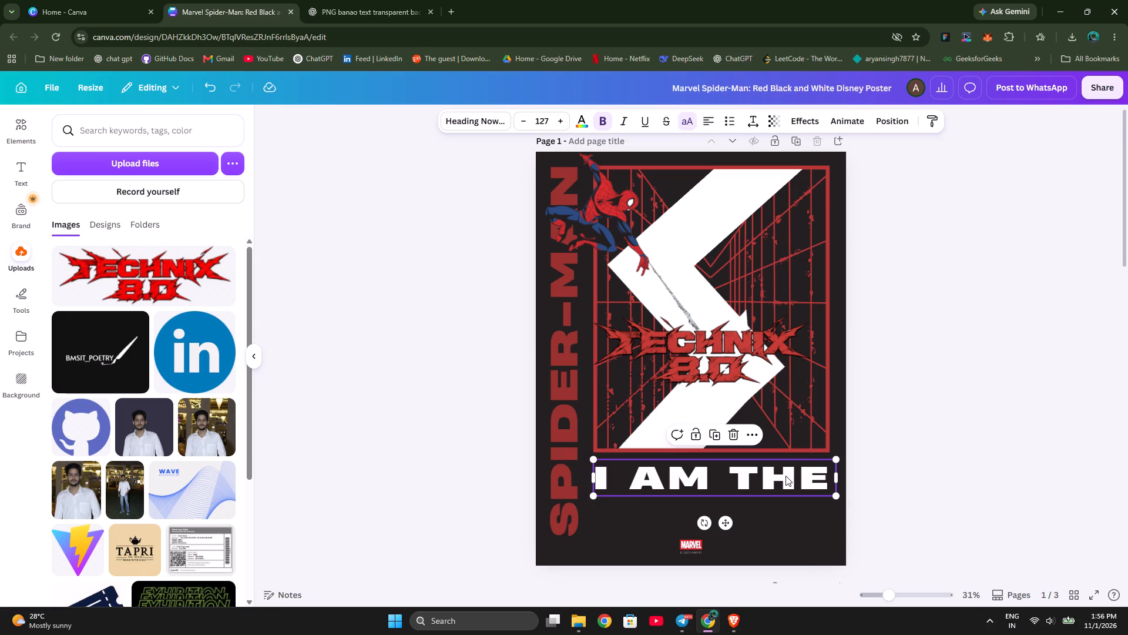
pyautogui.doubleClick(785, 476)
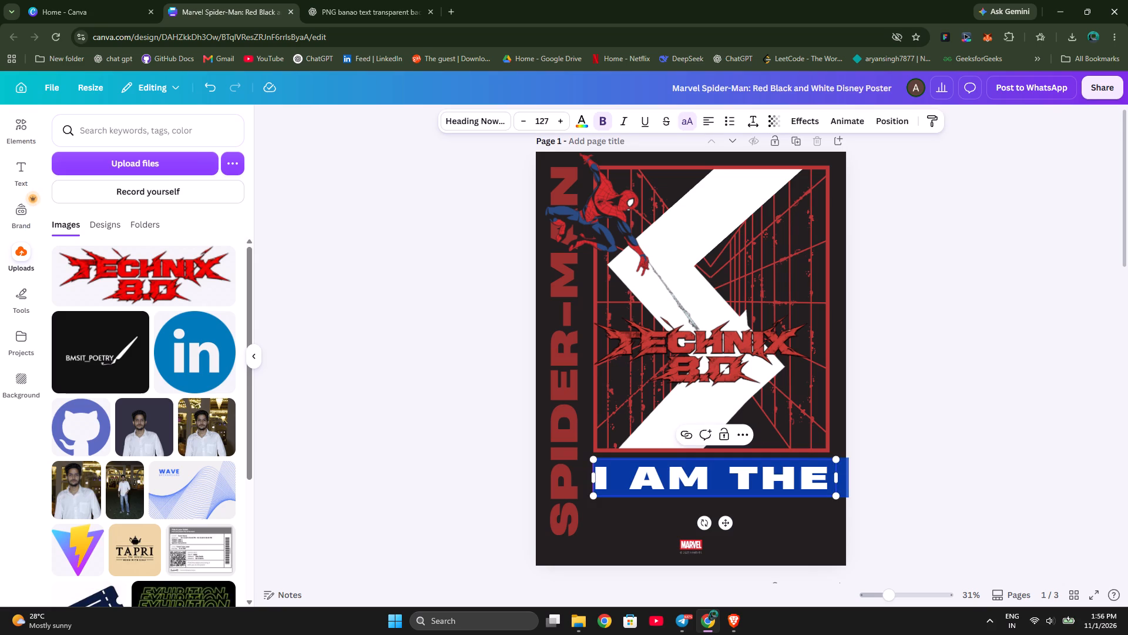
pyautogui.click(785, 476)
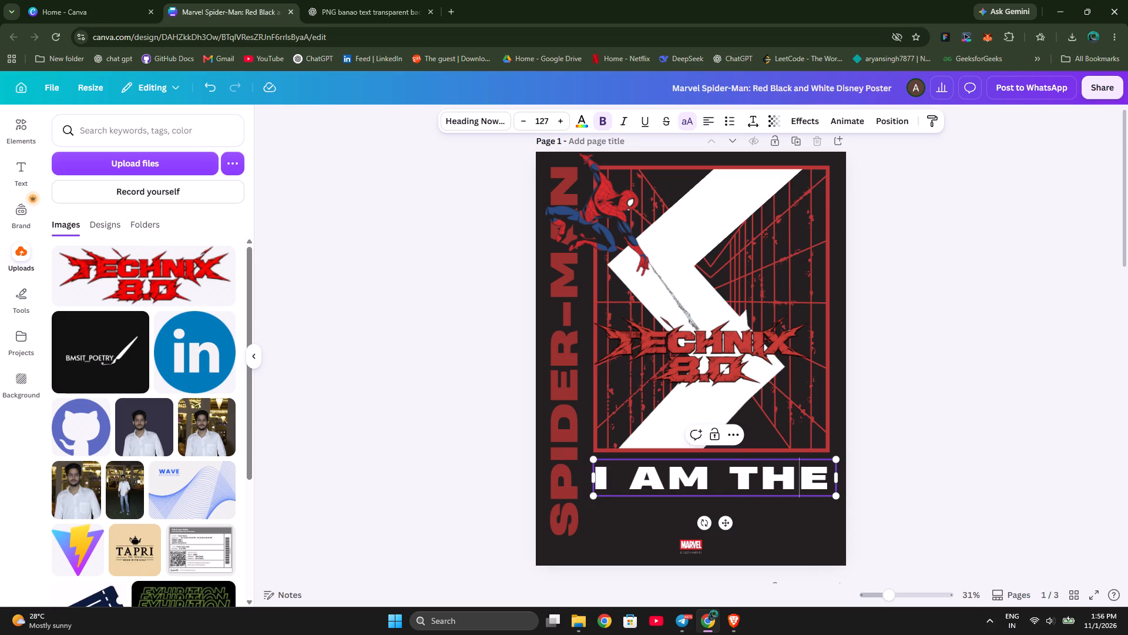
pyautogui.press('Right')
pyautogui.press('BackSpace')
pyautogui.press('BackSpace')
pyautogui.press('BackSpace')
pyautogui.press('BackSpace')
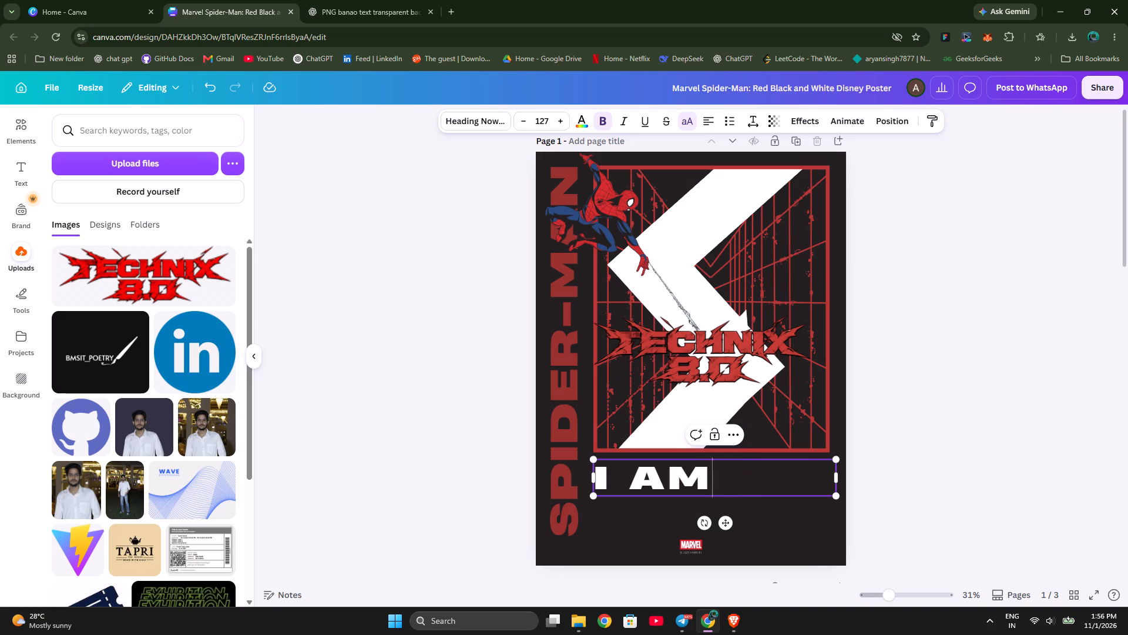
pyautogui.press('BackSpace')
pyautogui.press('BackSpace')
pyautogui.press('BackSpace')
pyautogui.press('BackSpace')
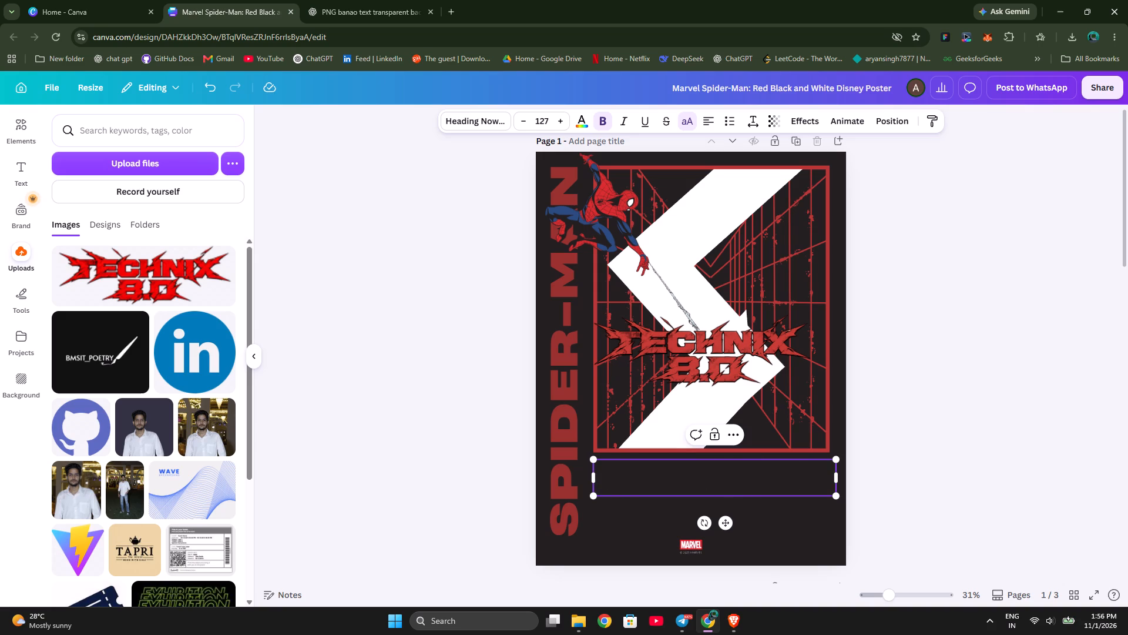
pyautogui.write('CO')
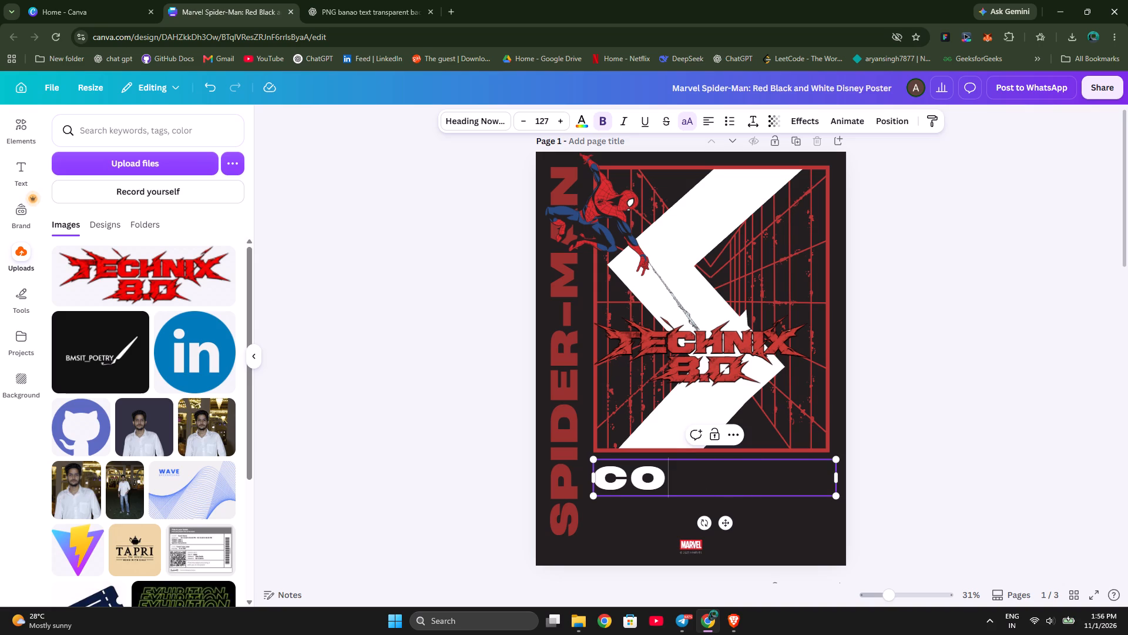
pyautogui.press('m')
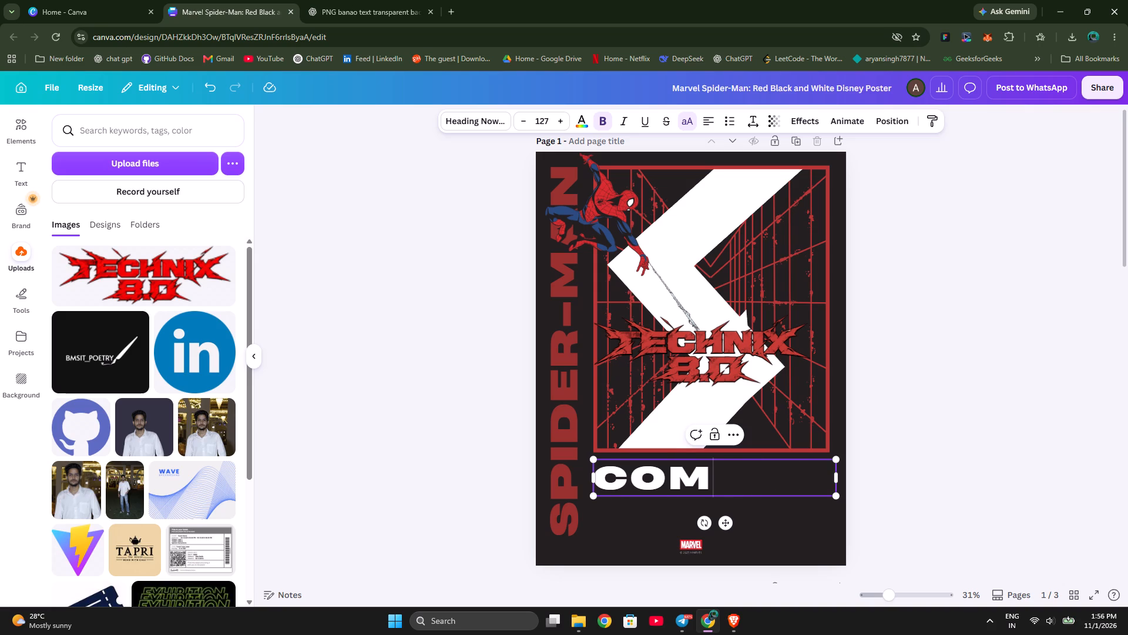
pyautogui.write('ING')
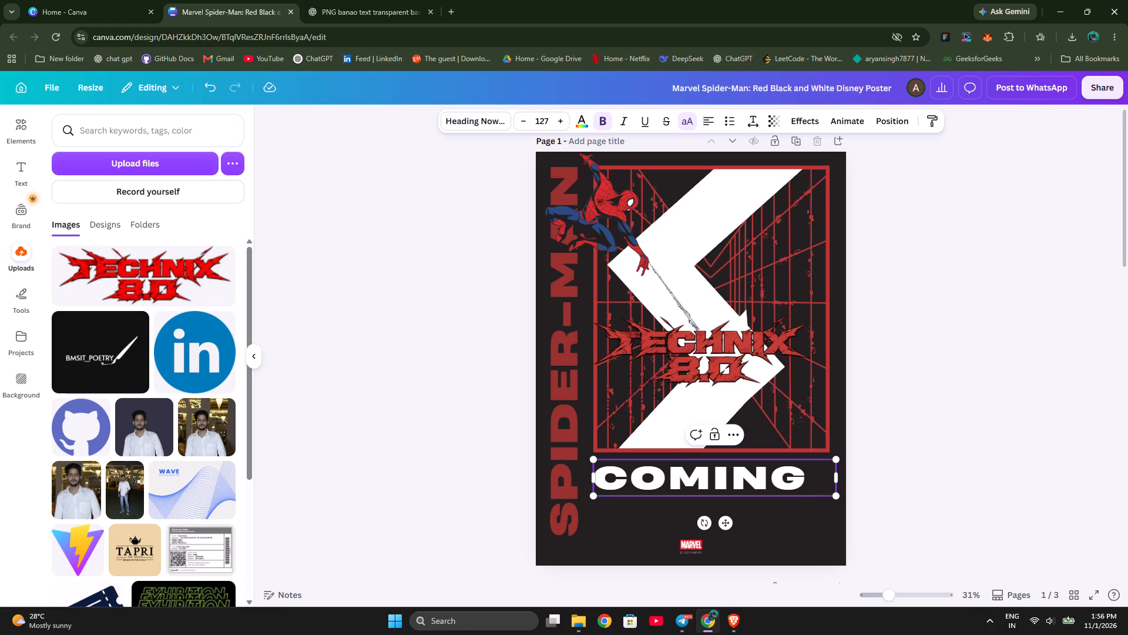
# Insert a second M into COMING to spell the line as COMMING.
pyautogui.press('Left')
pyautogui.press('Left')
pyautogui.press('Left')
pyautogui.press('m')
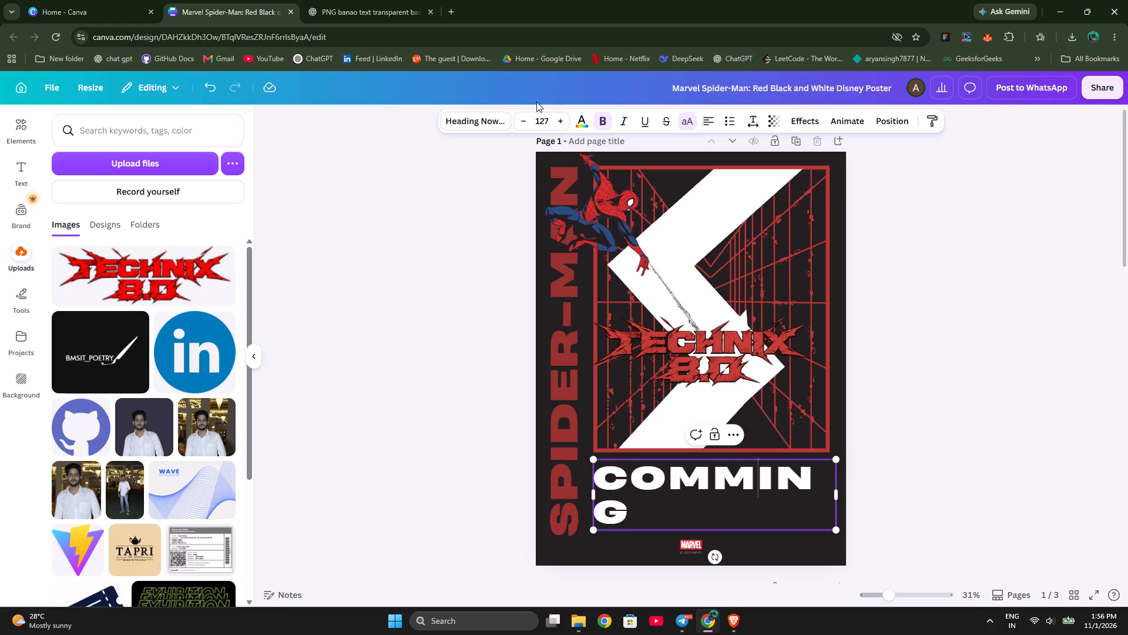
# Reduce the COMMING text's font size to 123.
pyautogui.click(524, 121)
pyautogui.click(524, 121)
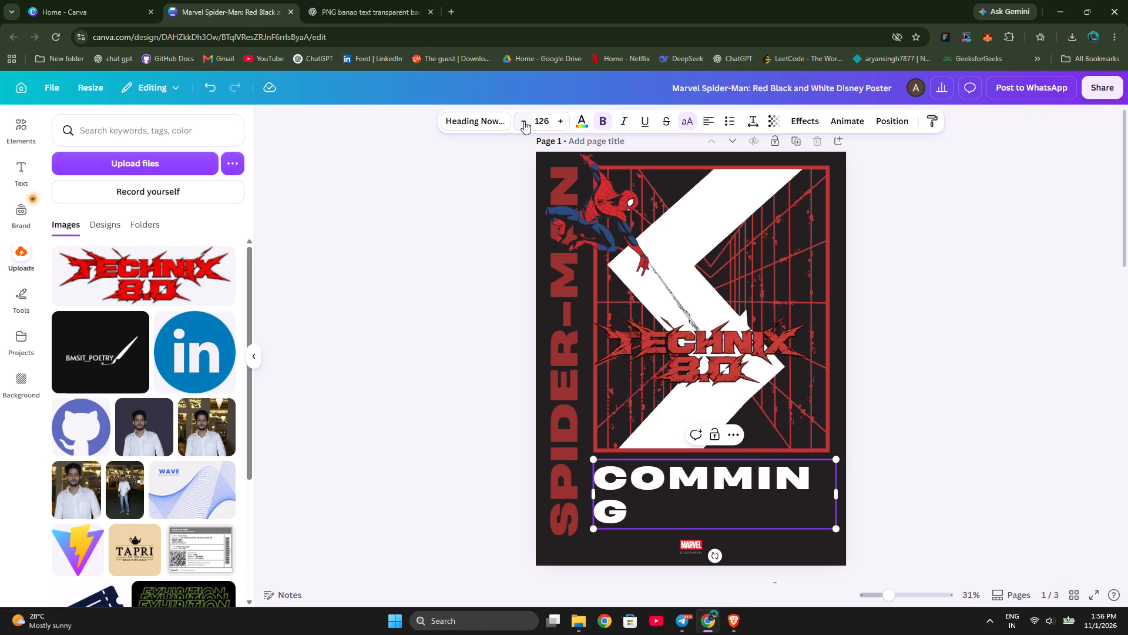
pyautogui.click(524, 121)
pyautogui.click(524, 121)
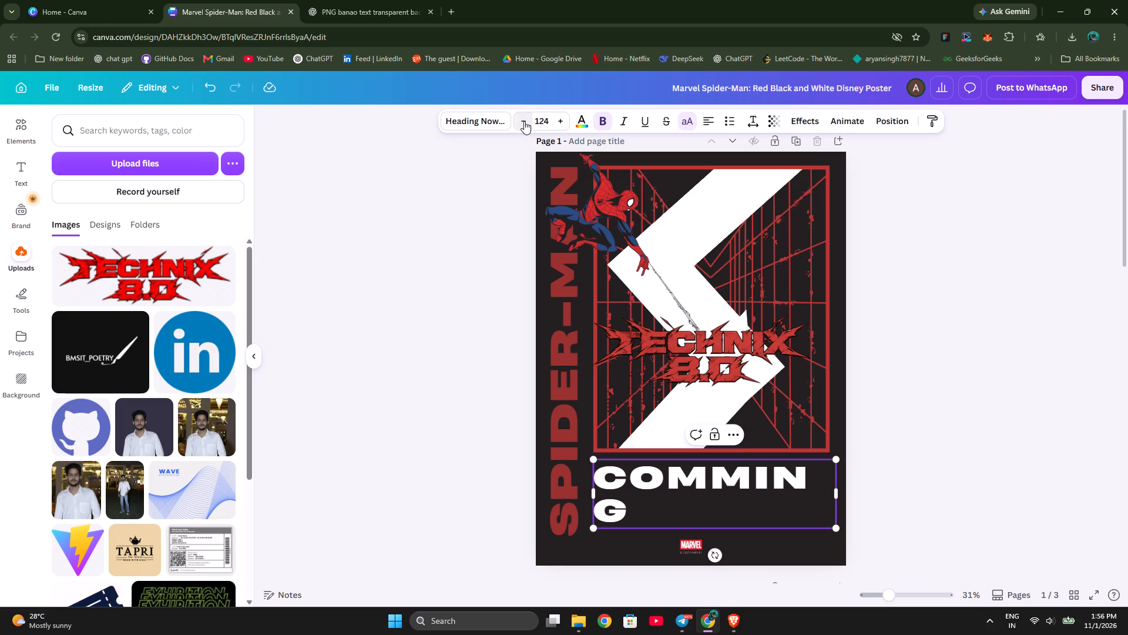
# Remove the N from COMMING, shortening the word to COMMIG on a single line.
pyautogui.click(597, 512)
pyautogui.click(597, 512)
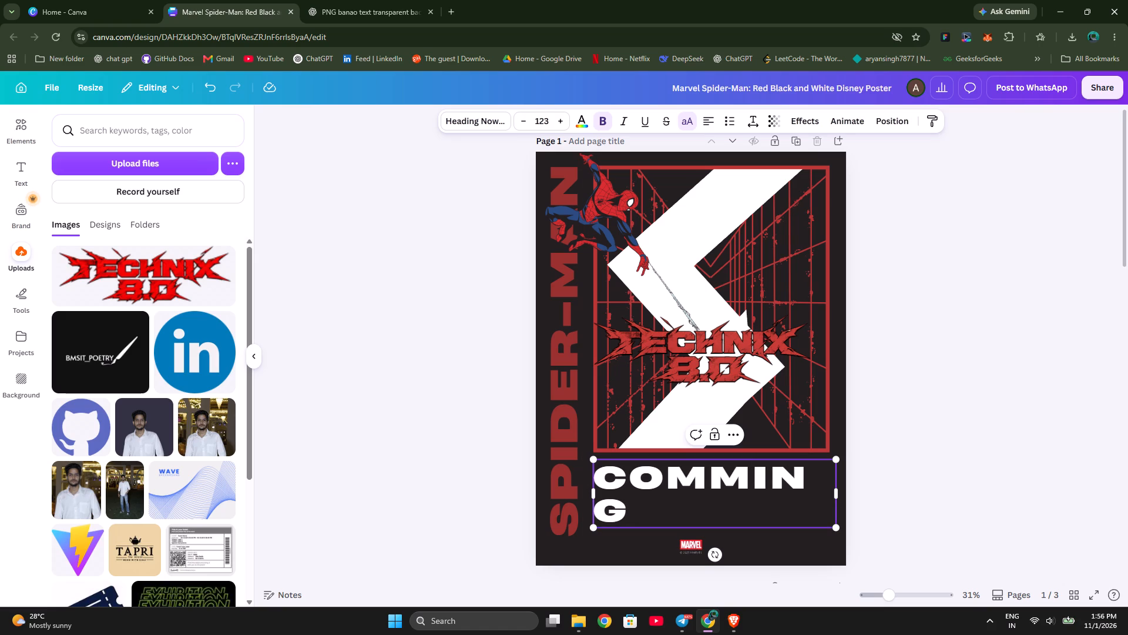
pyautogui.press('BackSpace')
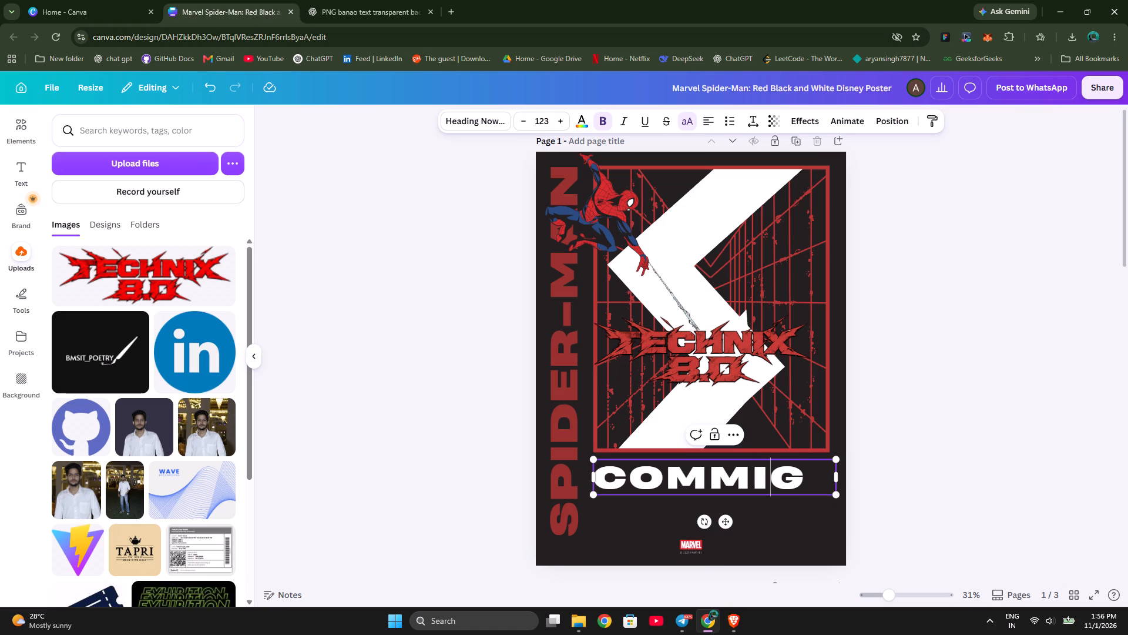
# Increase the COMMIG text's font size to 132.
pyautogui.click(563, 123)
pyautogui.click(563, 123)
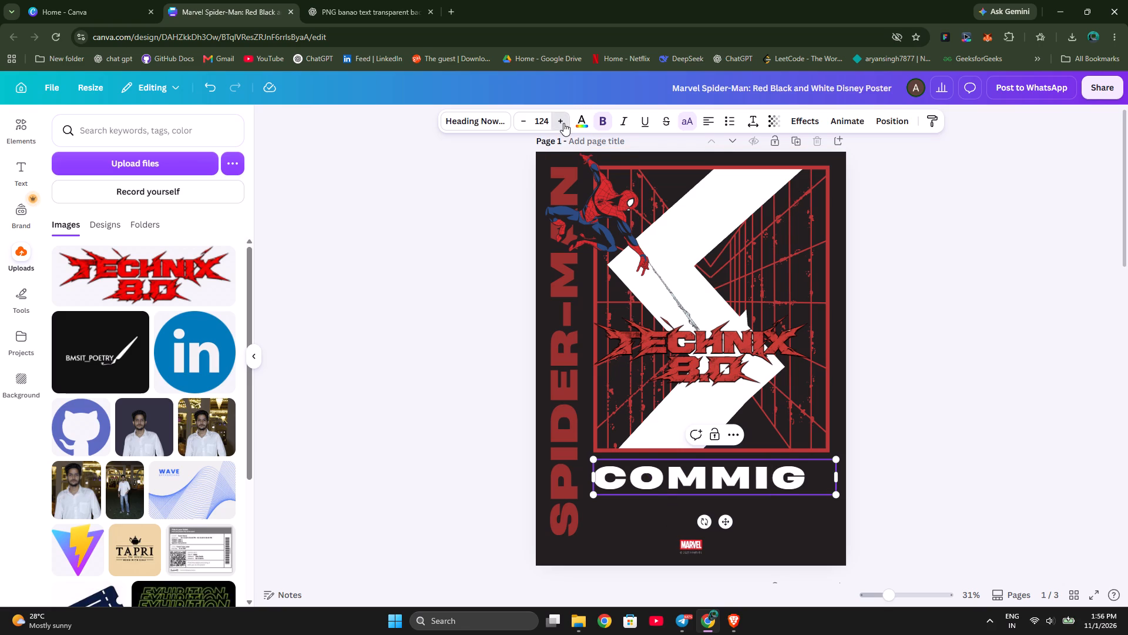
pyautogui.click(563, 123)
pyautogui.click(563, 123)
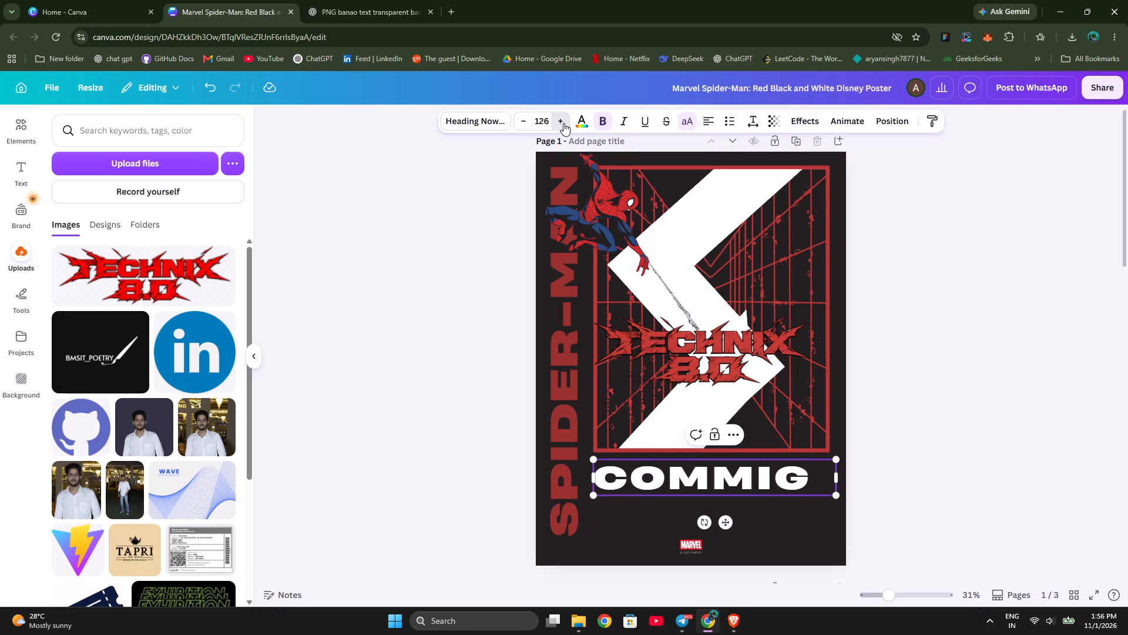
pyautogui.click(563, 123)
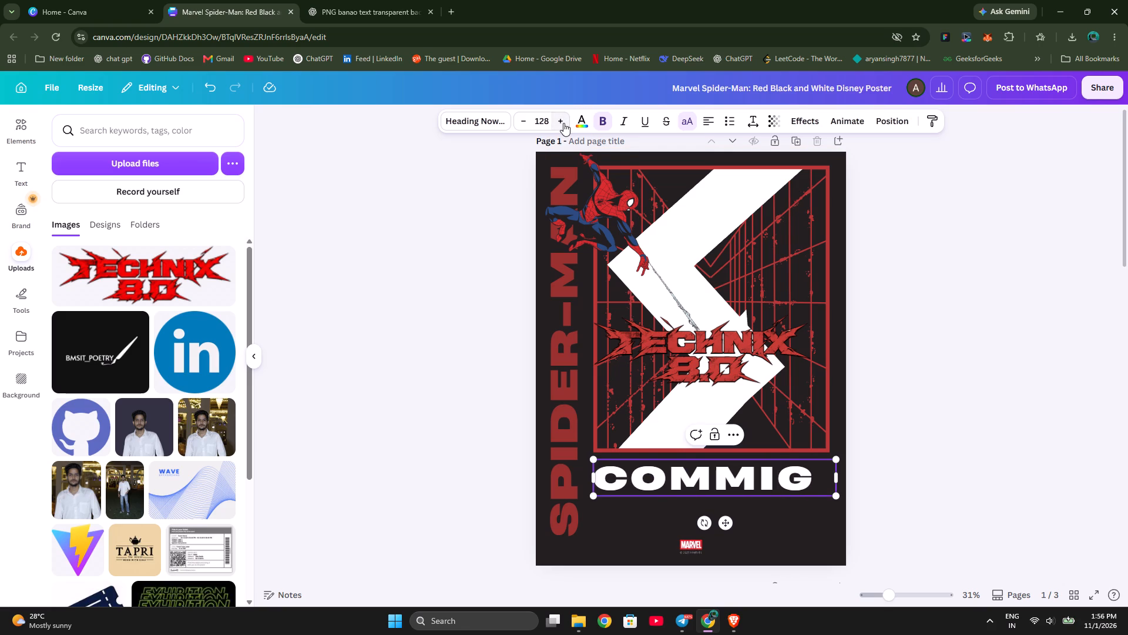
pyautogui.click(563, 123)
pyautogui.click(563, 123)
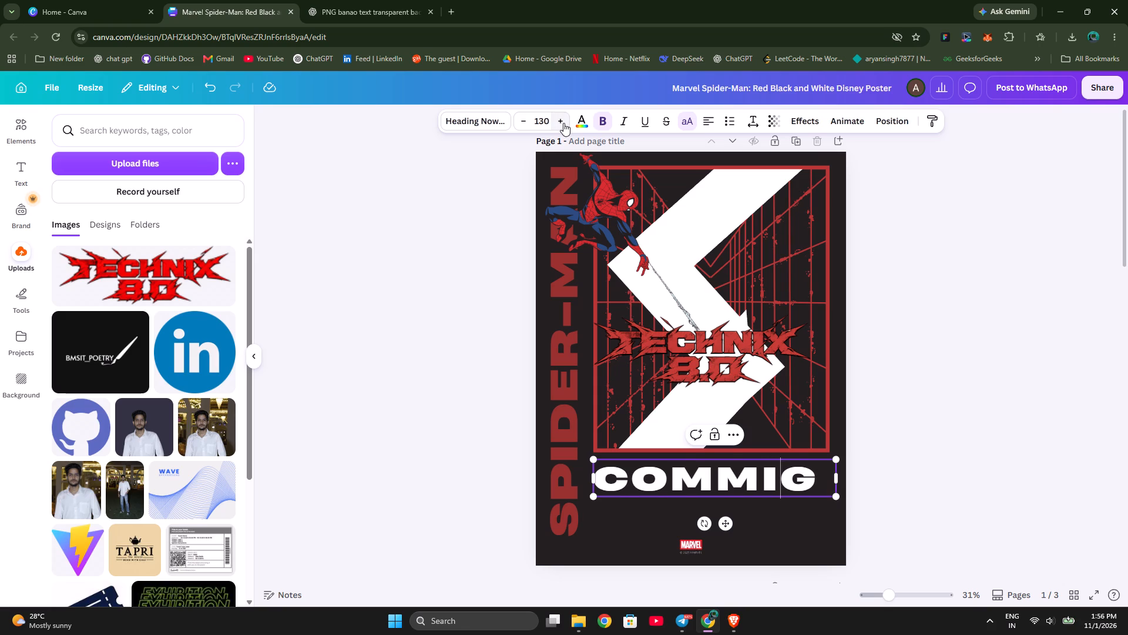
pyautogui.click(563, 123)
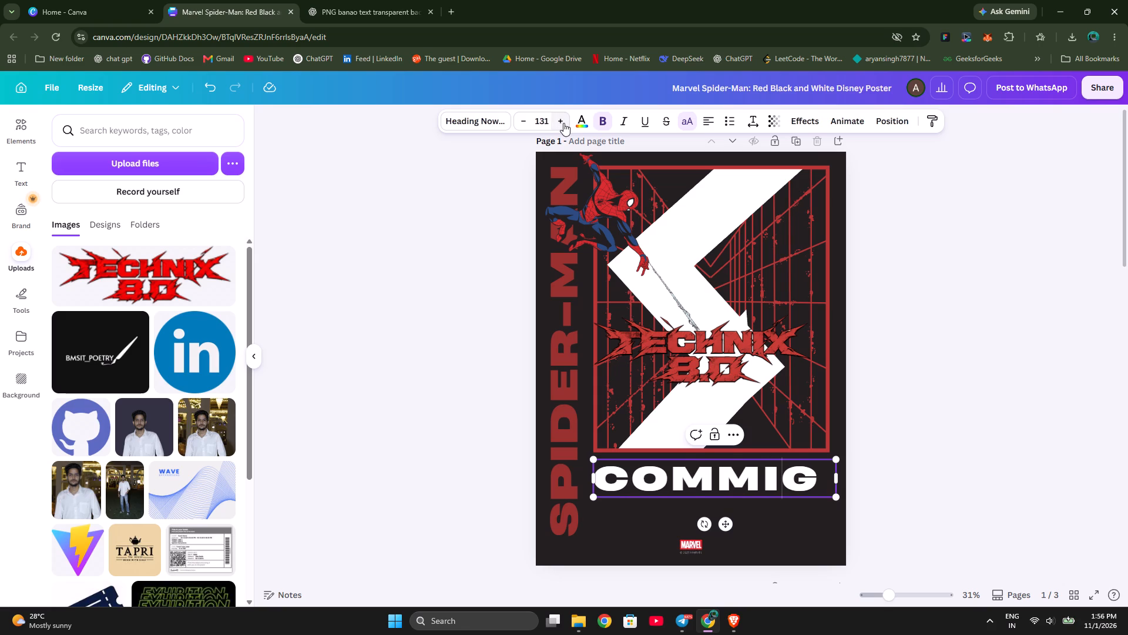
pyautogui.click(563, 123)
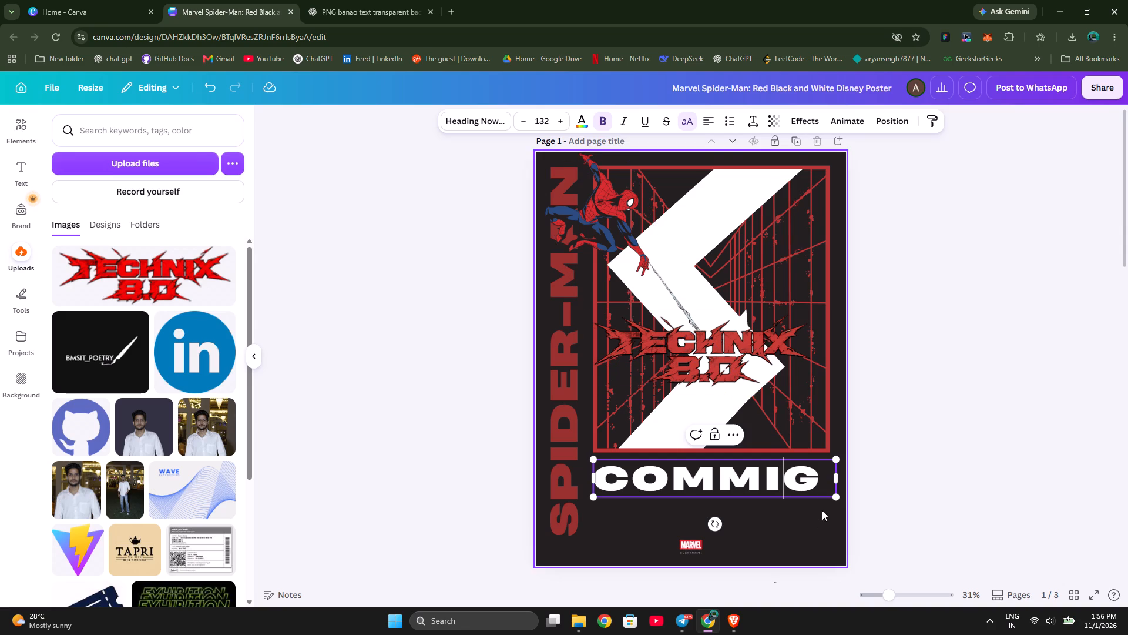
# Add a second line reading SOON..... beneath COMMIG in the same text box and finish editing it.
pyautogui.click(817, 482)
pyautogui.press('Return')
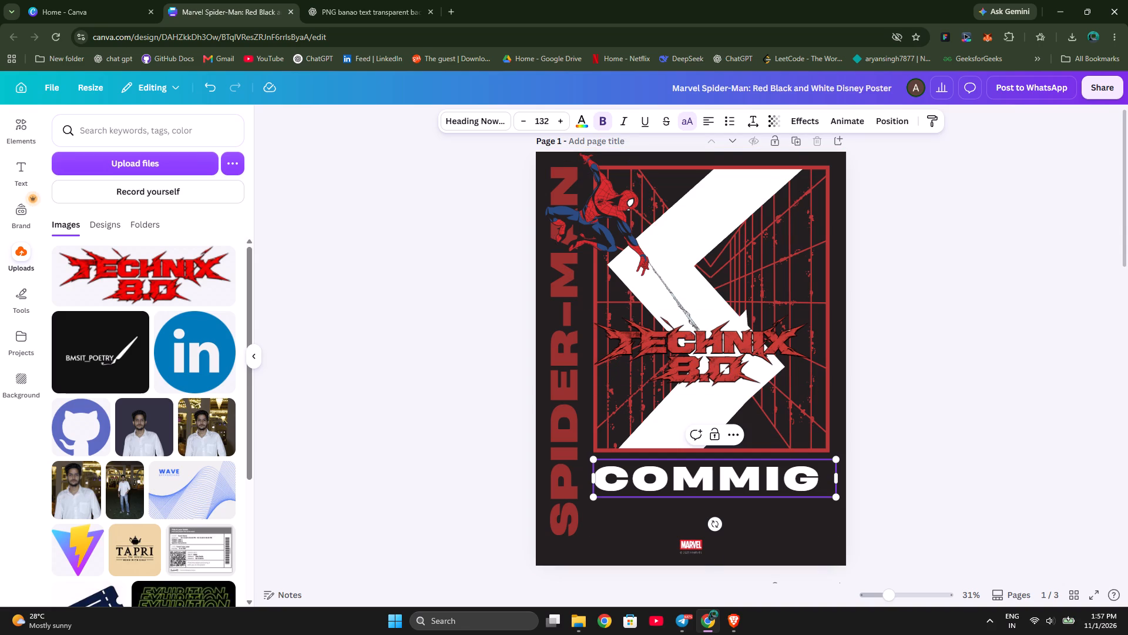
pyautogui.write('SO')
pyautogui.write('ON')
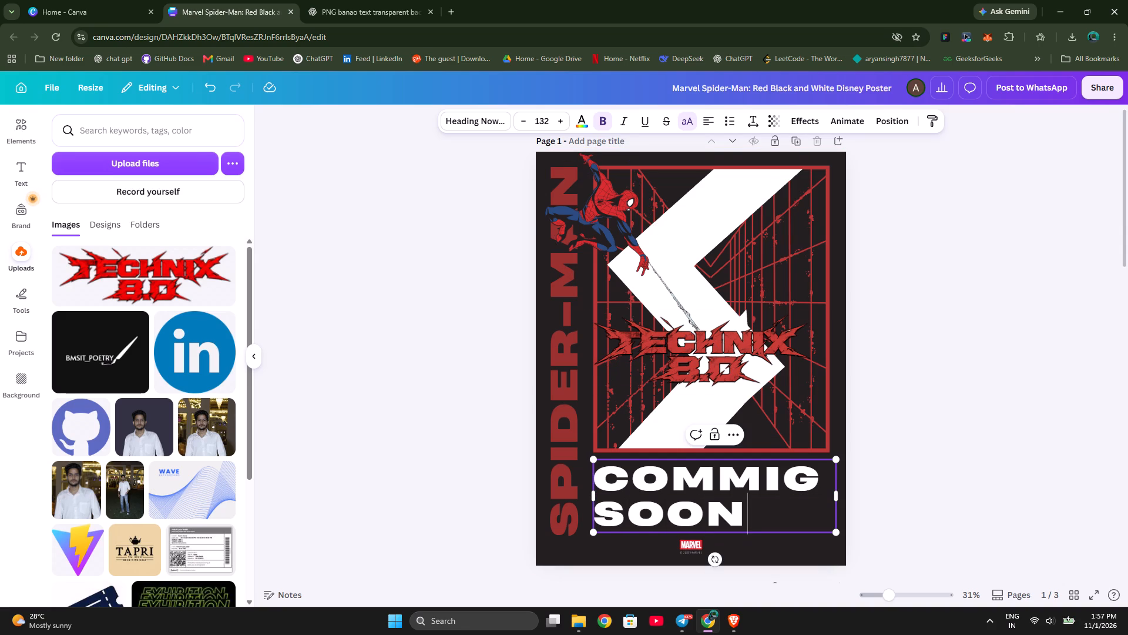
pyautogui.write('....')
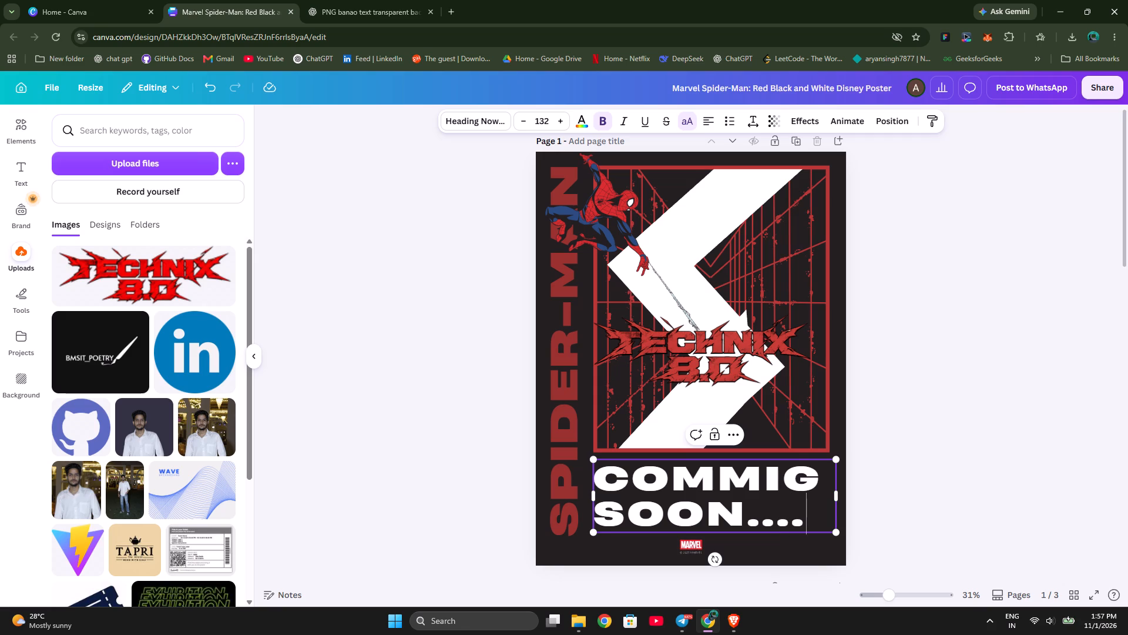
pyautogui.press('.')
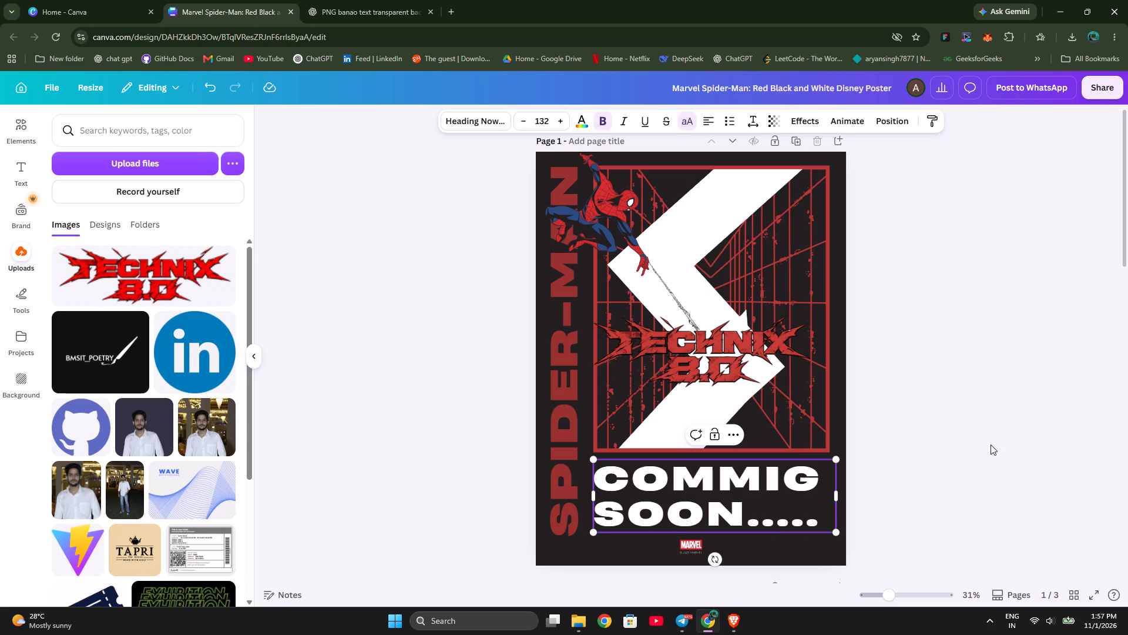
pyautogui.click(985, 442)
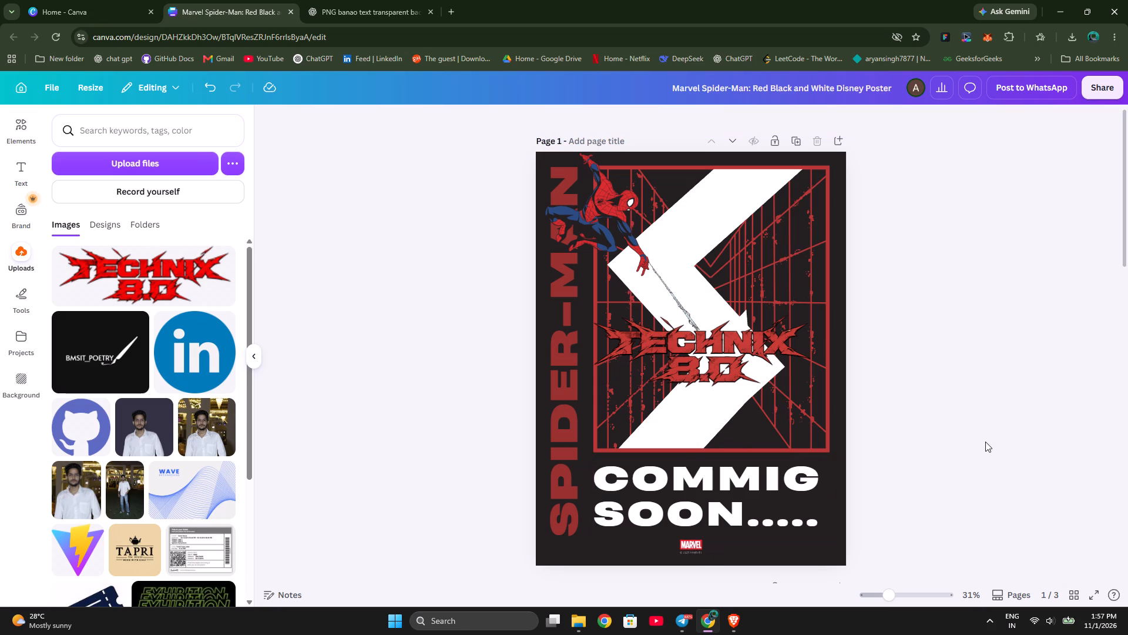
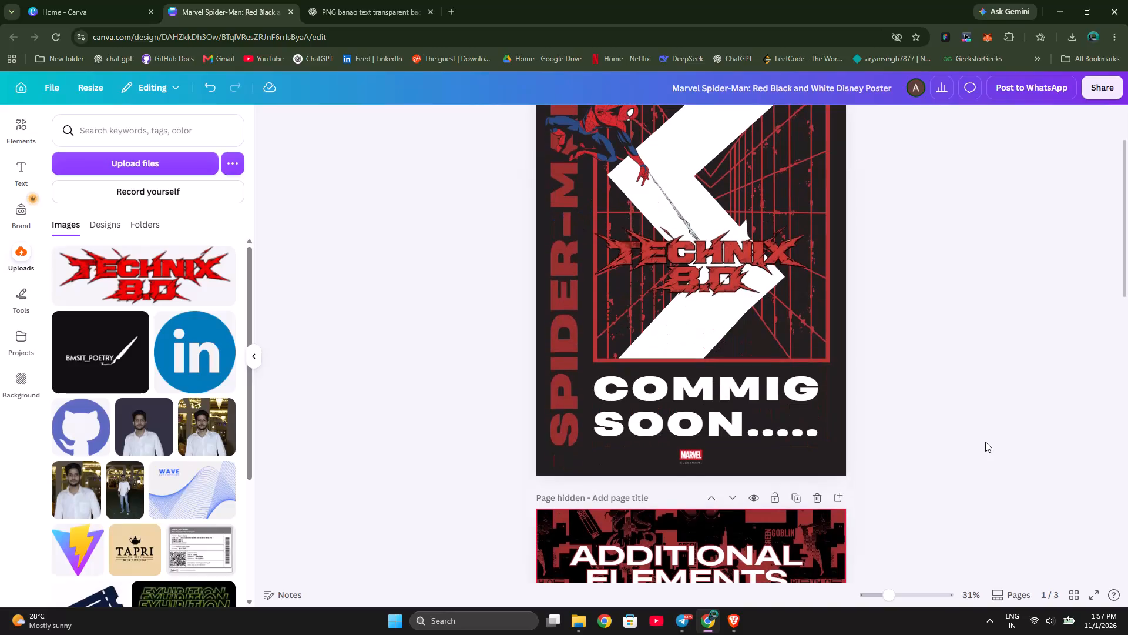
# Move the WAHOOO skyline lettering graphic from the hidden page 3 up onto the upper part of the page 1 poster.
pyautogui.scroll(-3, 985, 442)
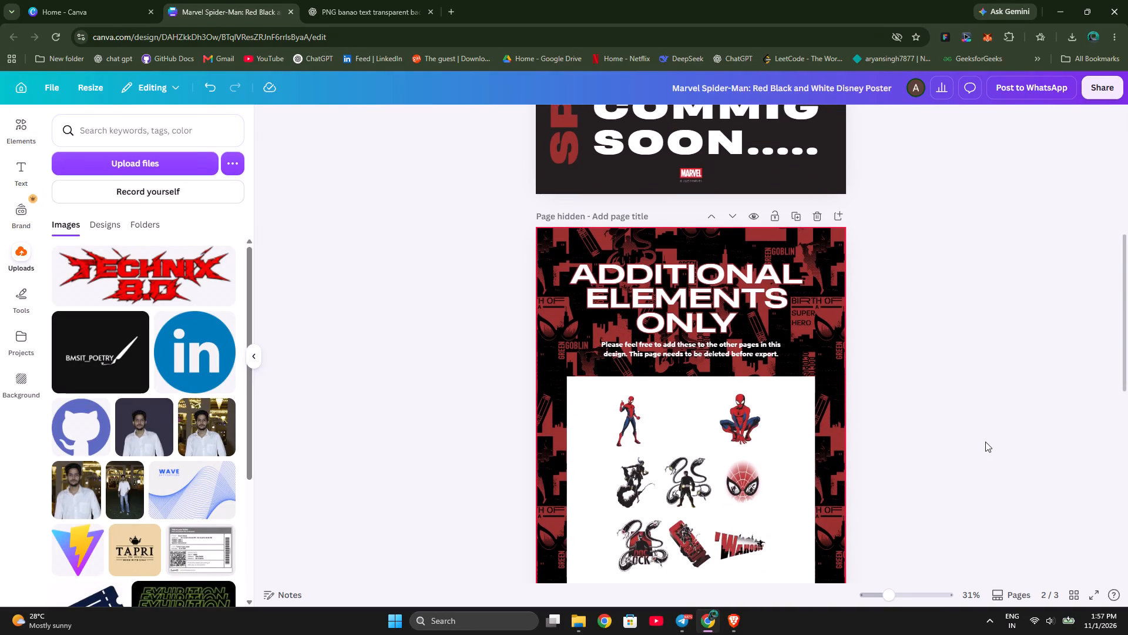
pyautogui.scroll(-5, 985, 442)
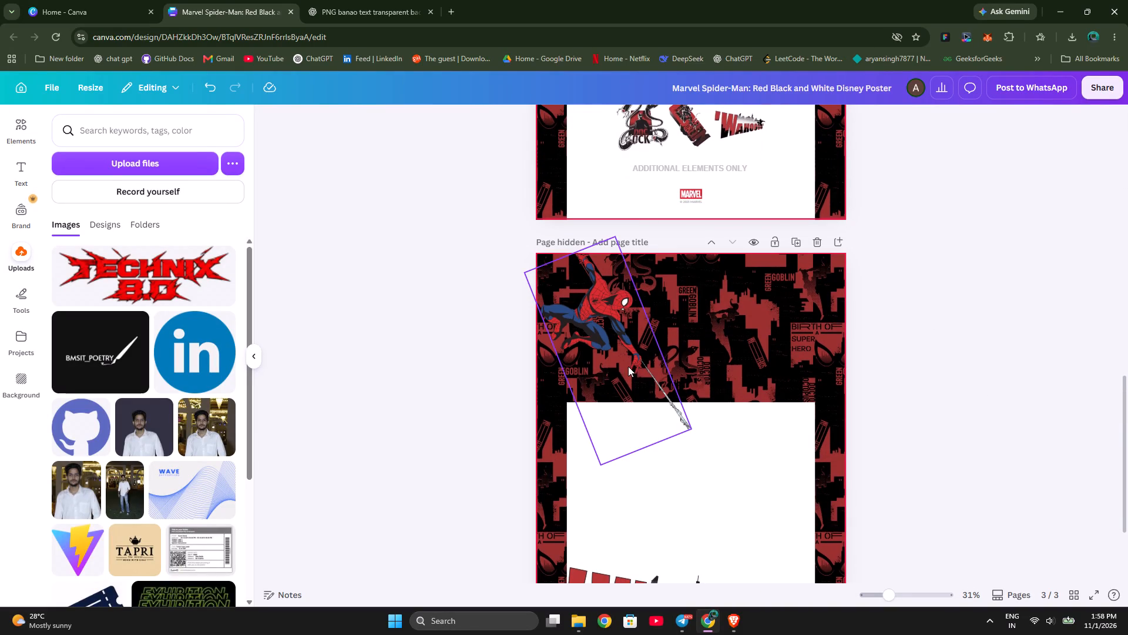
pyautogui.scroll(-1, 714, 482)
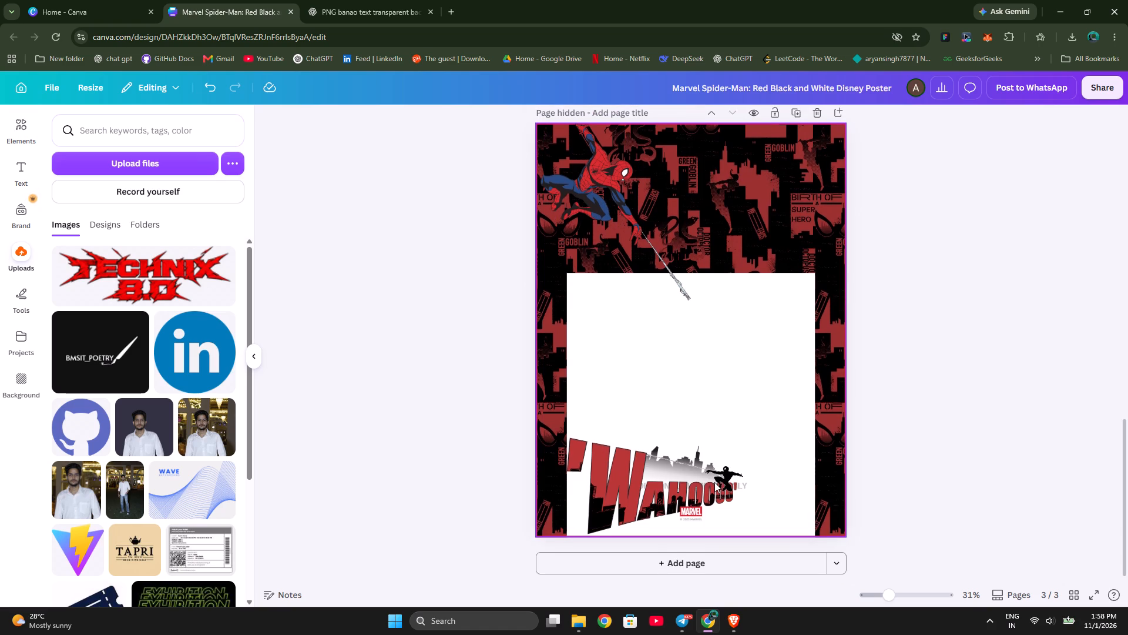
pyautogui.scroll(-1, 714, 482)
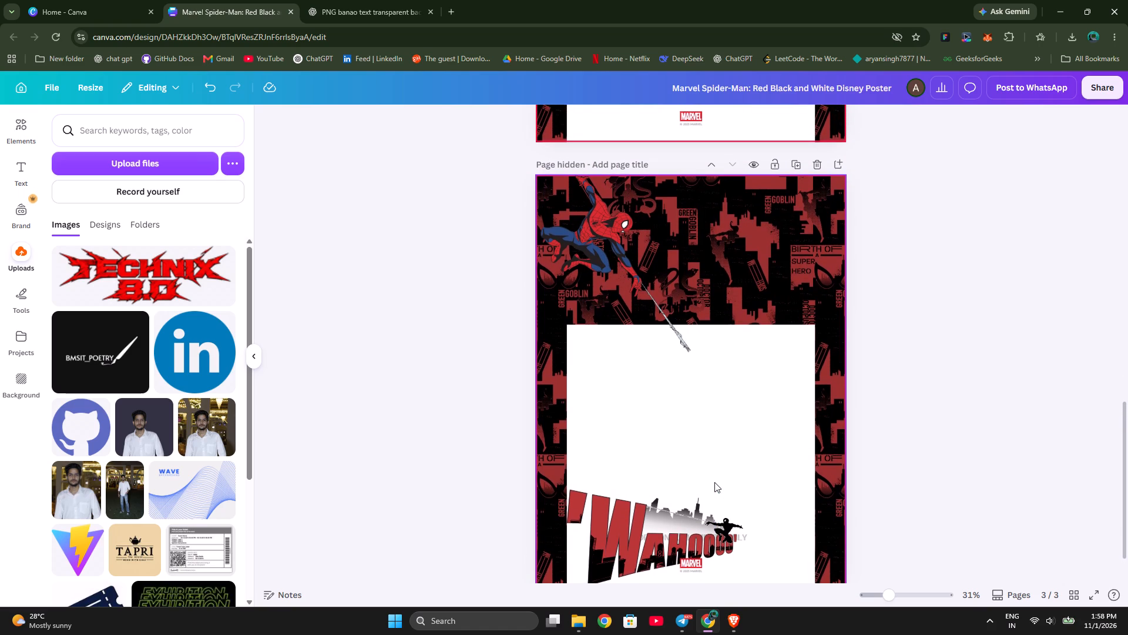
pyautogui.scroll(-1, 714, 482)
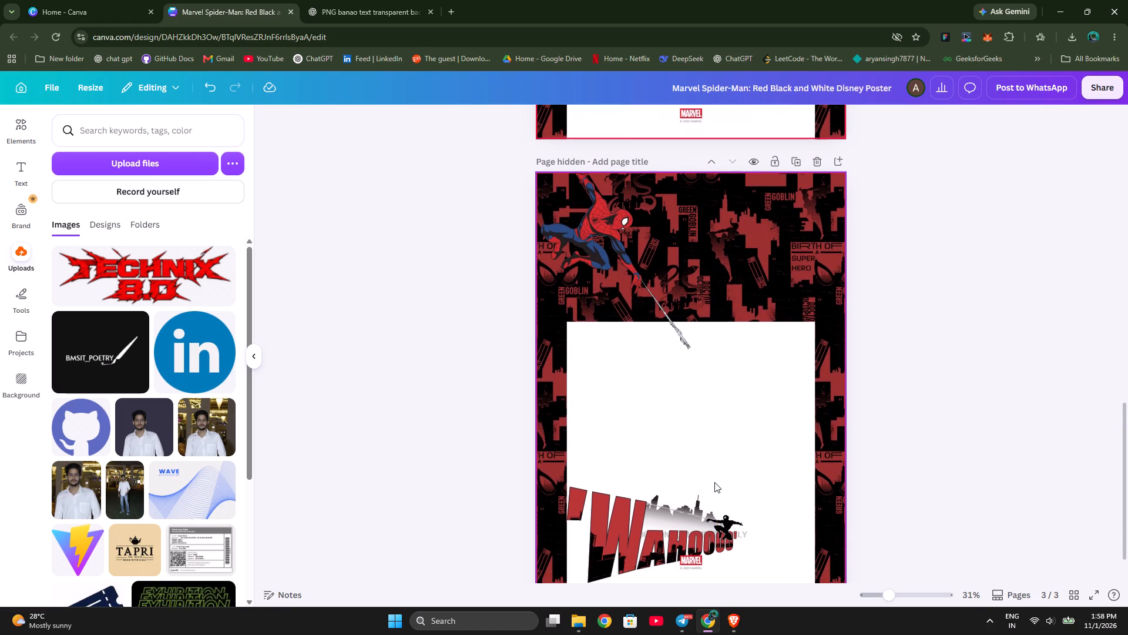
pyautogui.moveTo(640, 546); pyautogui.dragTo(652, 225)
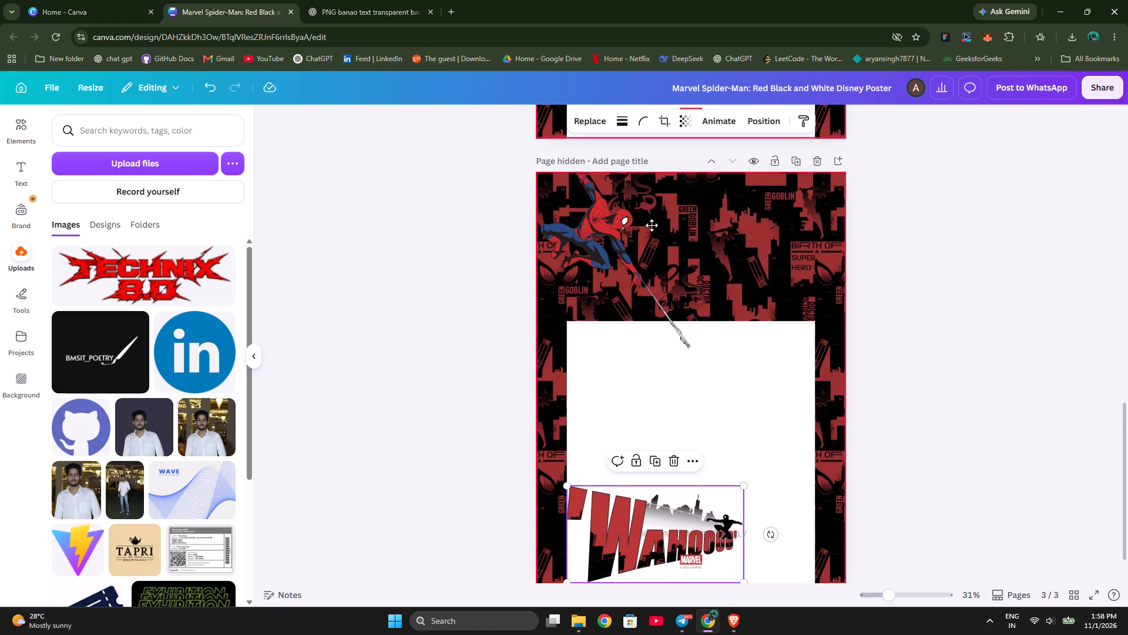
pyautogui.moveTo(652, 225); pyautogui.dragTo(677, 31)
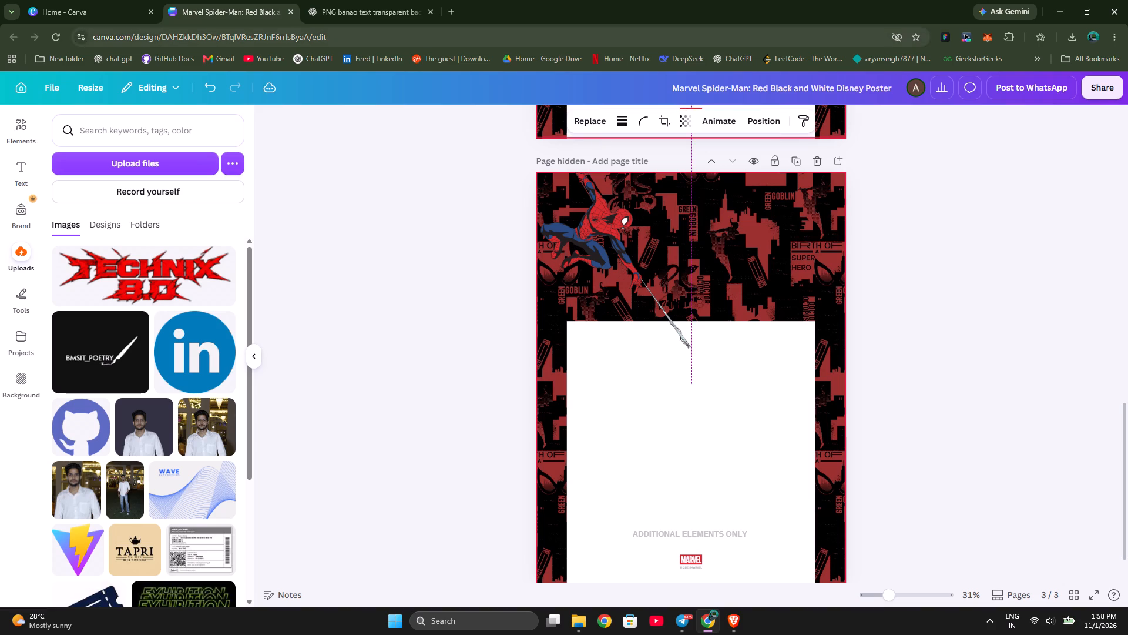
pyautogui.scroll(8, 706, 329)
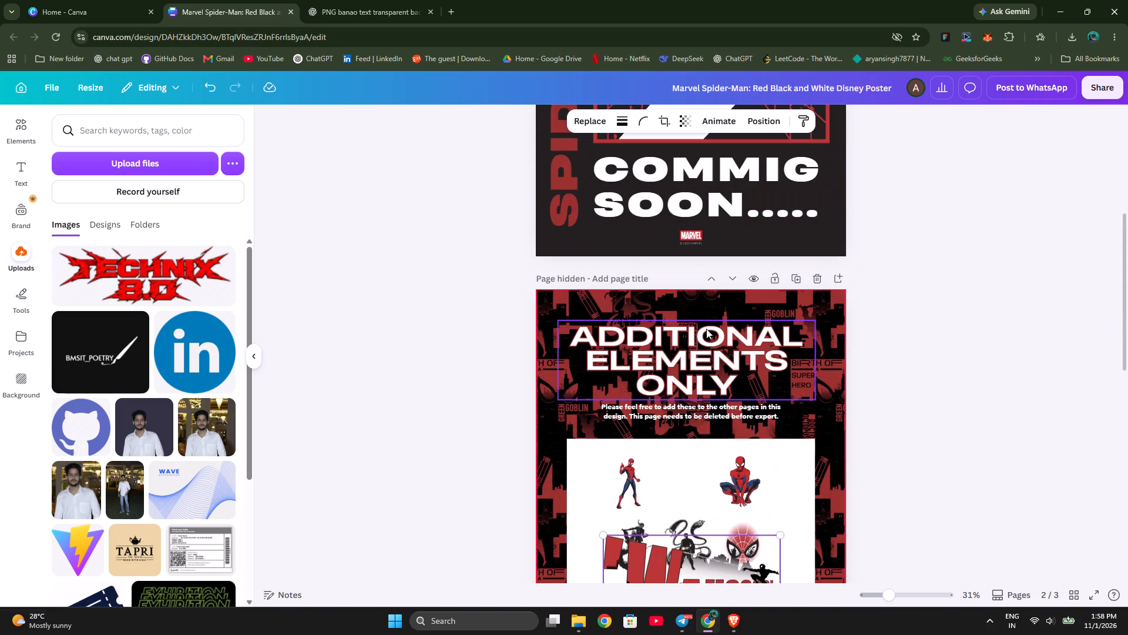
pyautogui.scroll(1, 706, 329)
pyautogui.moveTo(688, 567); pyautogui.dragTo(686, 494)
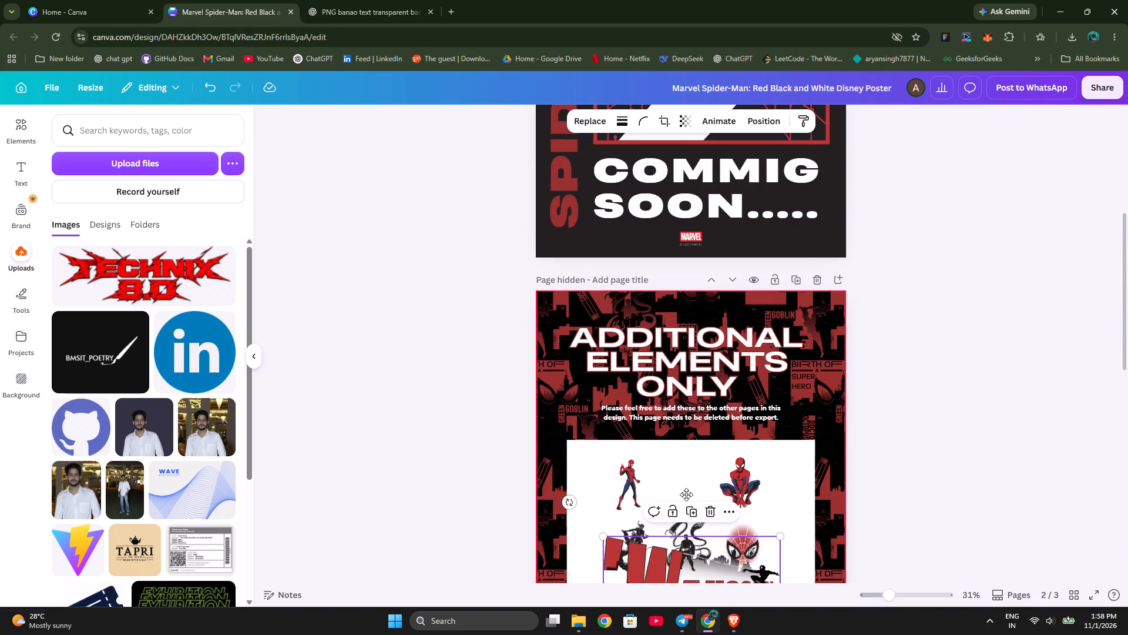
pyautogui.moveTo(686, 494); pyautogui.dragTo(704, 225)
pyautogui.scroll(3, 704, 225)
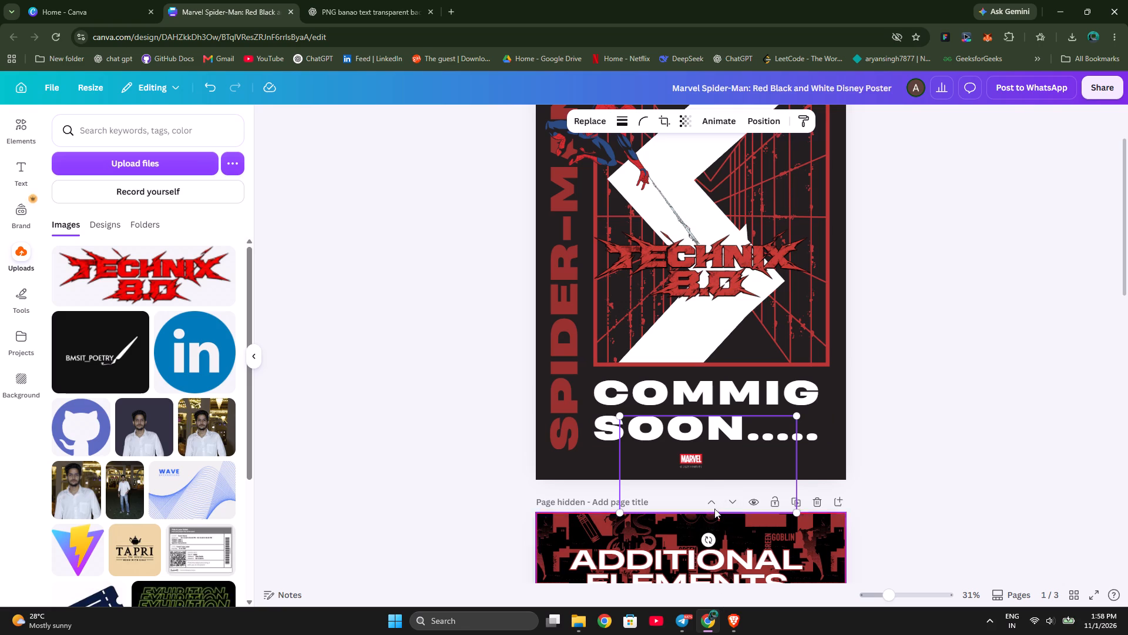
pyautogui.moveTo(707, 465); pyautogui.dragTo(716, 260)
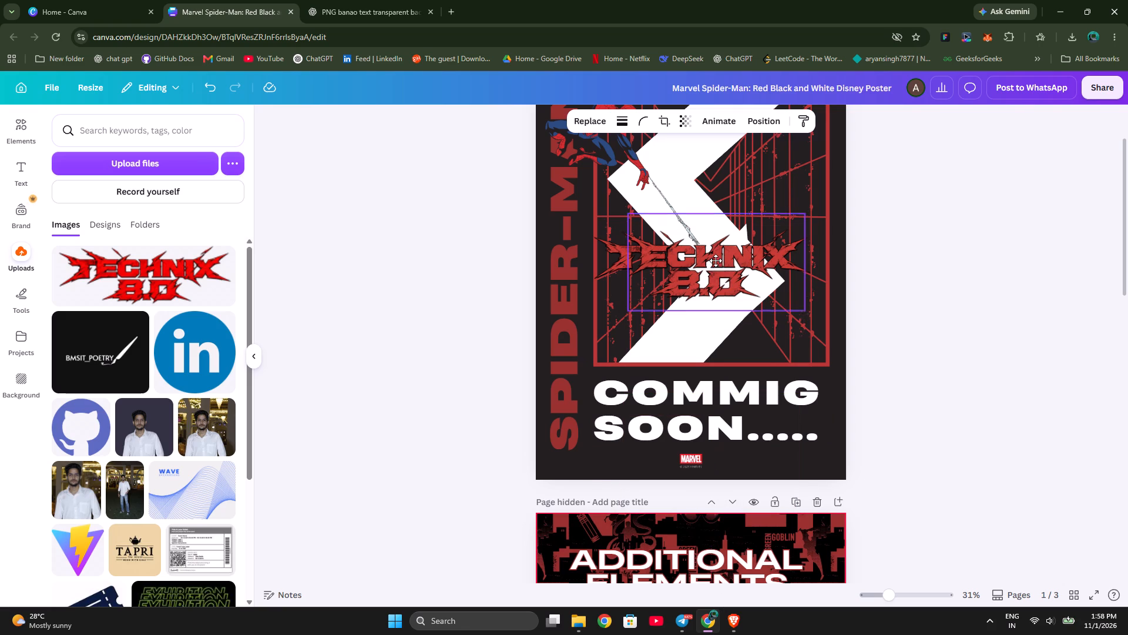
pyautogui.moveTo(716, 260); pyautogui.dragTo(714, 151)
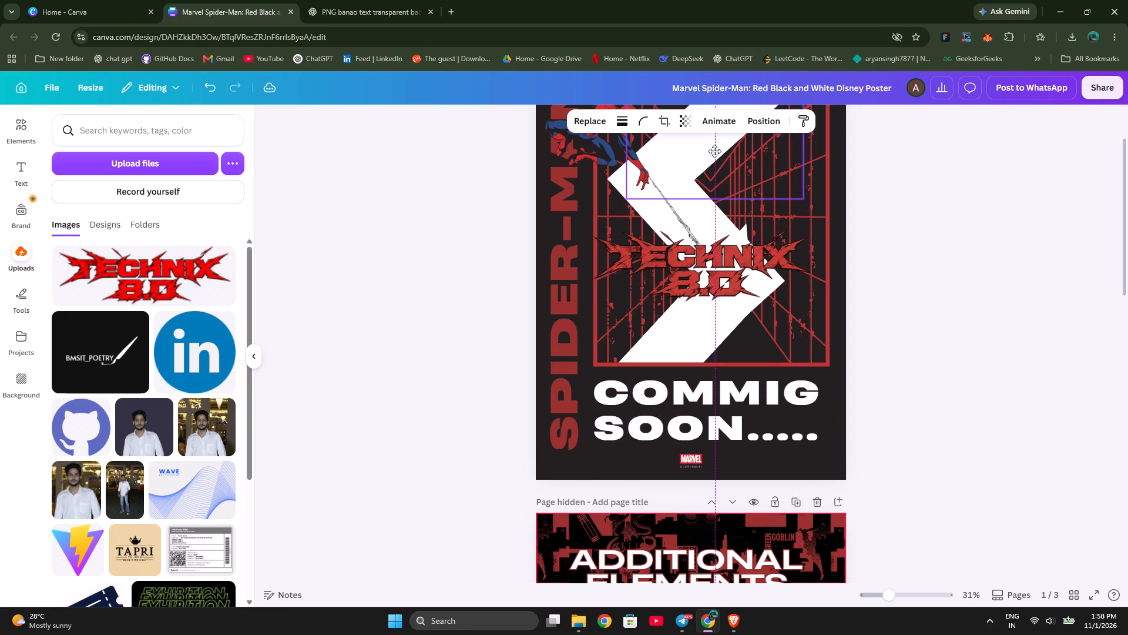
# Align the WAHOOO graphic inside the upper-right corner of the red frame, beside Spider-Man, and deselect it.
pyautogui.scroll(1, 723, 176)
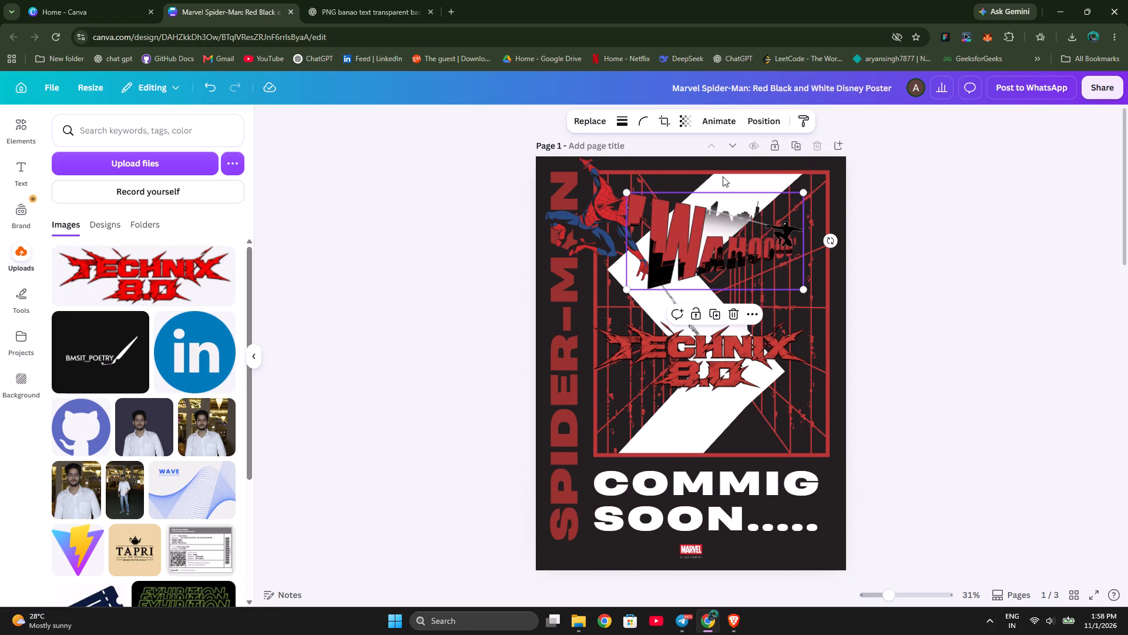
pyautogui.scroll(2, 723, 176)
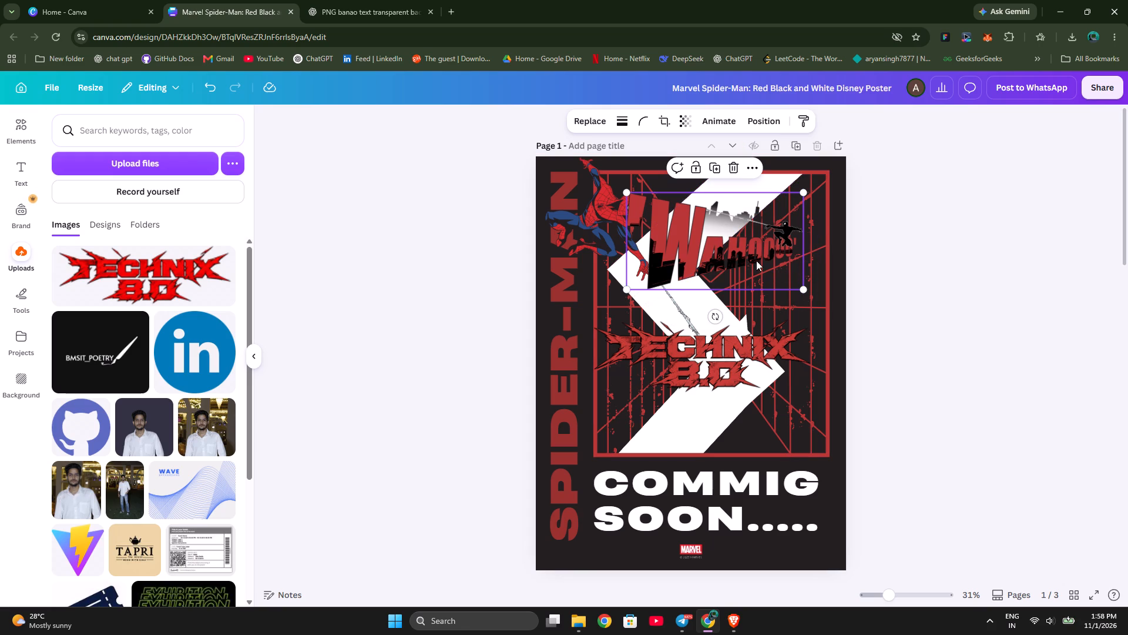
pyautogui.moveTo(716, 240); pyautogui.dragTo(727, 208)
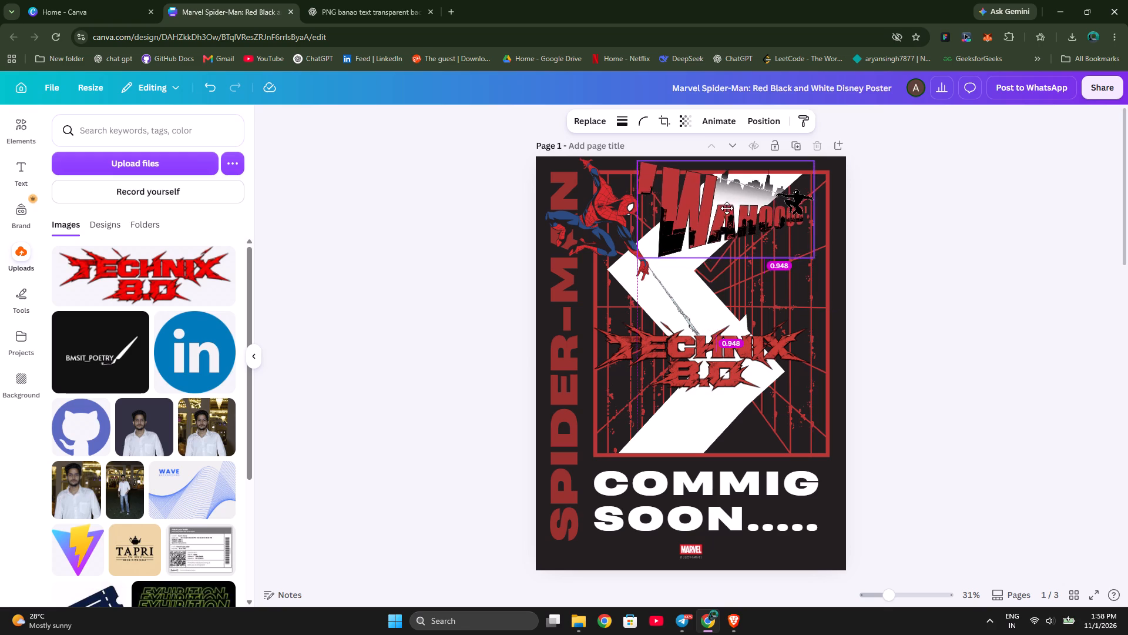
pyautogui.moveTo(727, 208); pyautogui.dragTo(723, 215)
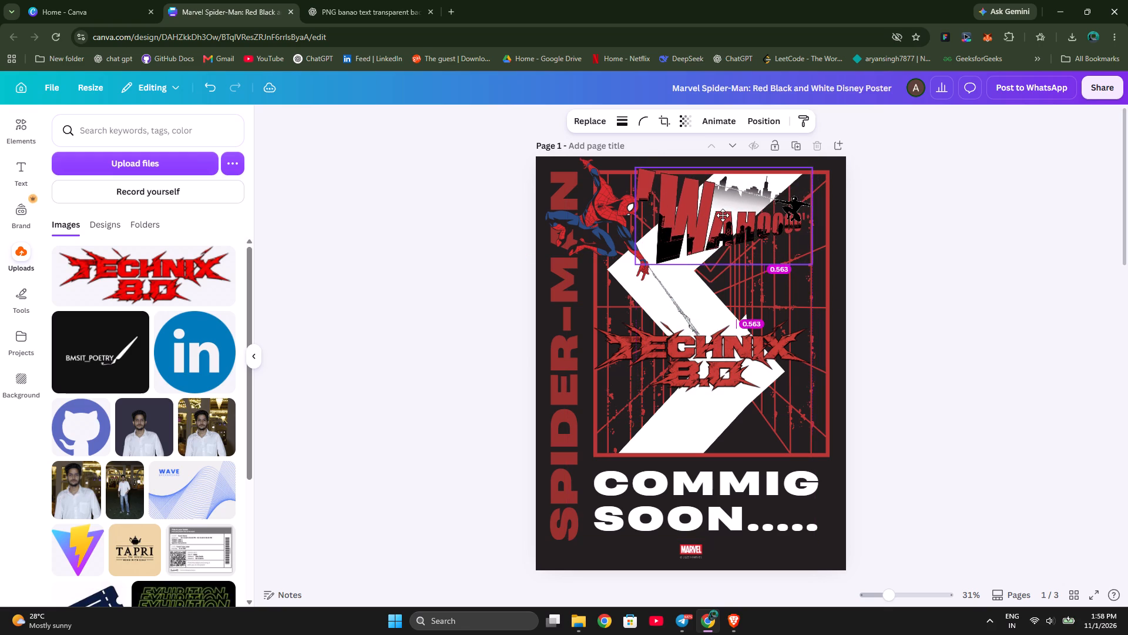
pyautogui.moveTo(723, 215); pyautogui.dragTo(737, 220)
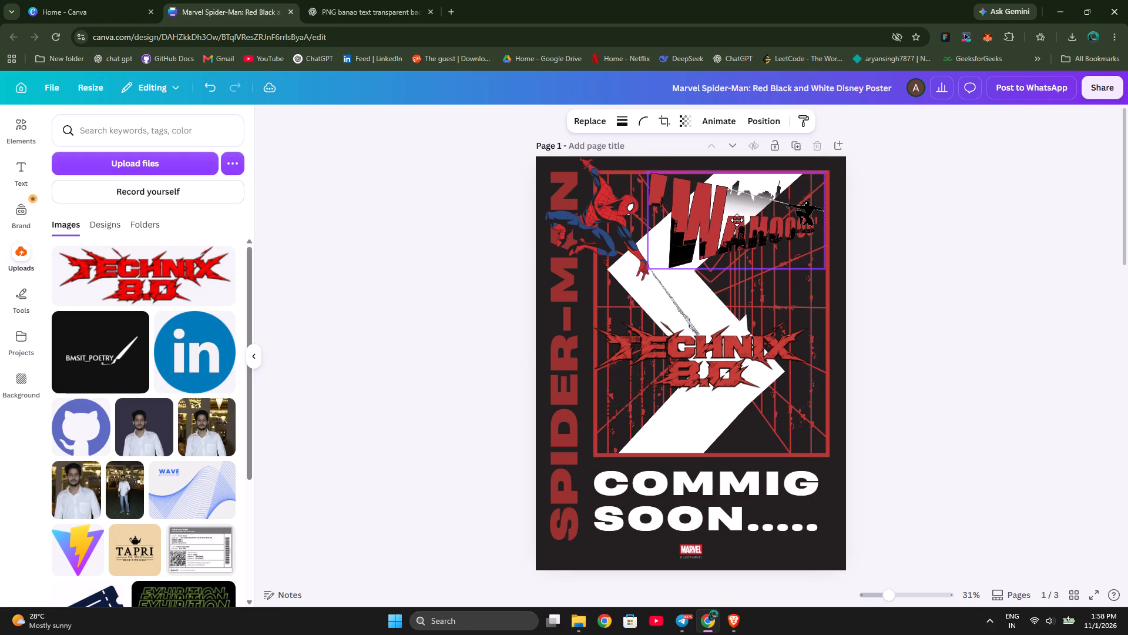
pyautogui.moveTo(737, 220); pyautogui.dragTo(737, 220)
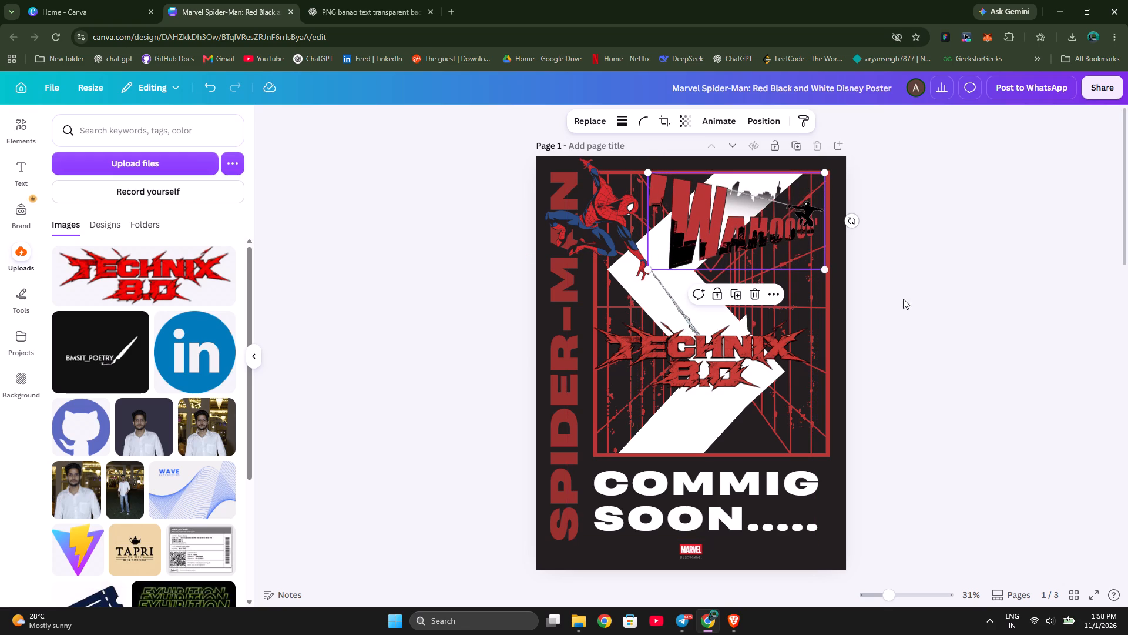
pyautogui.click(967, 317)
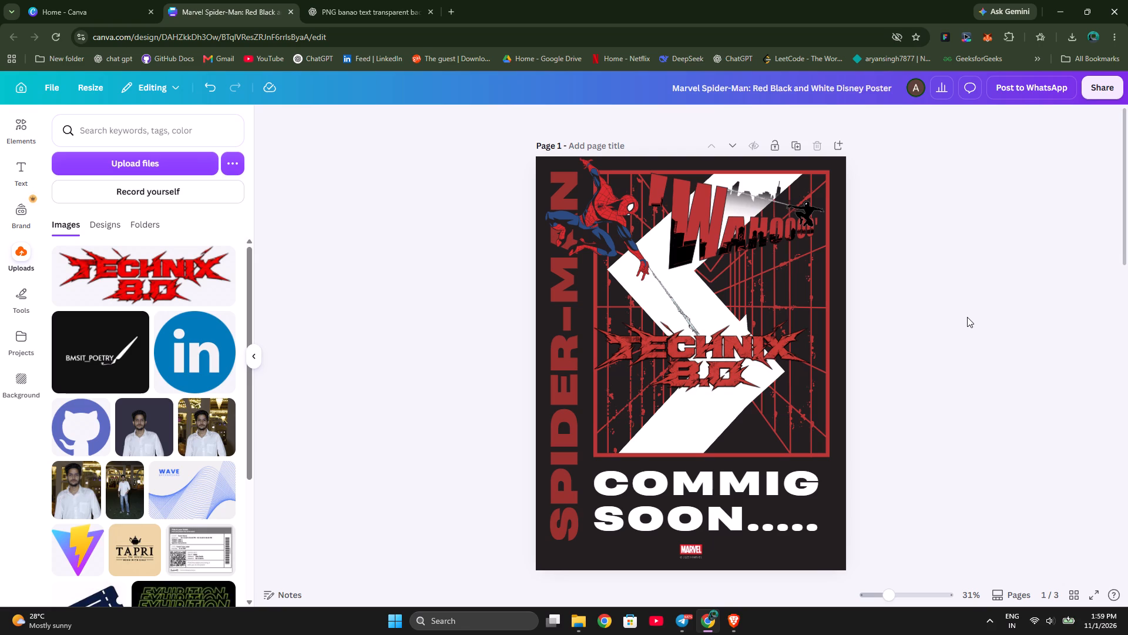
# Move the WAHOOO graphic down between the TECHNIX 8.0 title and the COMMIG SOON..... text, and deselect it.
pyautogui.moveTo(748, 217); pyautogui.dragTo(719, 314)
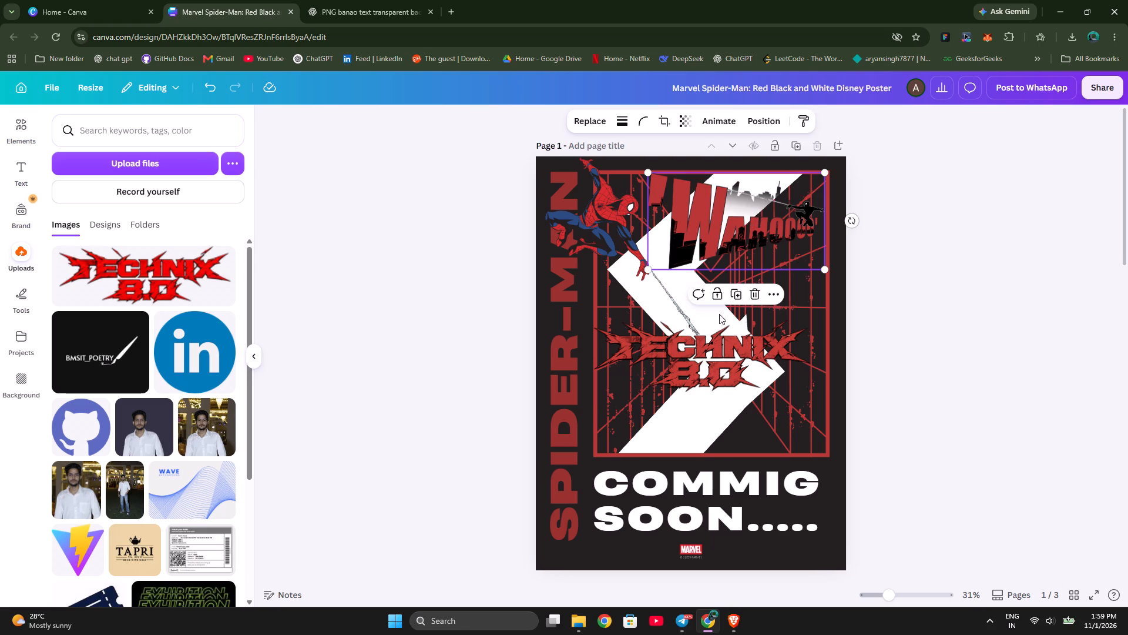
pyautogui.moveTo(719, 314); pyautogui.dragTo(704, 427)
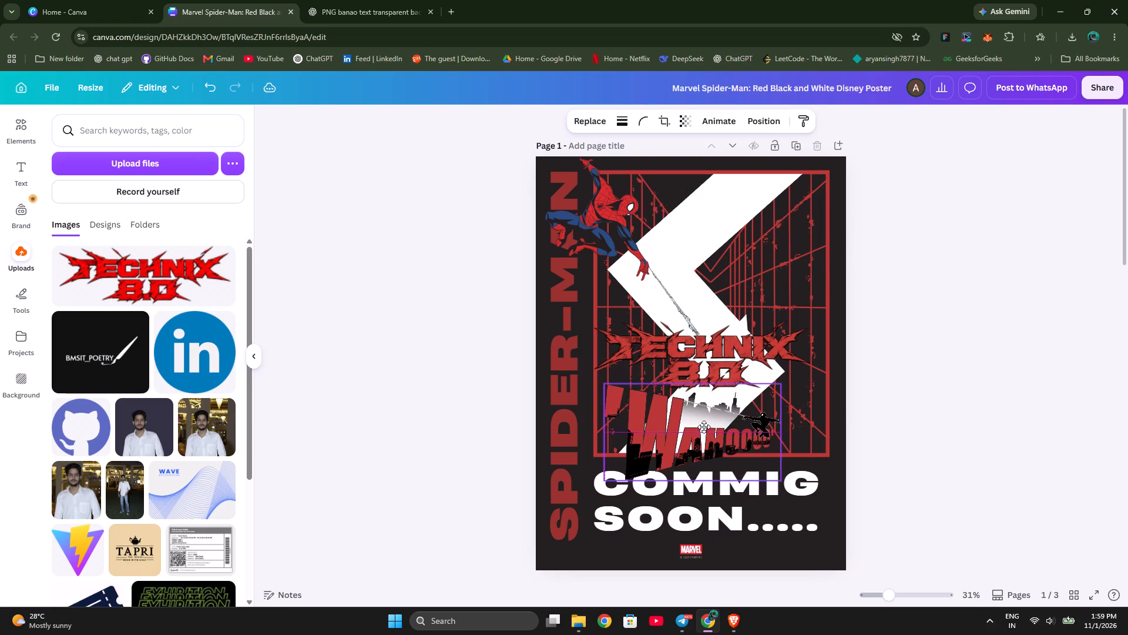
pyautogui.moveTo(704, 427); pyautogui.dragTo(708, 424)
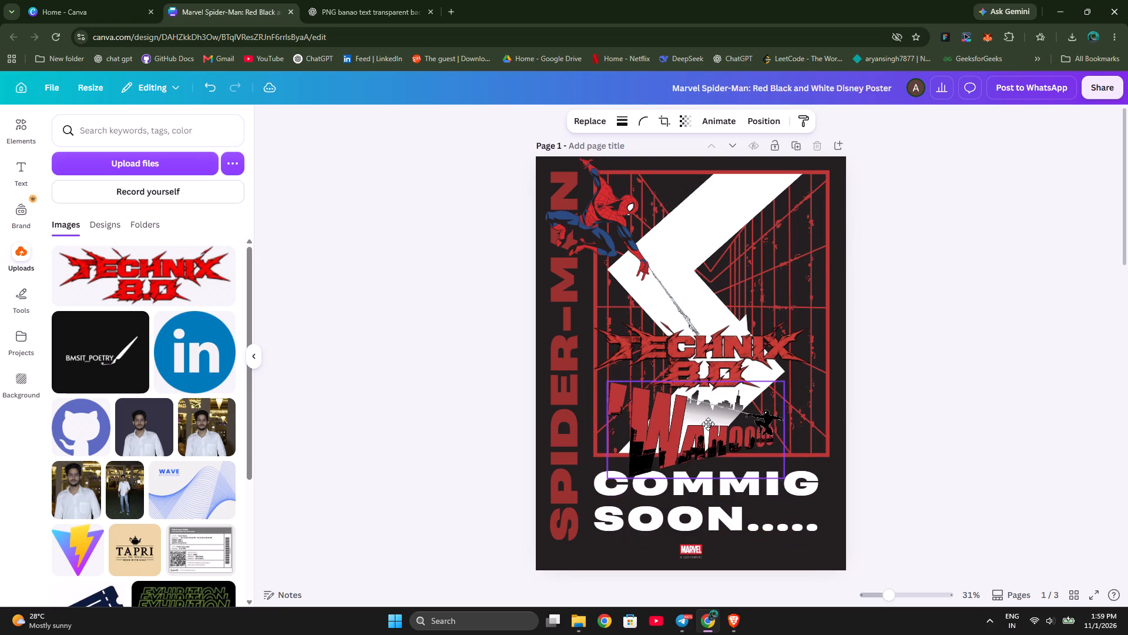
pyautogui.moveTo(708, 424); pyautogui.dragTo(708, 429)
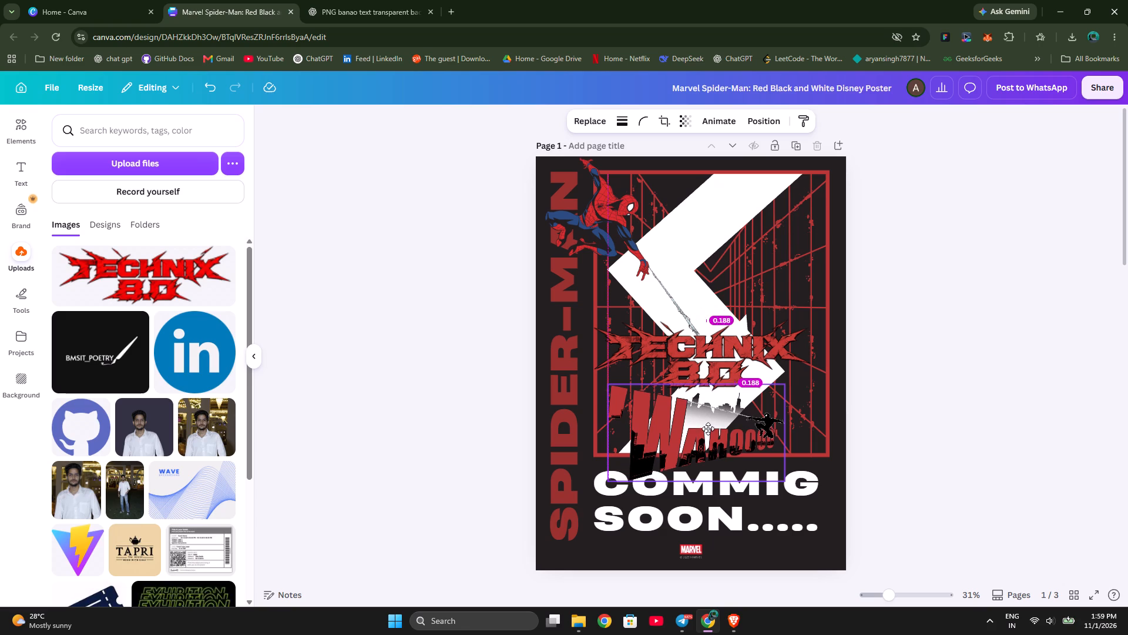
pyautogui.moveTo(708, 429); pyautogui.dragTo(708, 429)
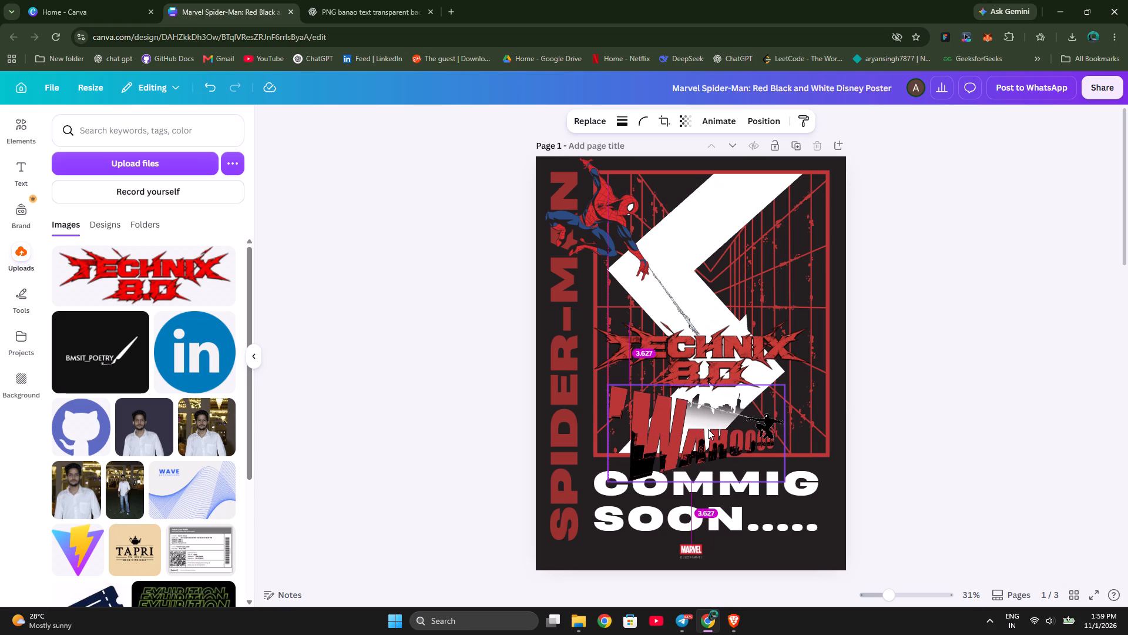
pyautogui.click(950, 373)
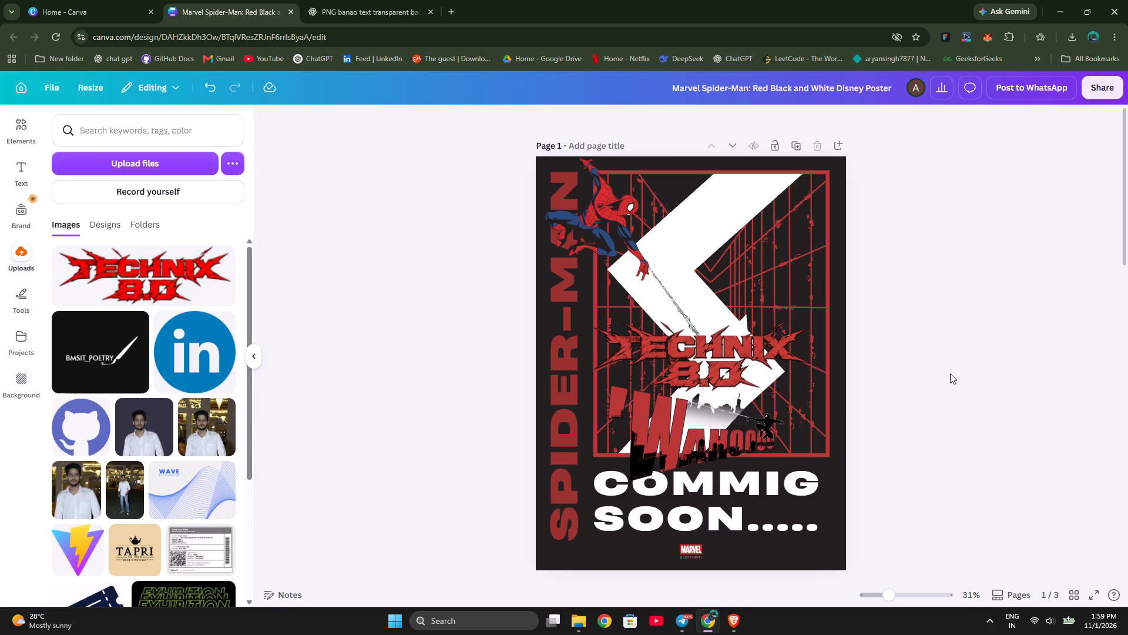
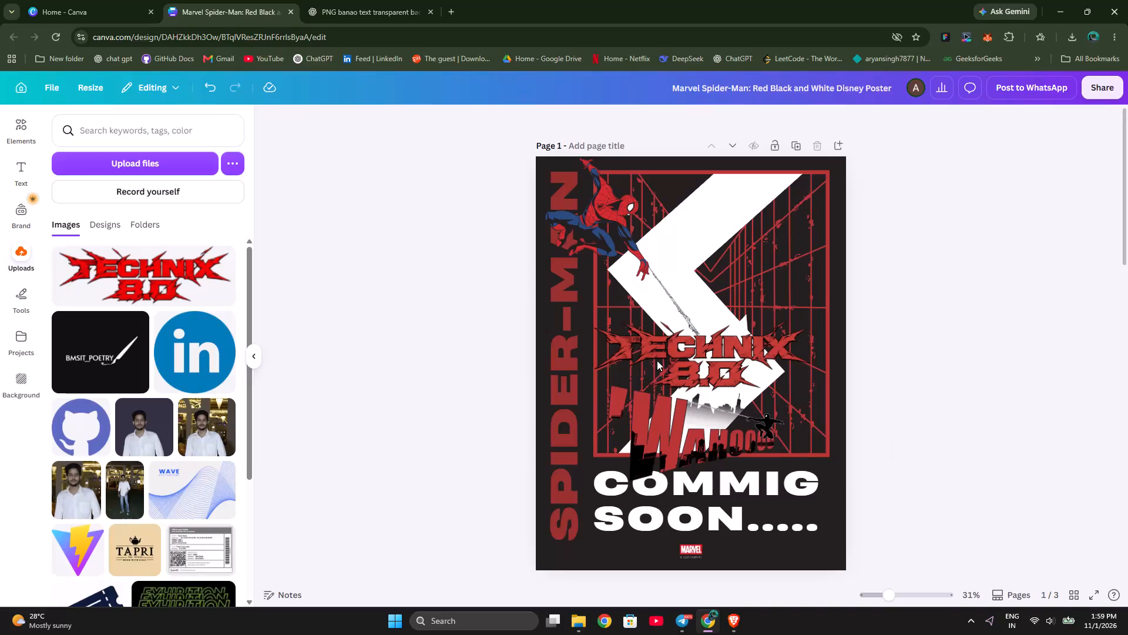
# Move the TECHNIX 8.0 title up and centre it horizontally on the poster above the WAHOOO graphic, and deselect it.
pyautogui.moveTo(683, 360); pyautogui.dragTo(676, 340)
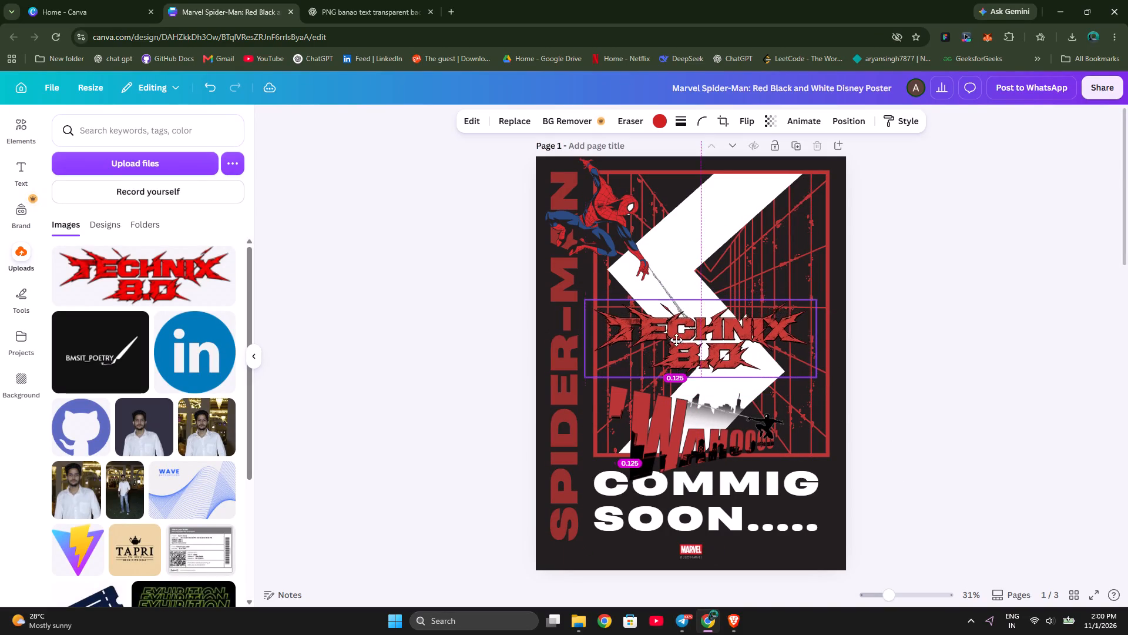
pyautogui.moveTo(676, 340); pyautogui.dragTo(674, 339)
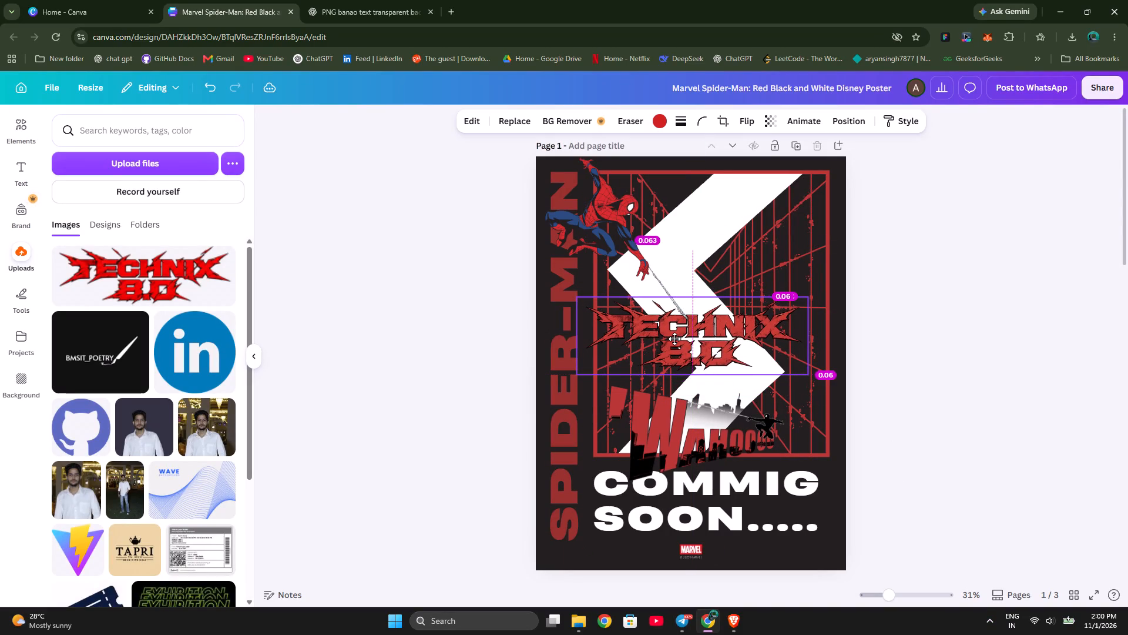
pyautogui.moveTo(674, 339); pyautogui.dragTo(677, 338)
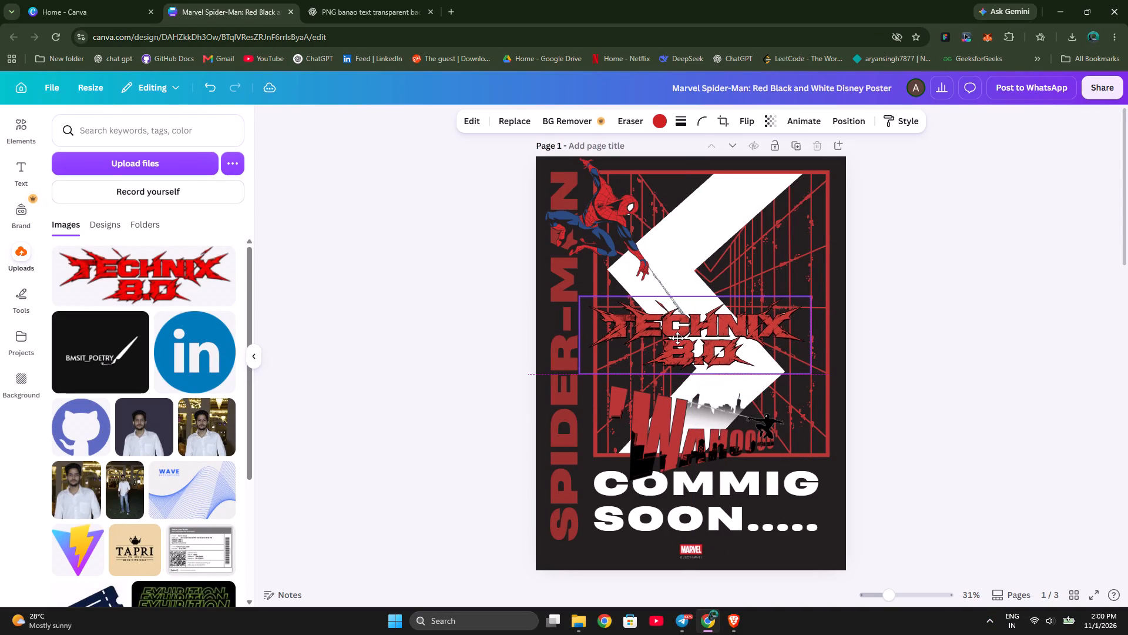
pyautogui.moveTo(677, 338); pyautogui.dragTo(678, 338)
pyautogui.click(944, 302)
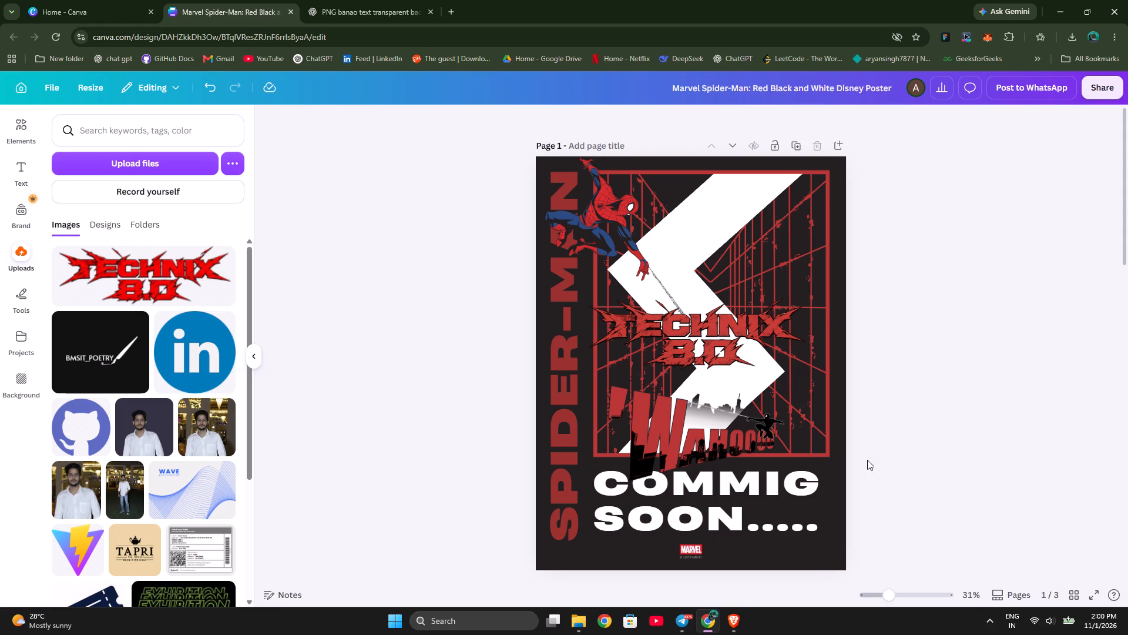
# Enter SPIDER as the search term for the uploaded images.
pyautogui.scroll(-4, 735, 596)
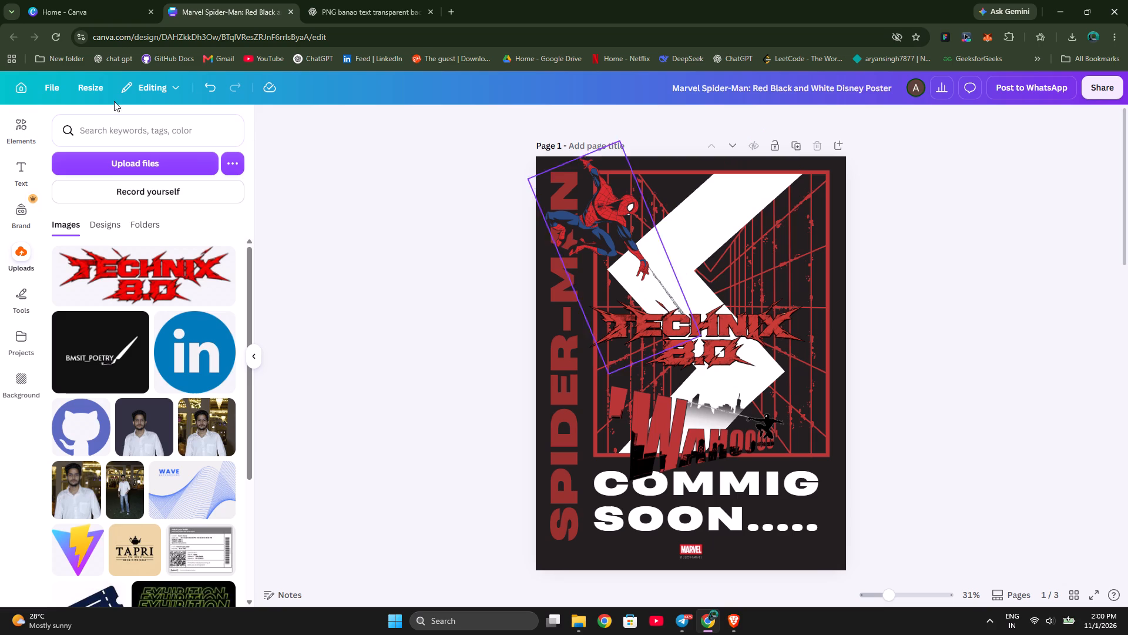
pyautogui.click(110, 131)
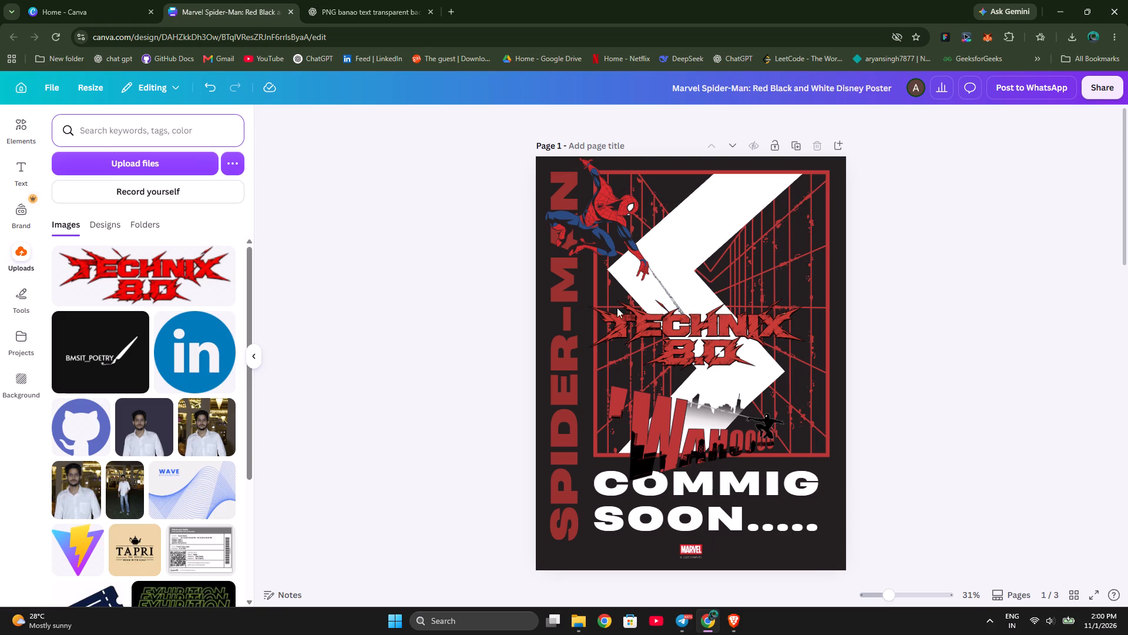
pyautogui.click(696, 349)
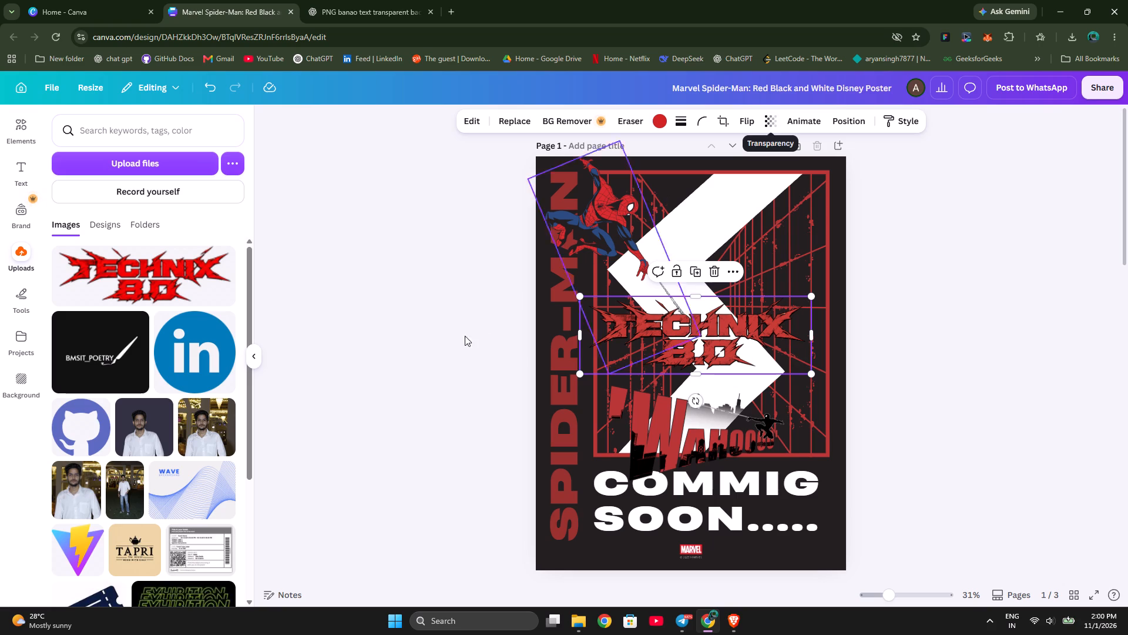
pyautogui.click(145, 125)
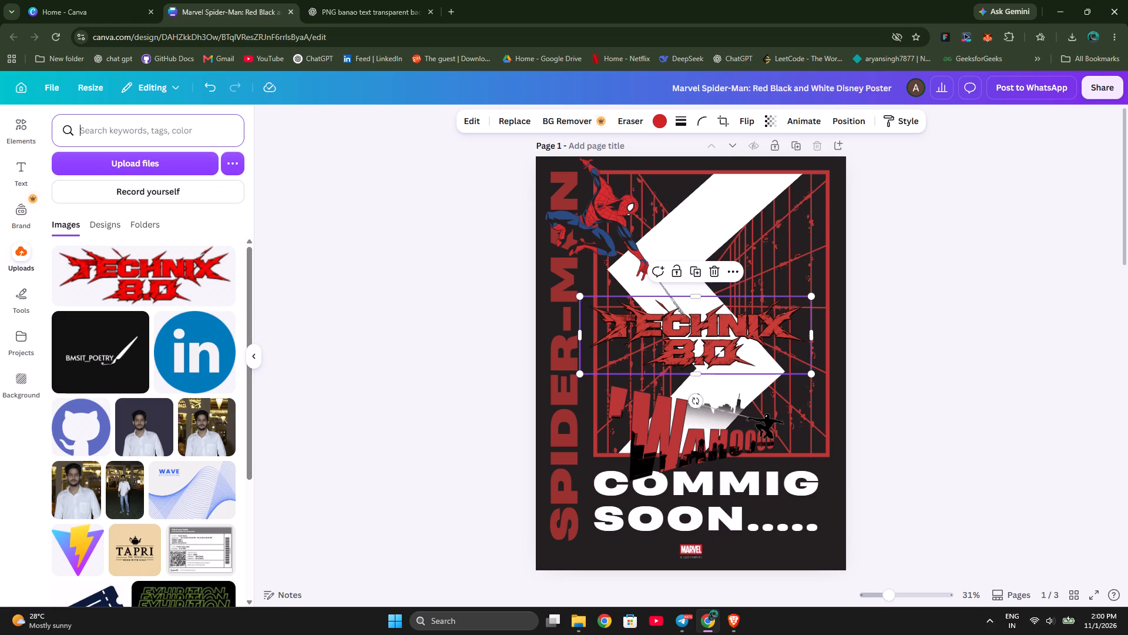
pyautogui.write('SPI')
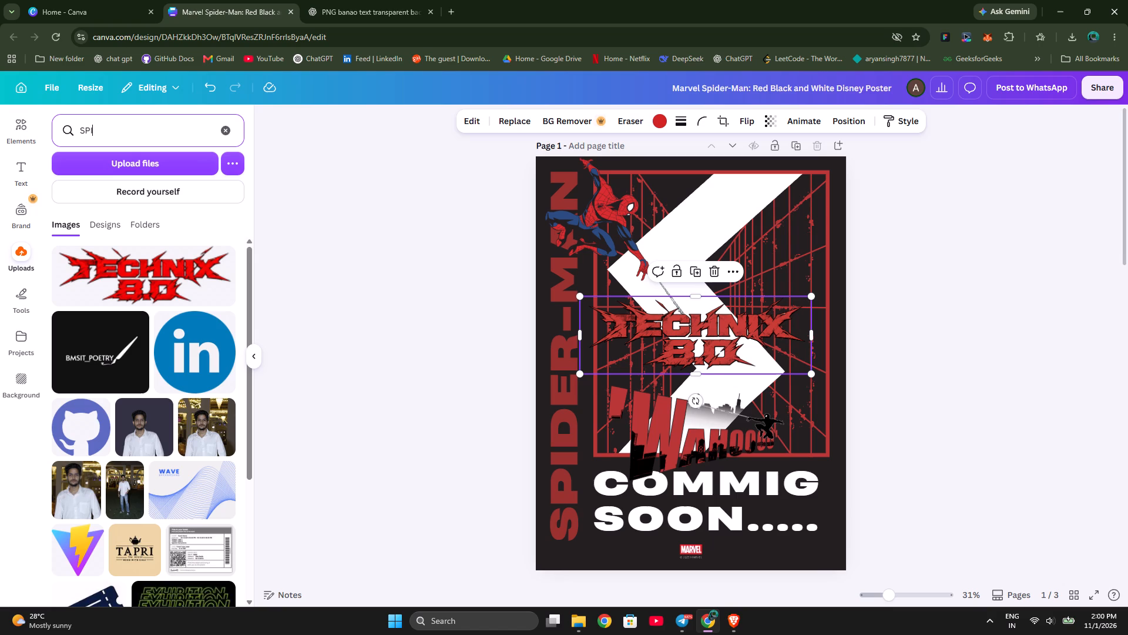
pyautogui.write('DER')
# Search the design elements for spider web, and then for just spider.
pyautogui.click(21, 135)
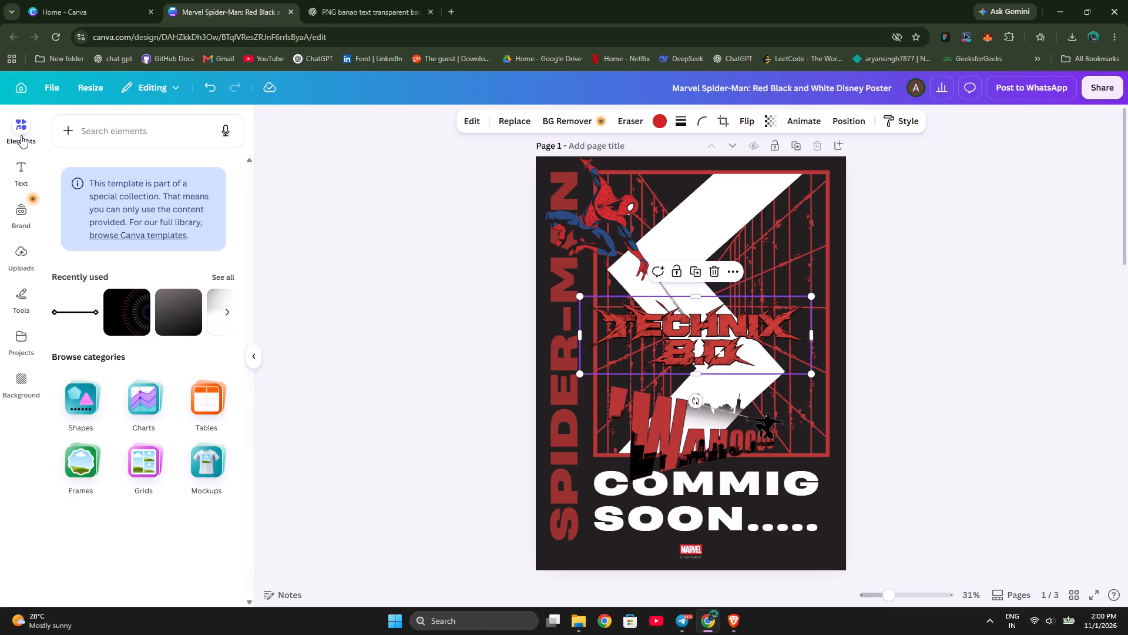
pyautogui.click(99, 130)
pyautogui.write('SPIDER')
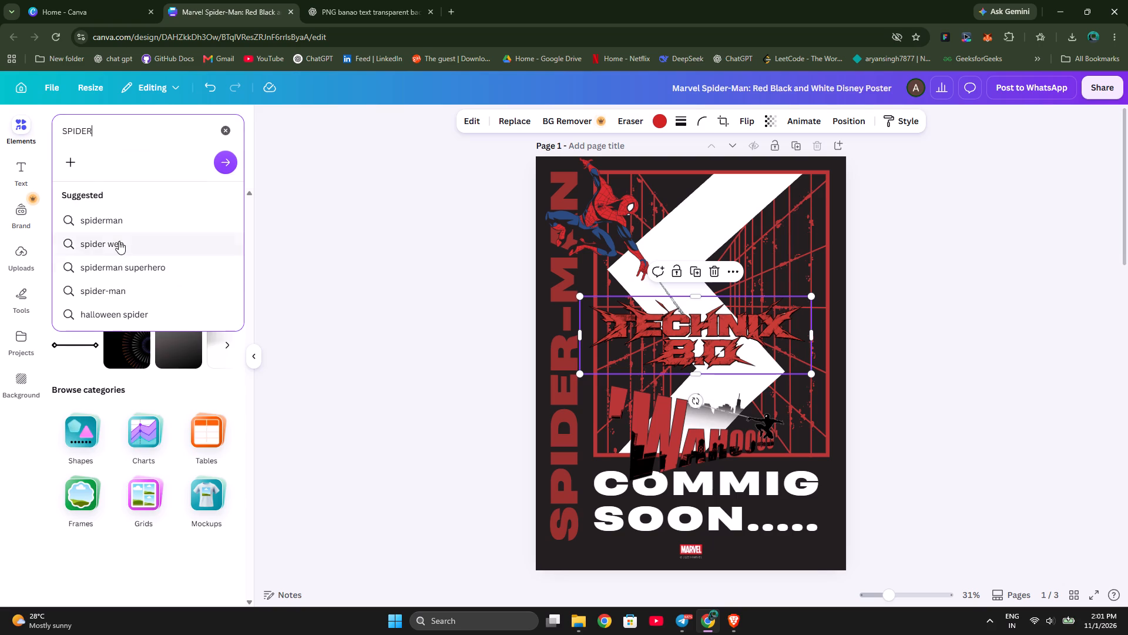
pyautogui.click(119, 241)
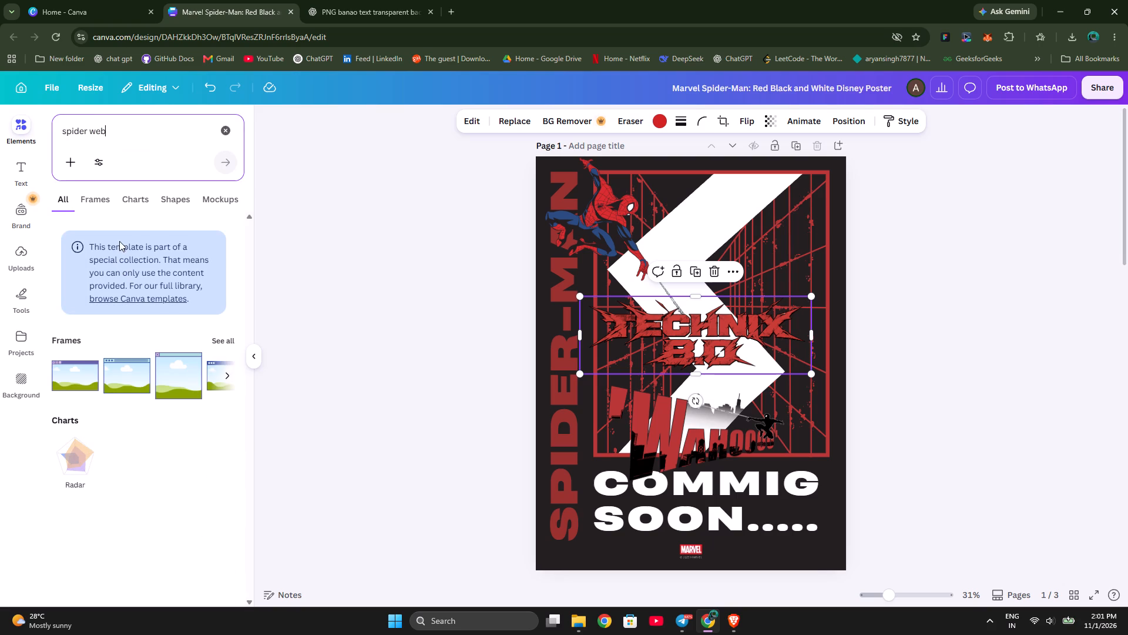
pyautogui.scroll(-2, 160, 393)
pyautogui.press('BackSpace')
pyautogui.press('BackSpace')
pyautogui.press('BackSpace')
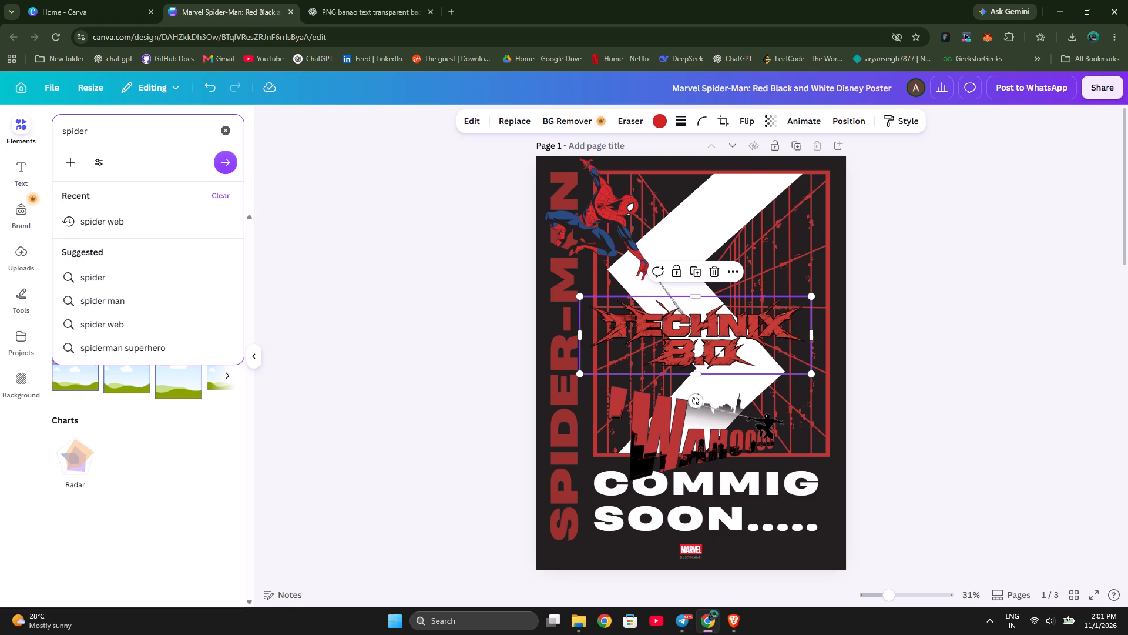
pyautogui.press('Return')
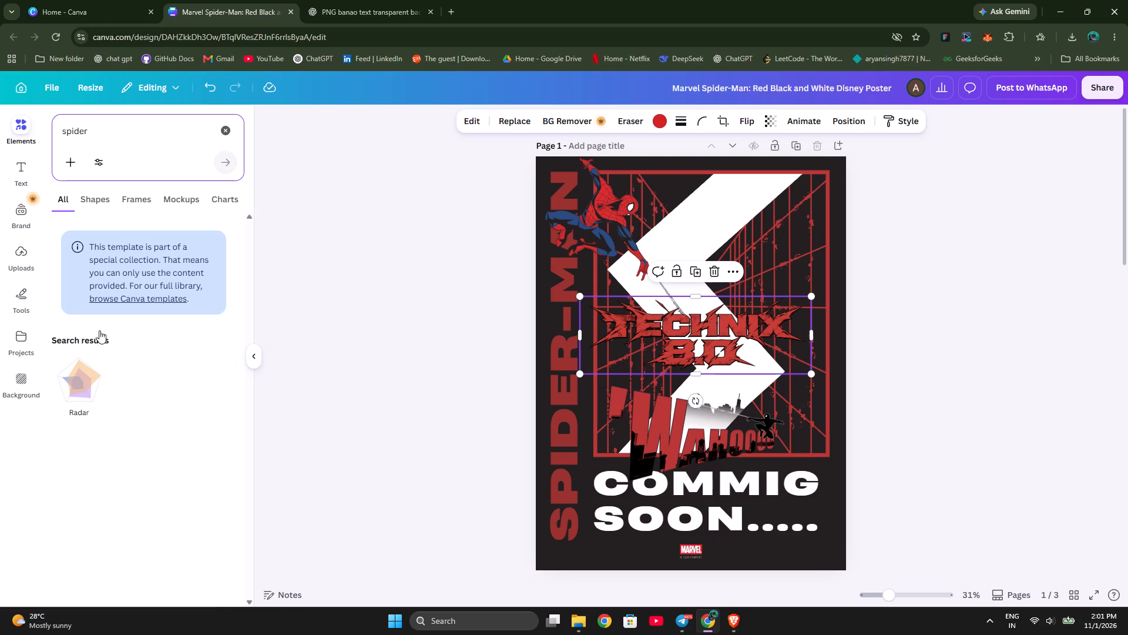
# Go to the full Canva template library and search it for SPIDER.
pyautogui.click(143, 299)
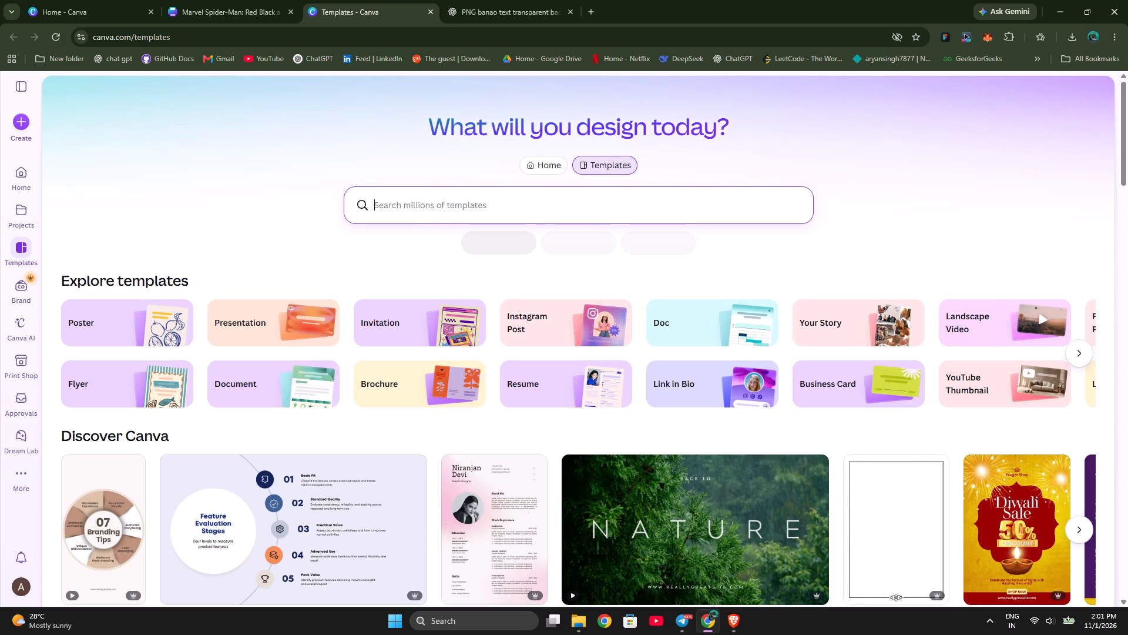
pyautogui.write('SP')
pyautogui.press('i')
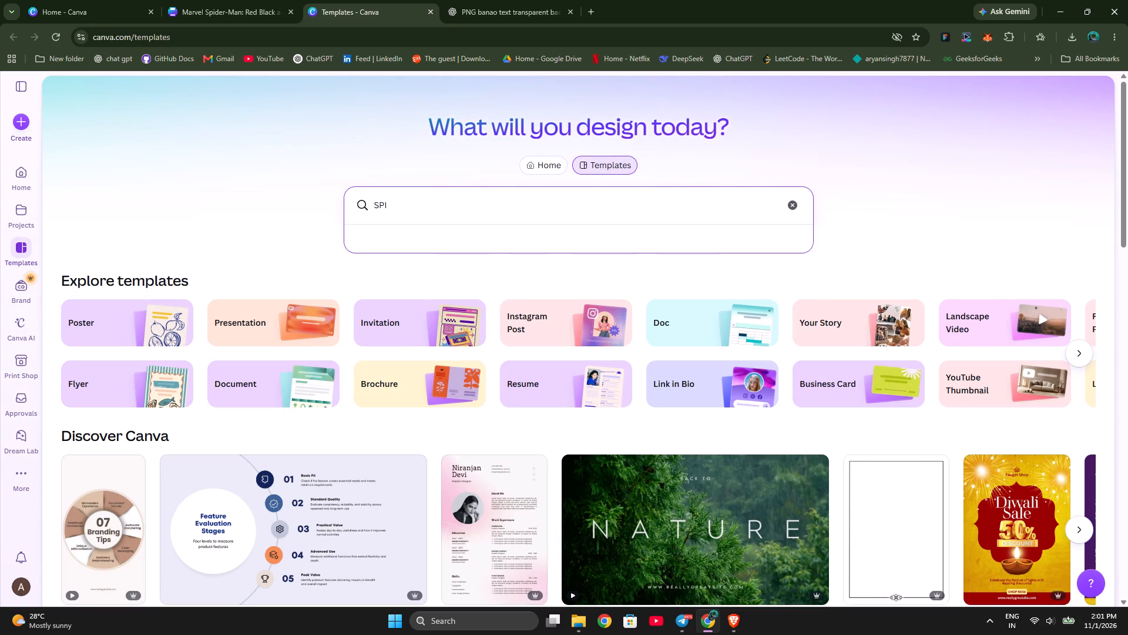
pyautogui.write('DER')
pyautogui.press('Return')
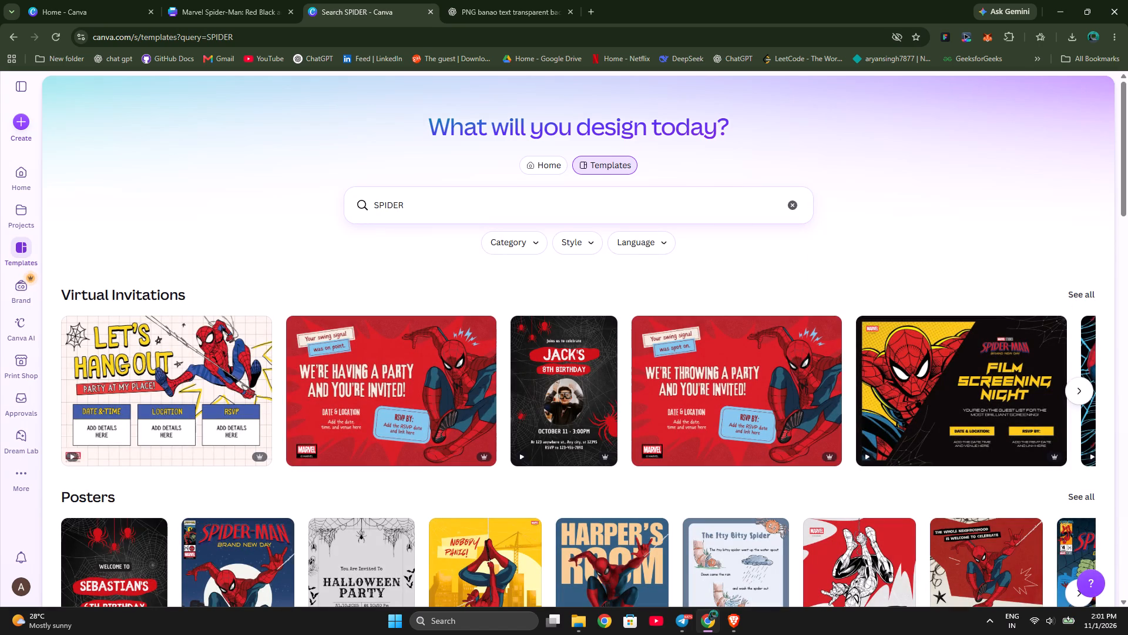
# Open the Black and Red Spider Birthday Poster template from the poster results as a new editable design.
pyautogui.scroll(-2, 670, 410)
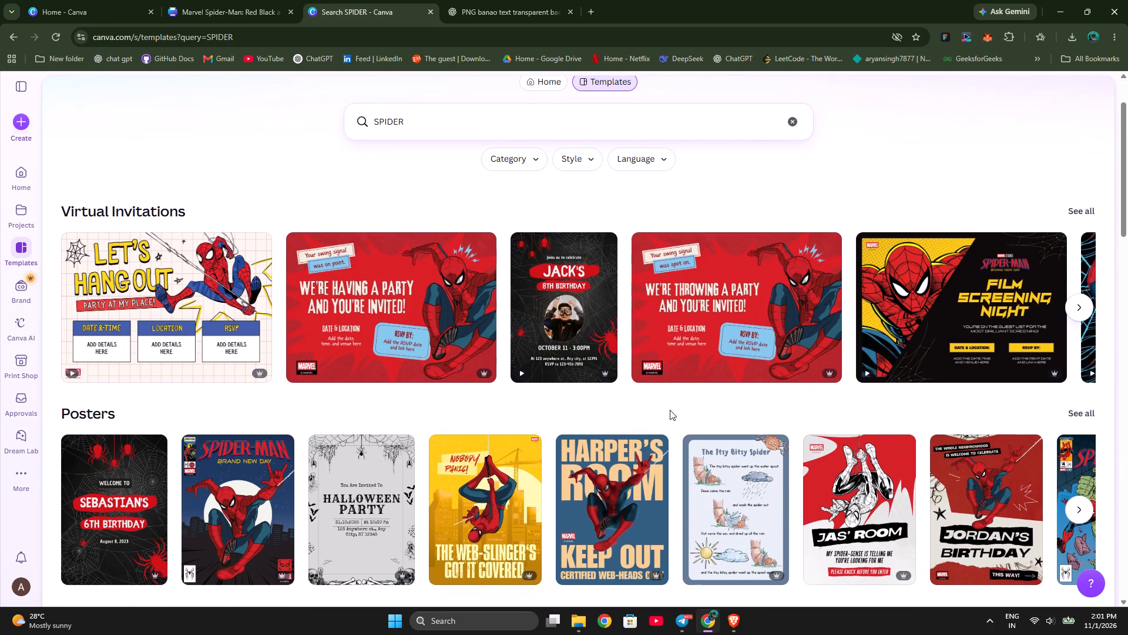
pyautogui.scroll(-1, 670, 410)
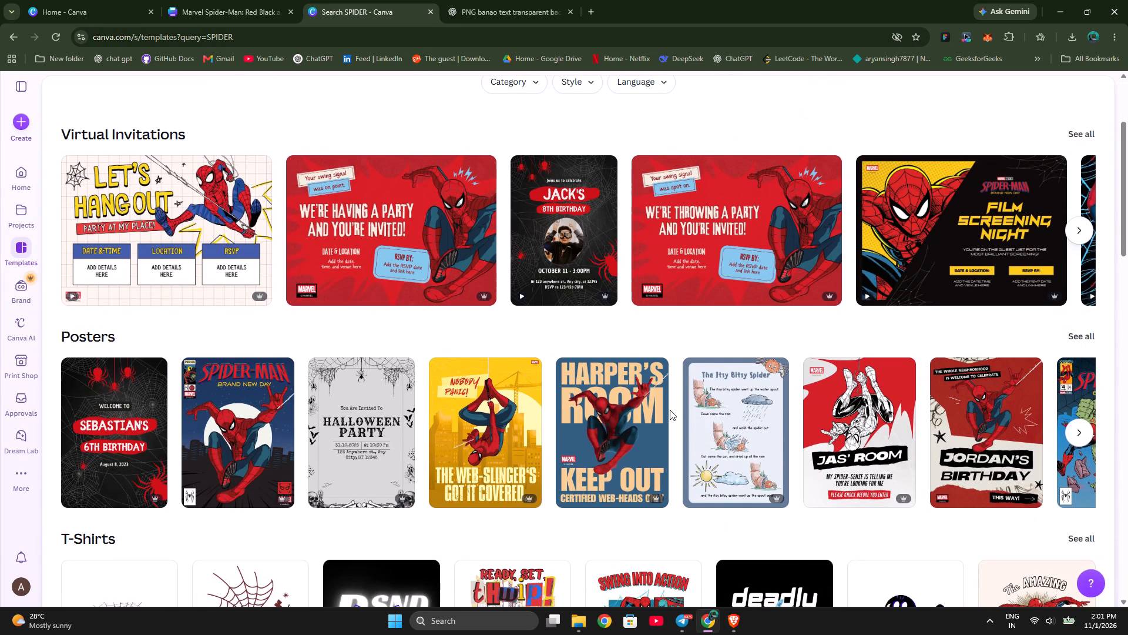
pyautogui.doubleClick(123, 419)
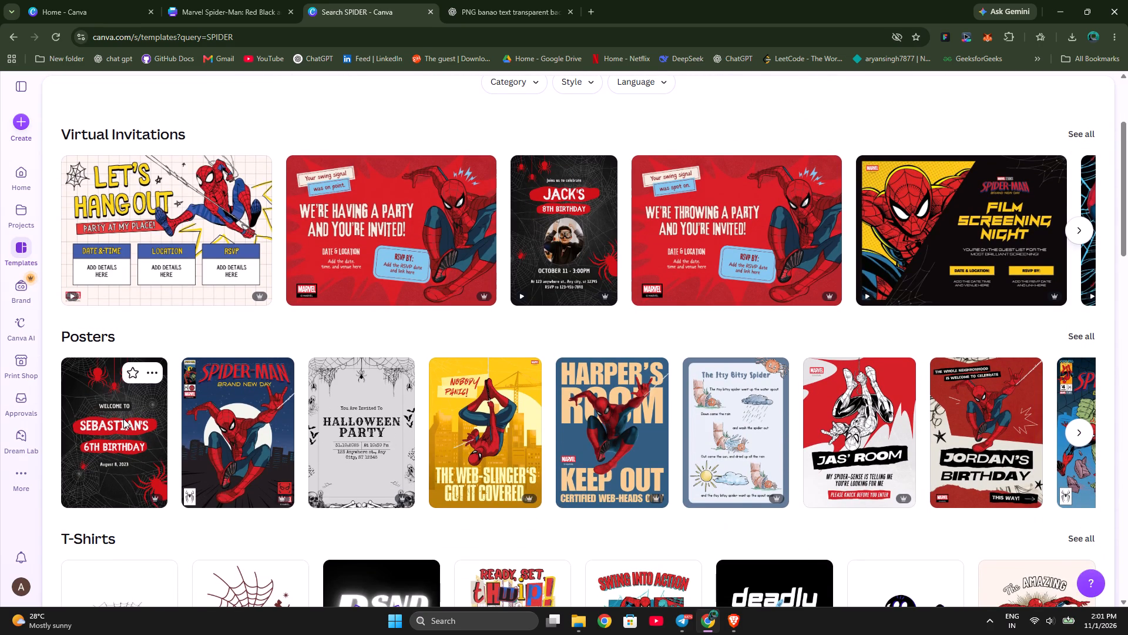
pyautogui.click(123, 419)
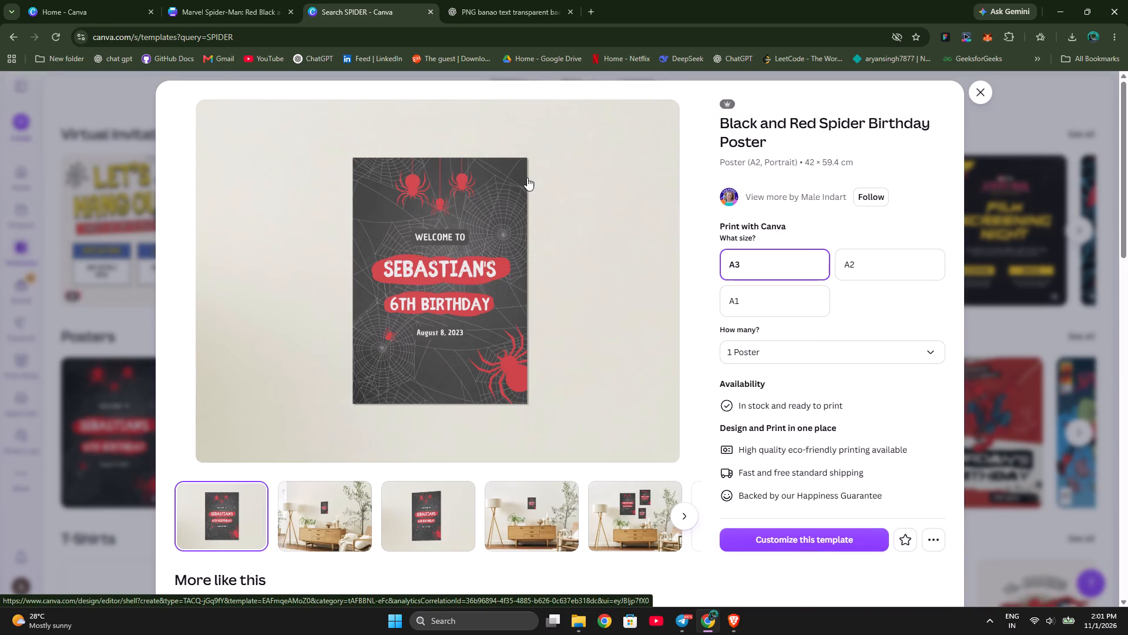
pyautogui.click(817, 543)
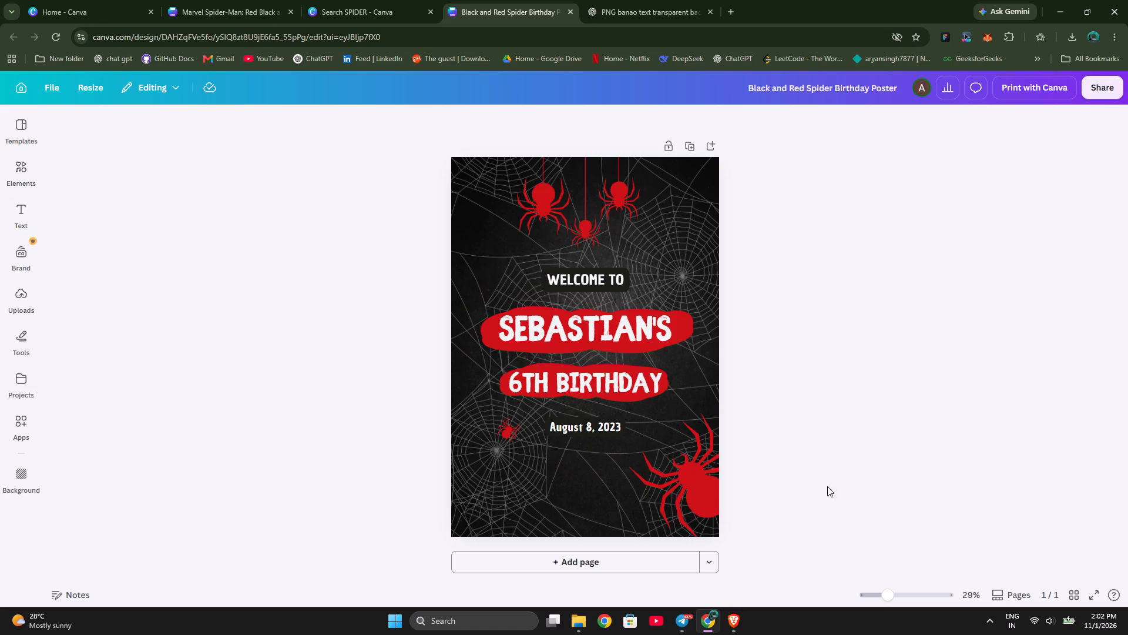
# Delete the SEBASTIAN'S, WELCOME TO and 6TH BIRTHDAY texts from the spider poster.
pyautogui.click(582, 328)
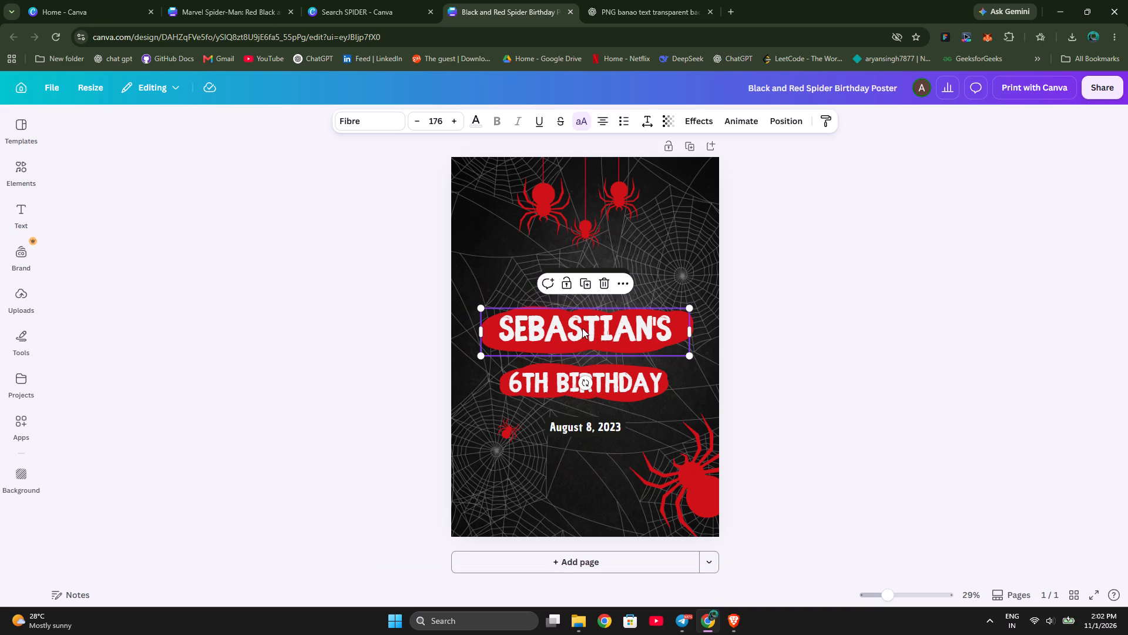
pyautogui.click(610, 279)
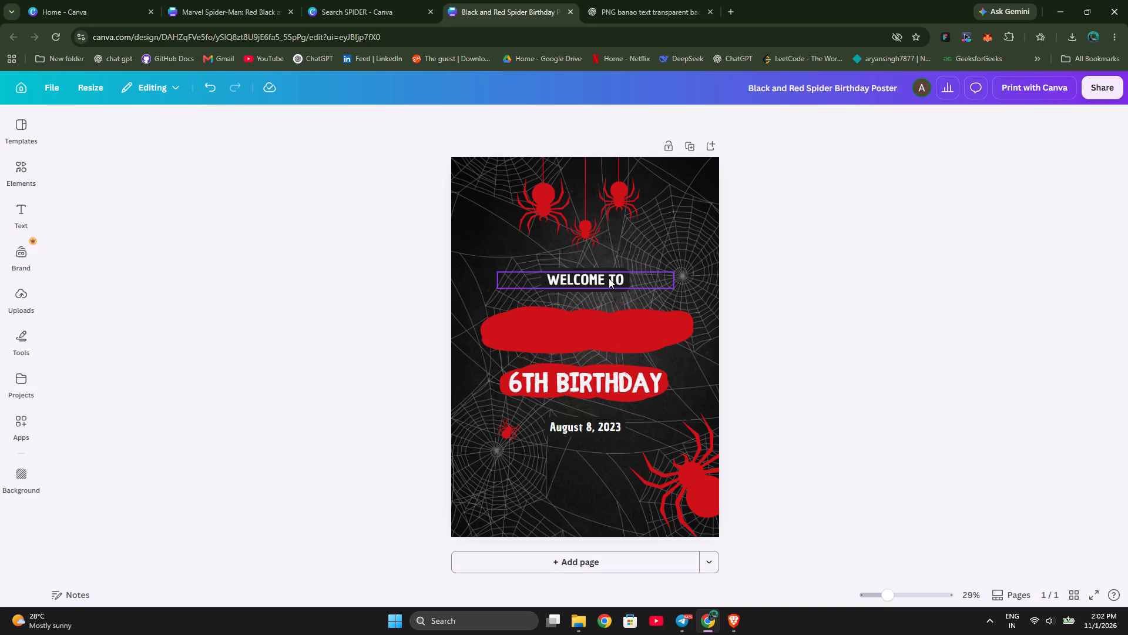
pyautogui.click(609, 278)
pyautogui.click(603, 248)
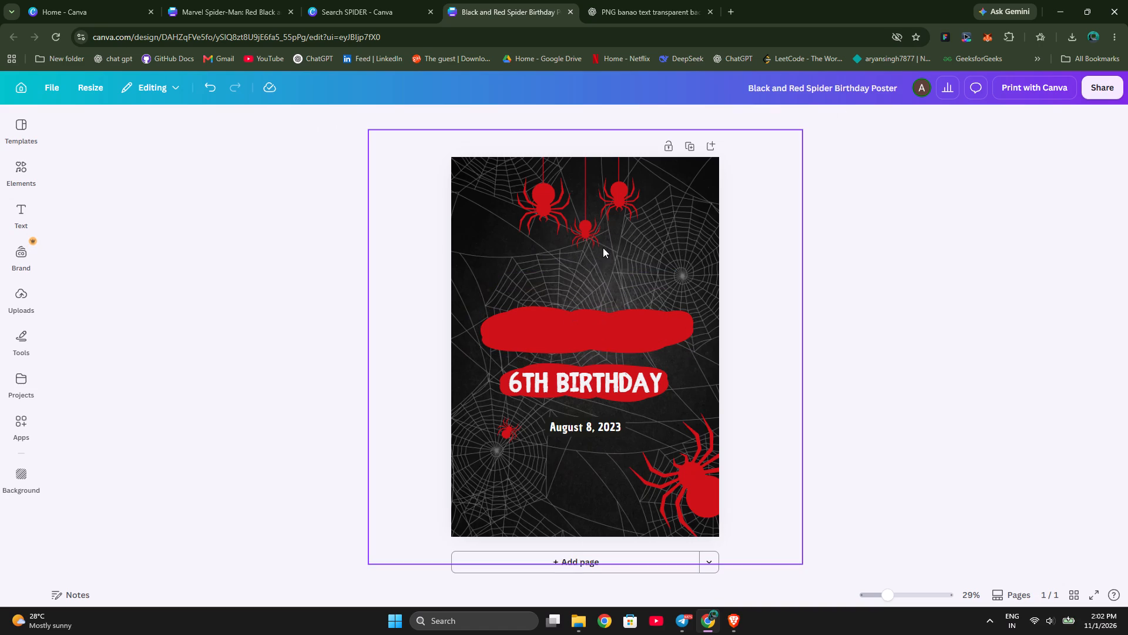
pyautogui.click(601, 390)
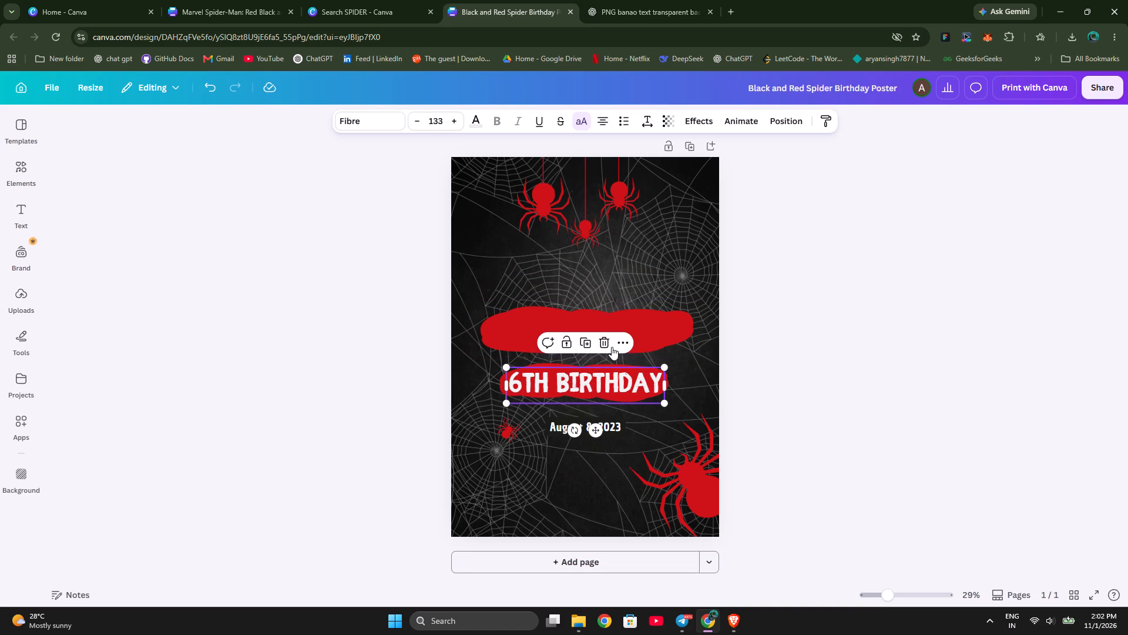
pyautogui.click(605, 343)
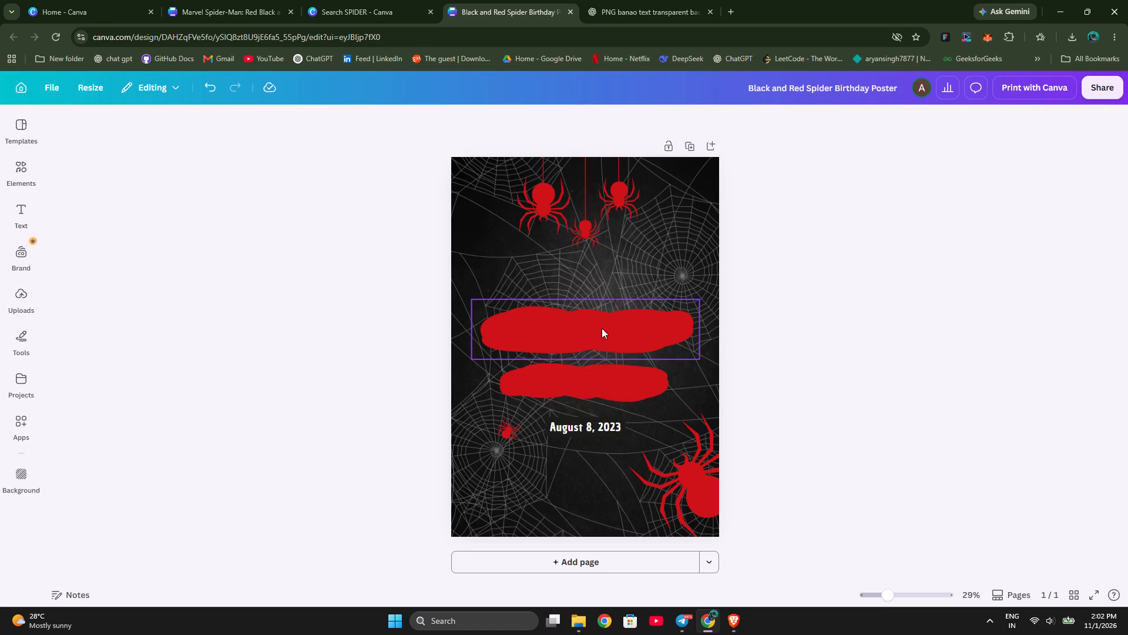
# Delete both red brush-stroke shapes and the August 8, 2023 date text from the spider poster.
pyautogui.click(602, 328)
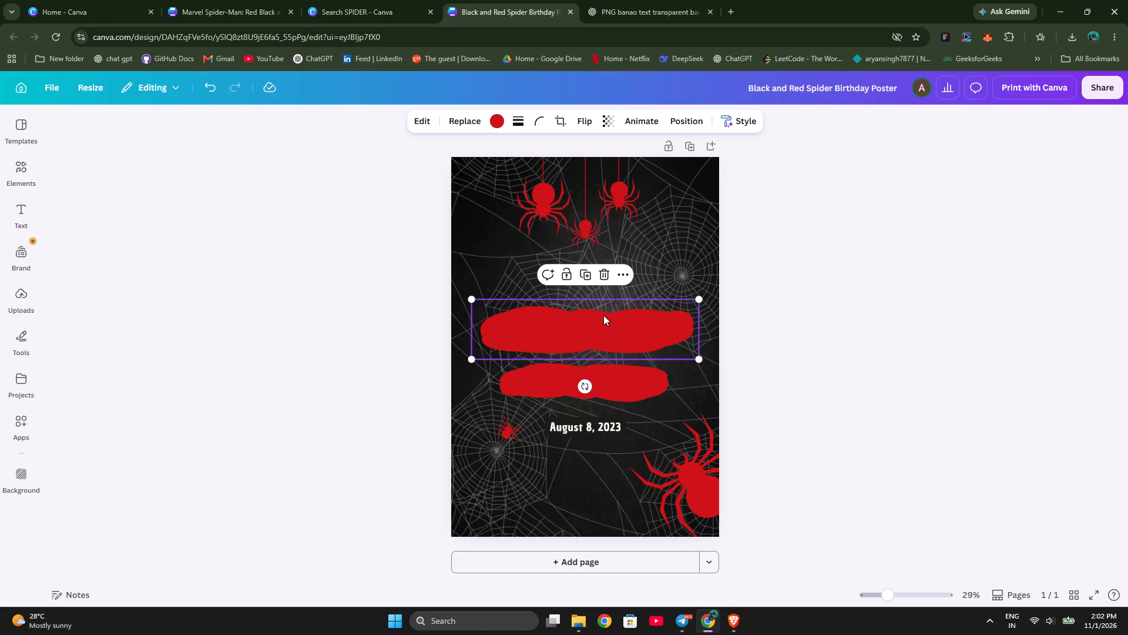
pyautogui.click(603, 273)
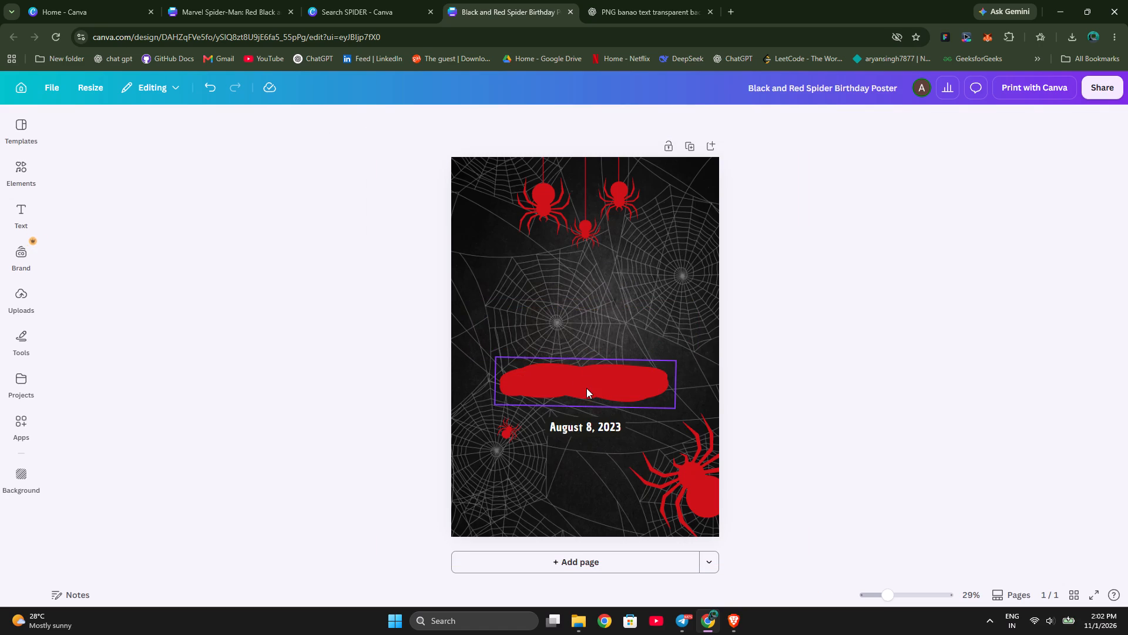
pyautogui.click(586, 387)
pyautogui.click(600, 334)
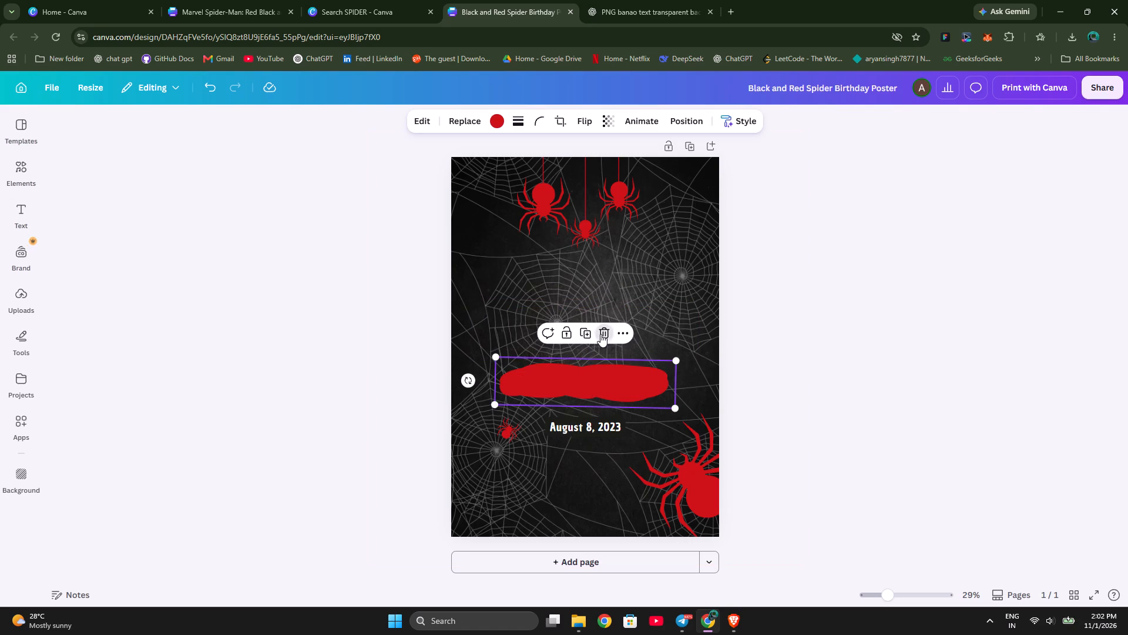
pyautogui.click(595, 427)
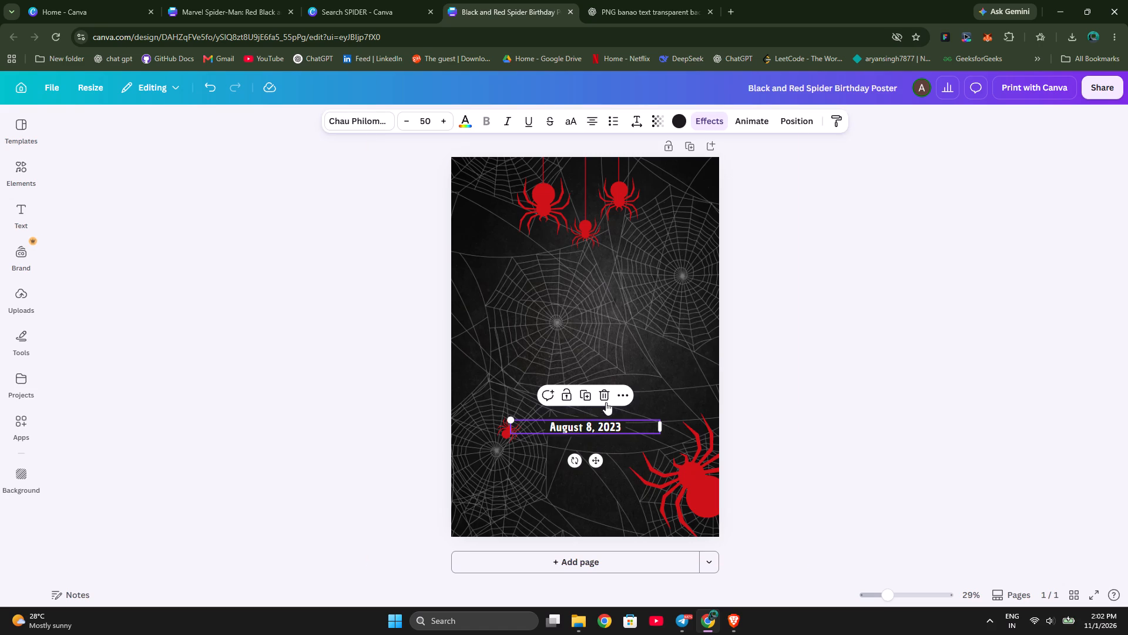
pyautogui.click(603, 398)
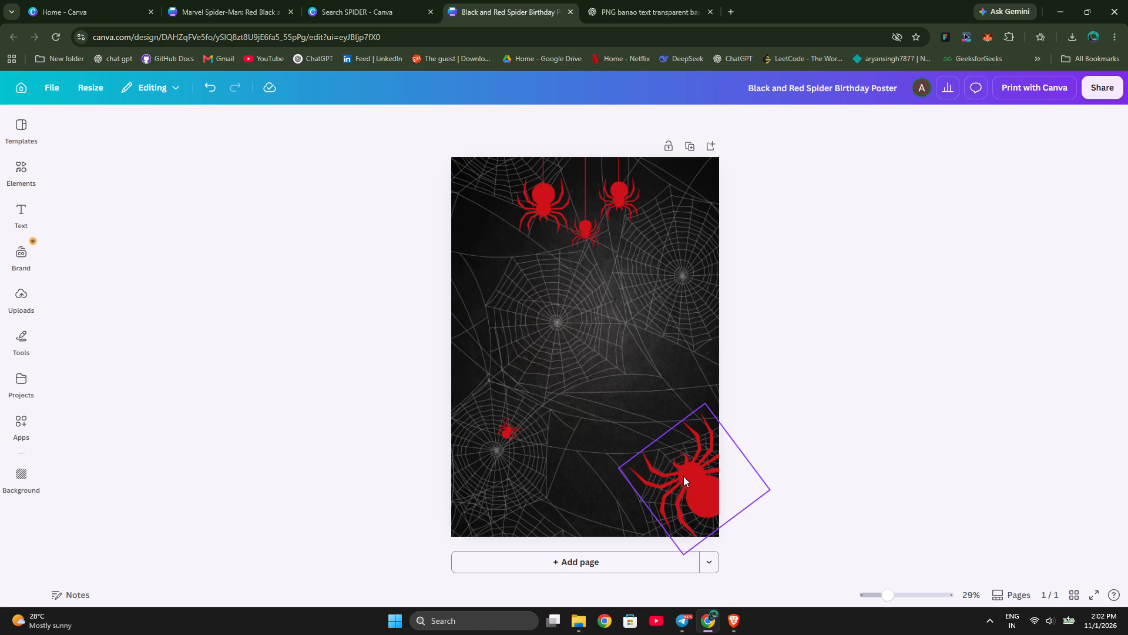
# Move the large red spider up from the poster's lower corner so it lies entirely within the page.
pyautogui.moveTo(683, 476); pyautogui.dragTo(636, 428)
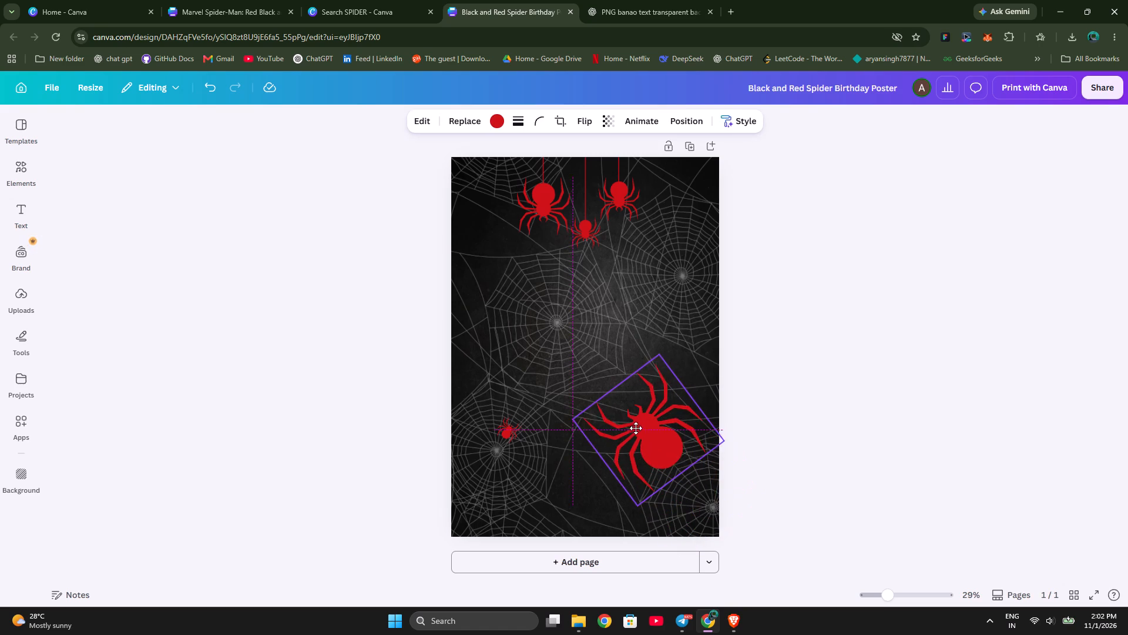
pyautogui.moveTo(636, 428); pyautogui.dragTo(563, 432)
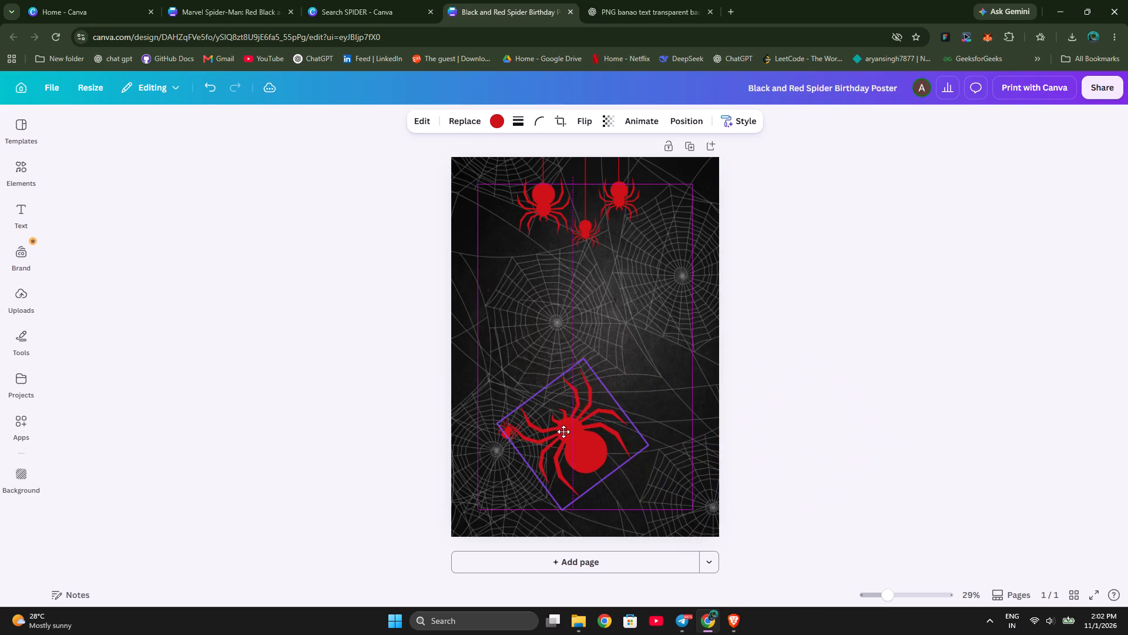
pyautogui.moveTo(563, 432); pyautogui.dragTo(606, 423)
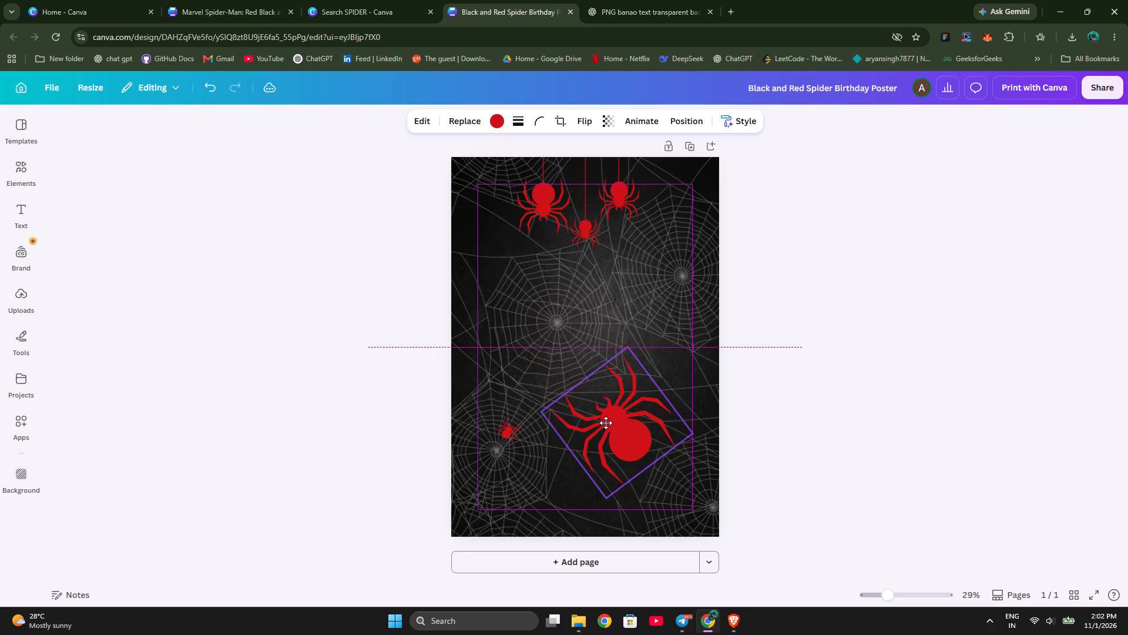
pyautogui.moveTo(606, 423); pyautogui.dragTo(616, 436)
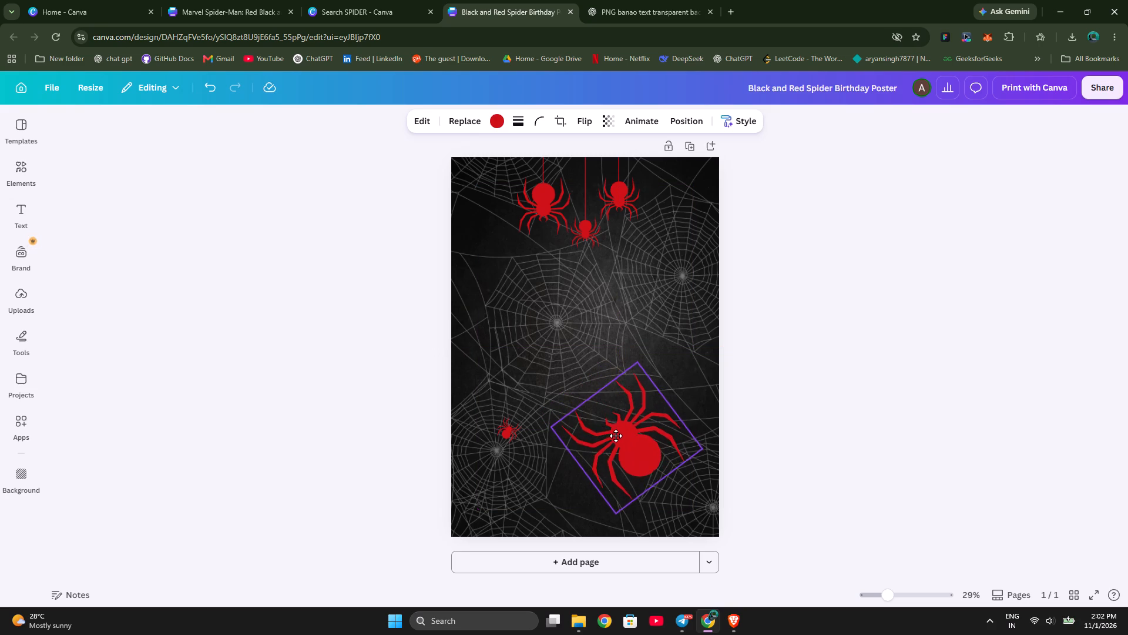
pyautogui.moveTo(616, 436); pyautogui.dragTo(616, 435)
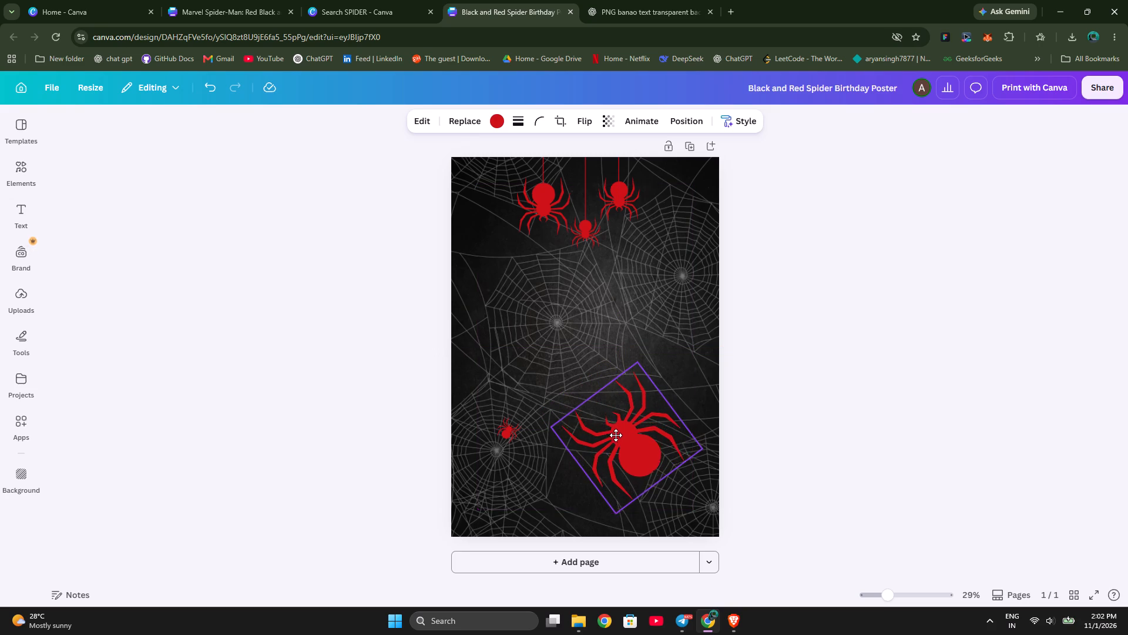
pyautogui.moveTo(616, 435); pyautogui.dragTo(630, 445)
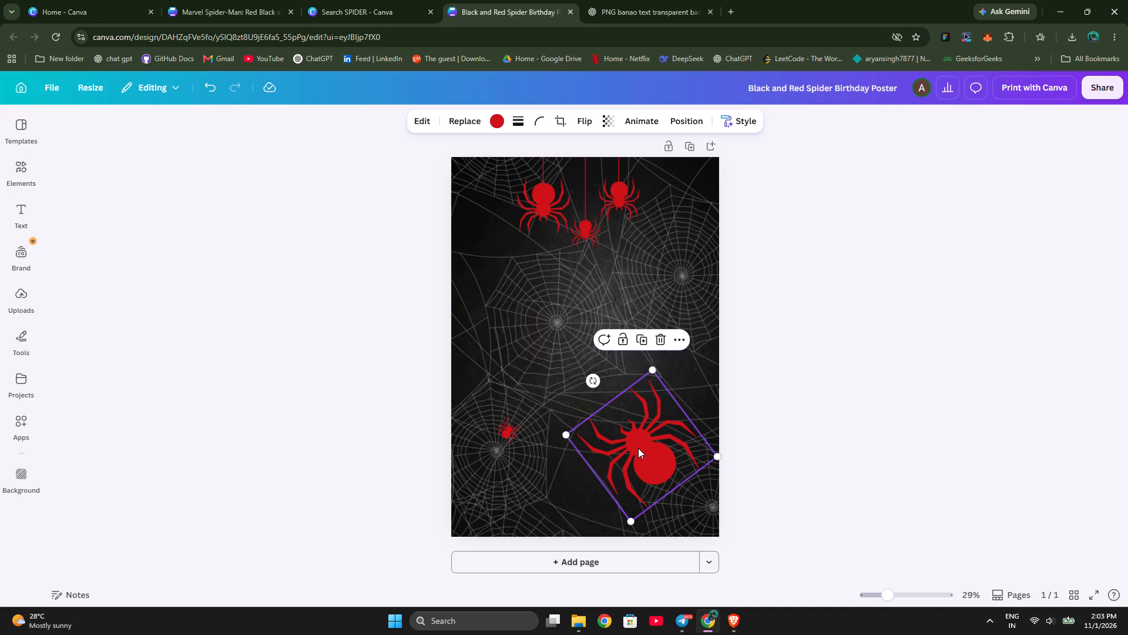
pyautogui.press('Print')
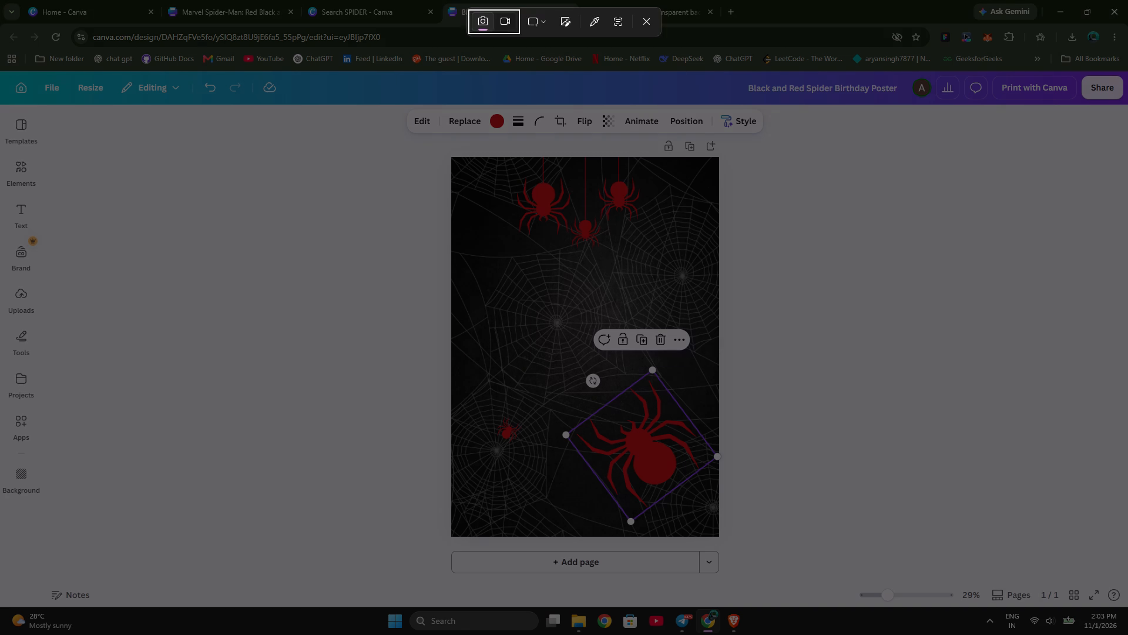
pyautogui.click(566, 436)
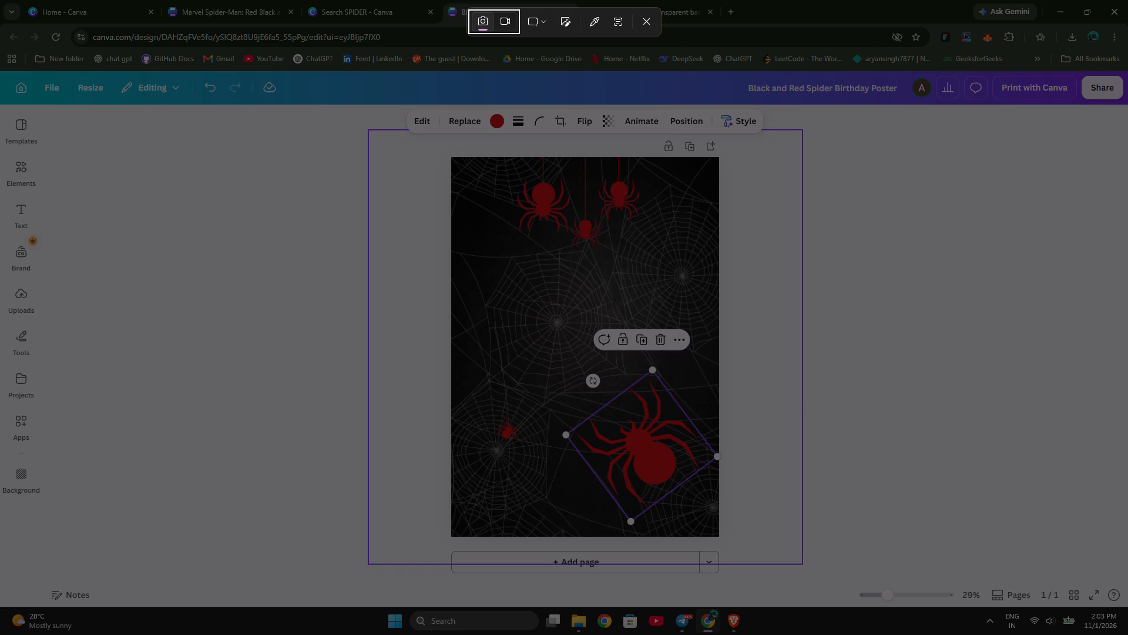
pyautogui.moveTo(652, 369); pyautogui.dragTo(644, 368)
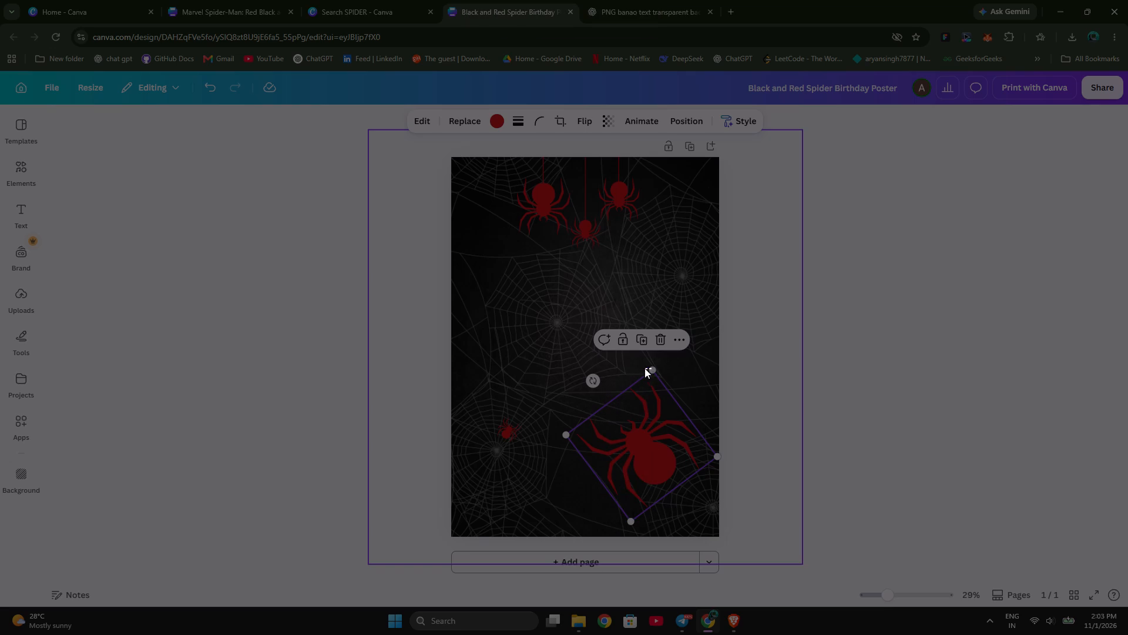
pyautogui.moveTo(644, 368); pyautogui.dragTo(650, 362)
pyautogui.click(817, 322)
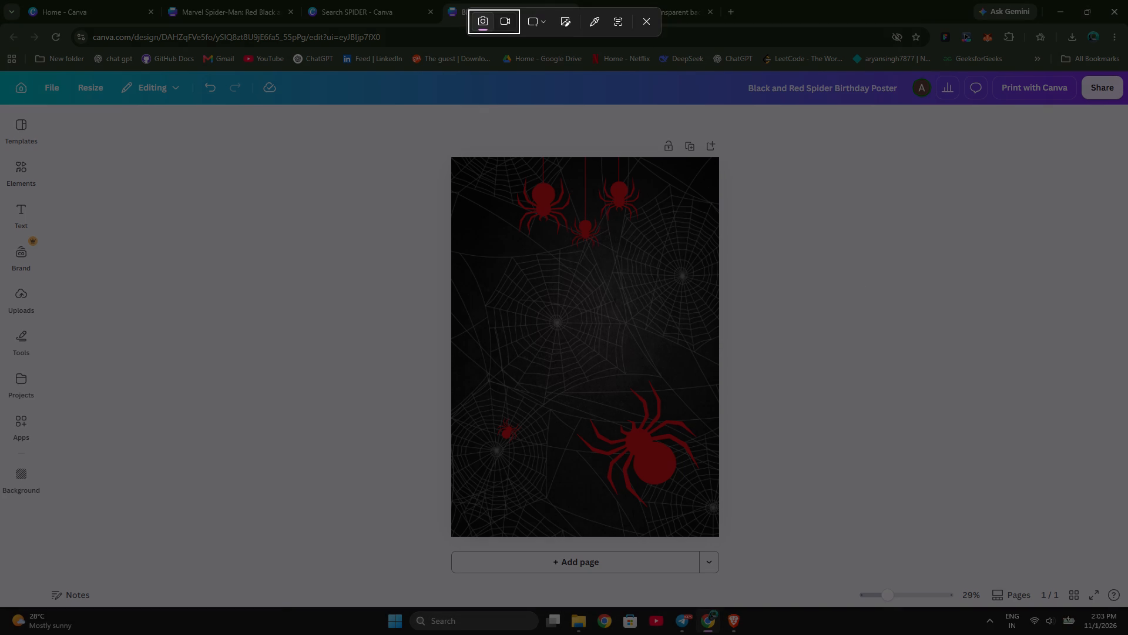
pyautogui.moveTo(569, 373); pyautogui.dragTo(689, 490)
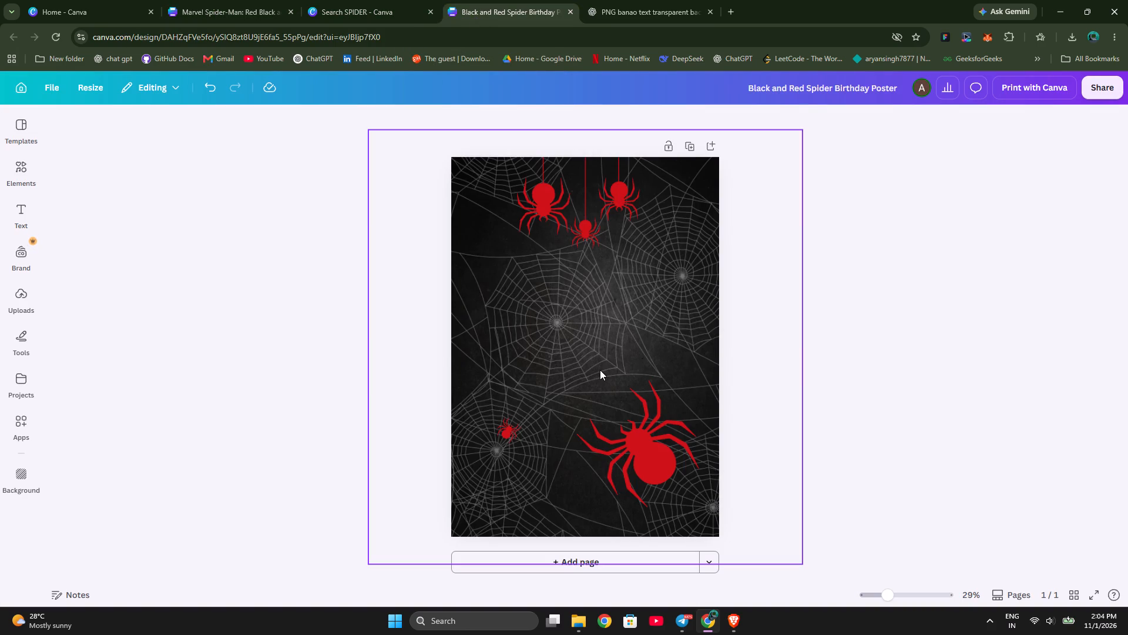
pyautogui.click(1110, 86)
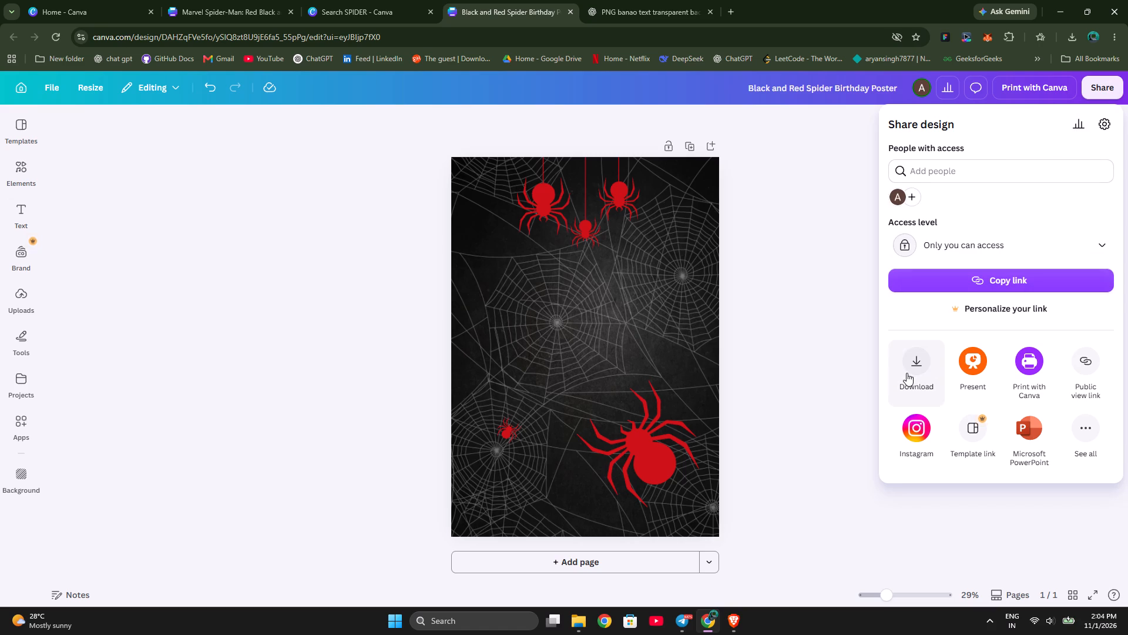
pyautogui.click(916, 369)
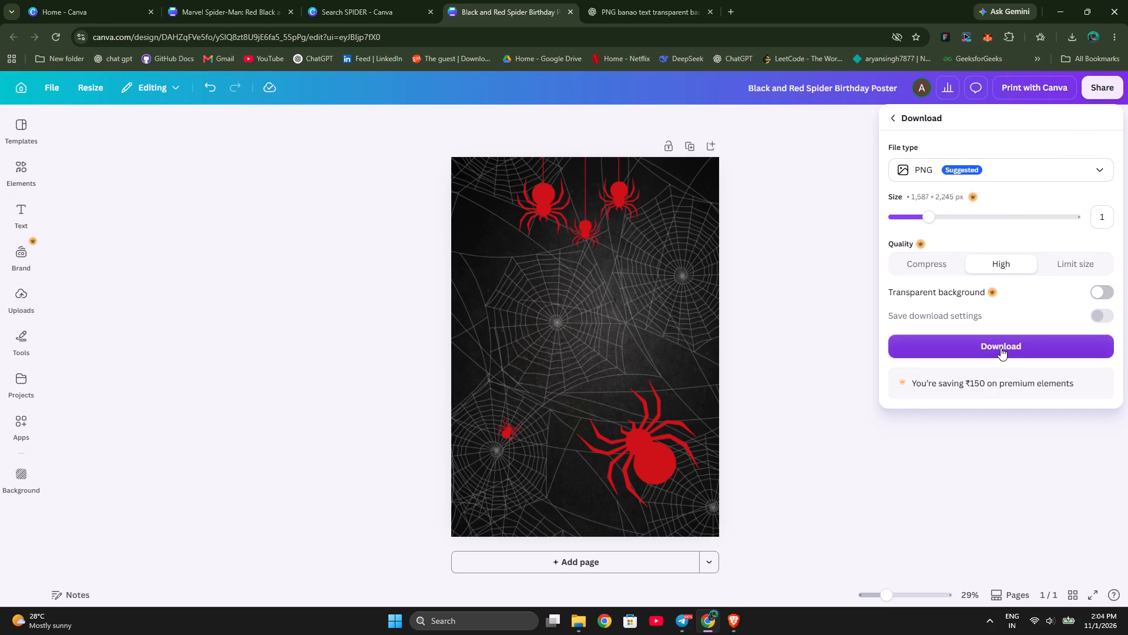
pyautogui.click(1001, 347)
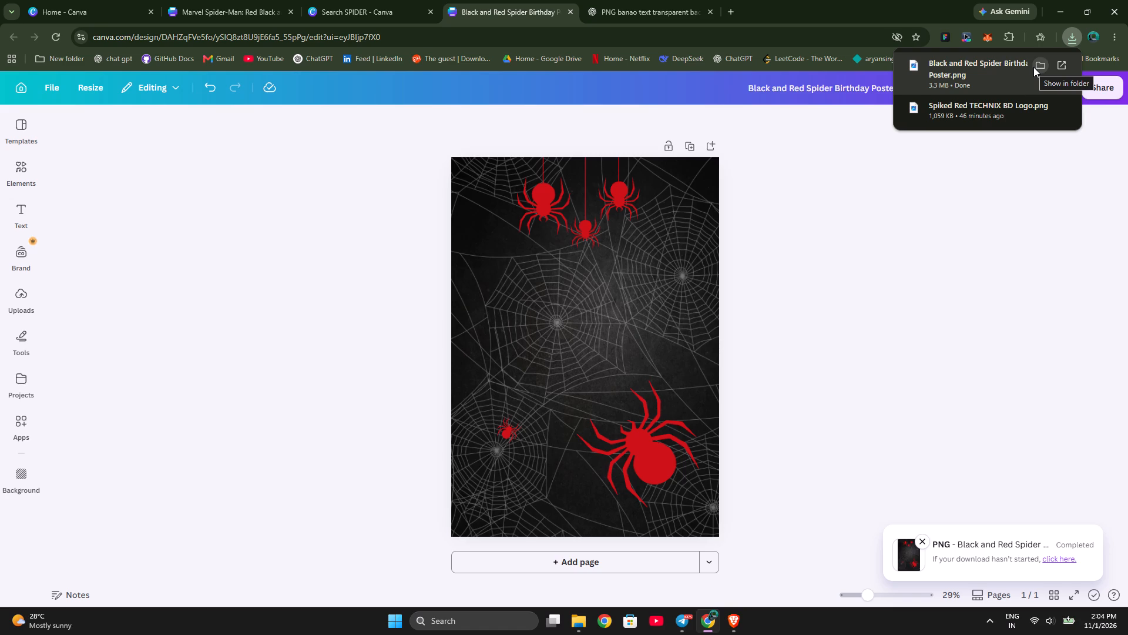
pyautogui.click(1033, 67)
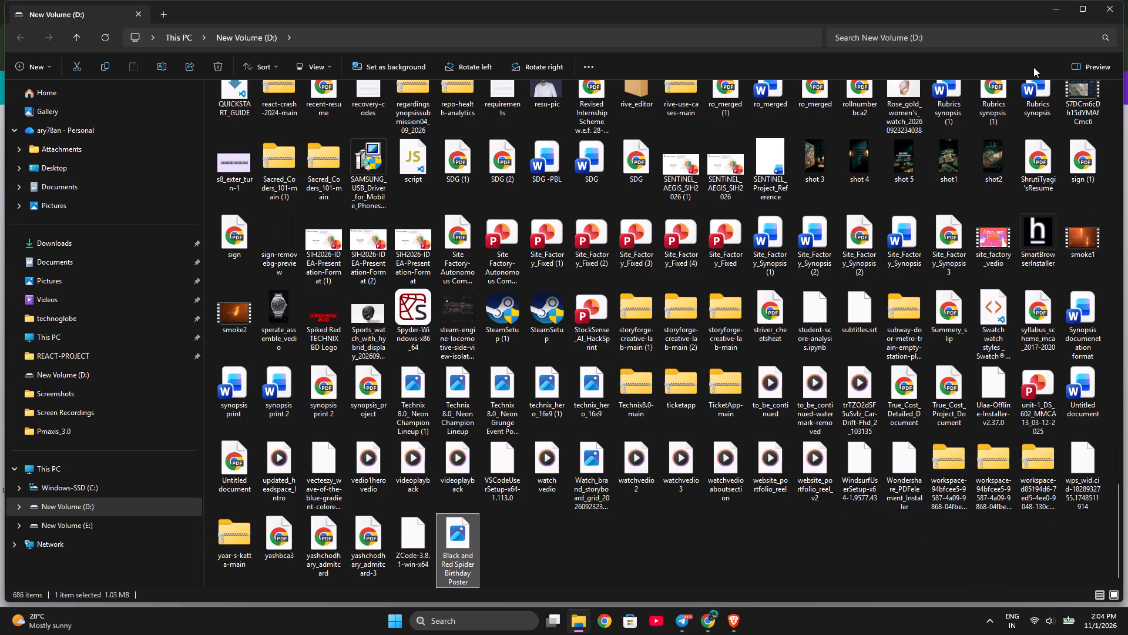
pyautogui.click(1051, 11)
# Switch to the Marvel Spider-Man poster and move the red Wahooo skyline graphic off the bottom of page 1.
pyautogui.click(252, 9)
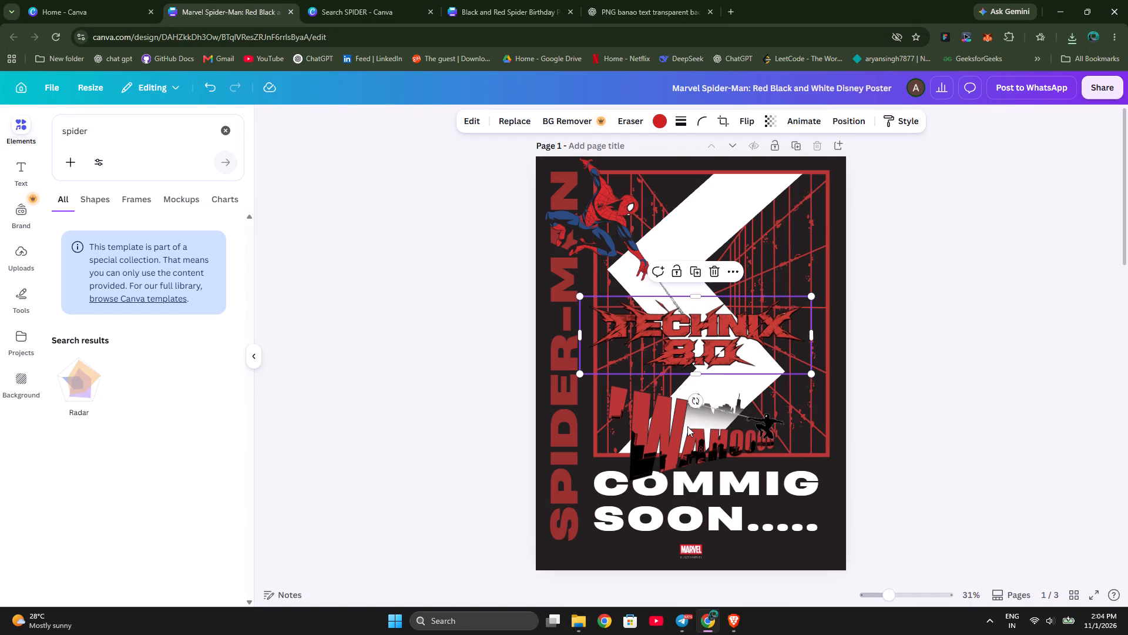
pyautogui.moveTo(687, 426); pyautogui.dragTo(697, 454)
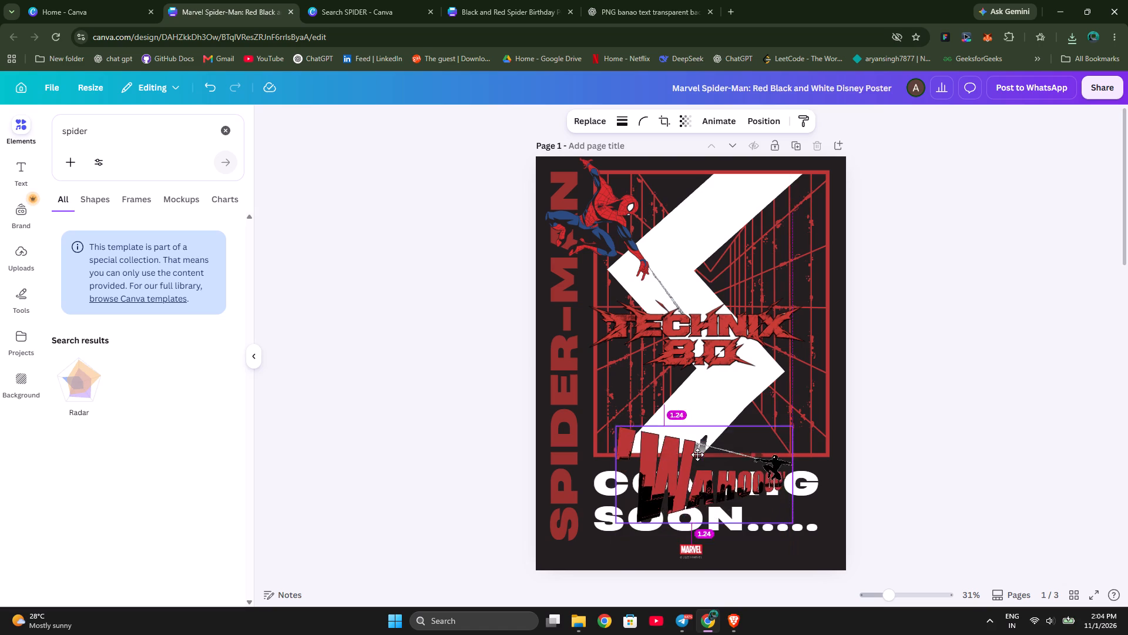
pyautogui.moveTo(697, 454); pyautogui.dragTo(690, 634)
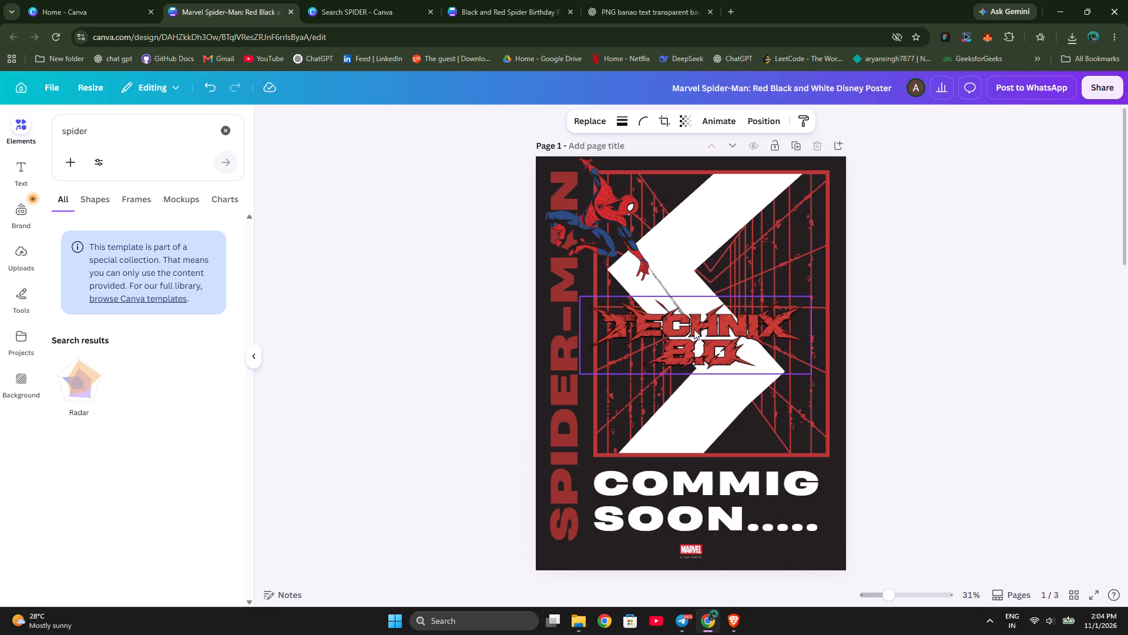
# Move the TECHNIX 8.0 logo down from the poster's centre onto the COMMIG SOON text.
pyautogui.moveTo(694, 331); pyautogui.dragTo(694, 494)
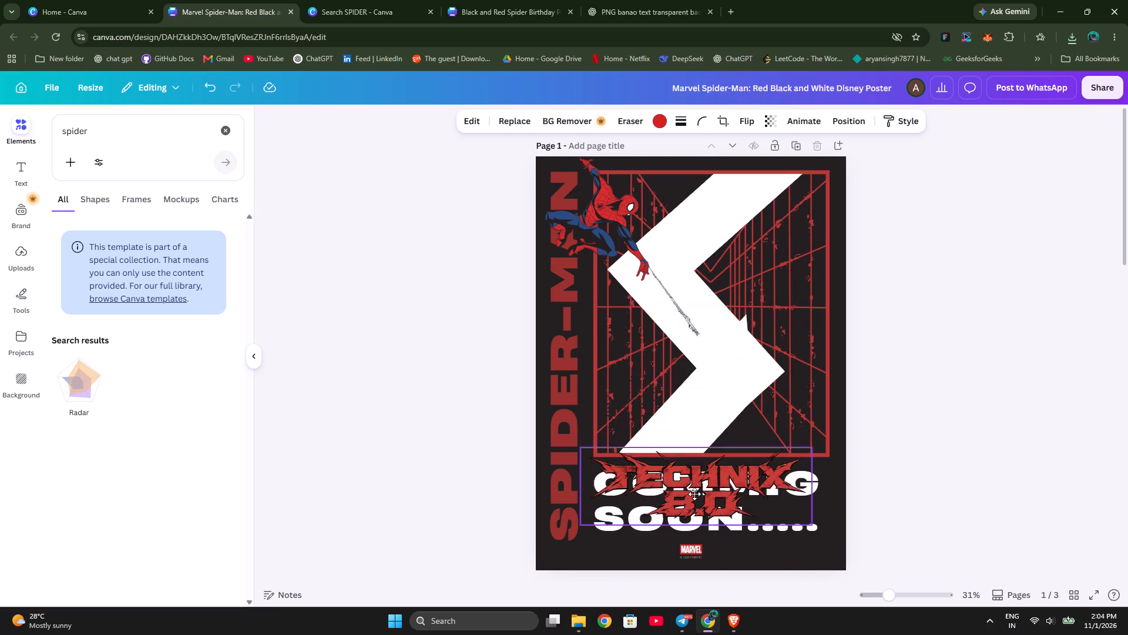
pyautogui.moveTo(694, 494); pyautogui.dragTo(694, 498)
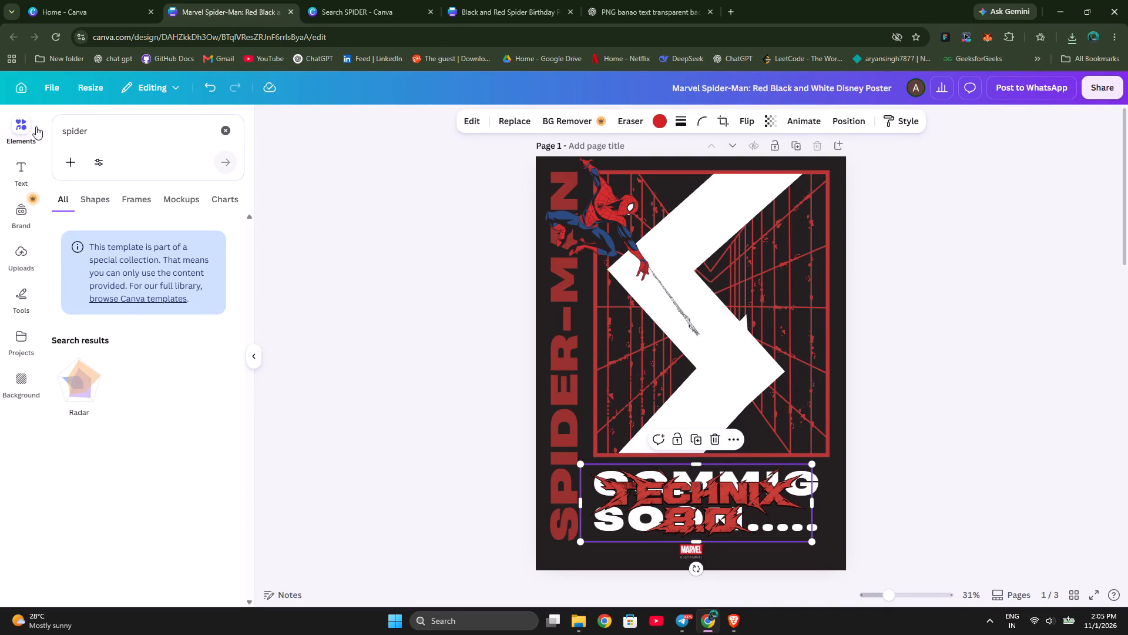
# Upload the Black and Red Spider Birthday Poster PNG from New Volume (D:) to the uploaded images.
pyautogui.click(28, 250)
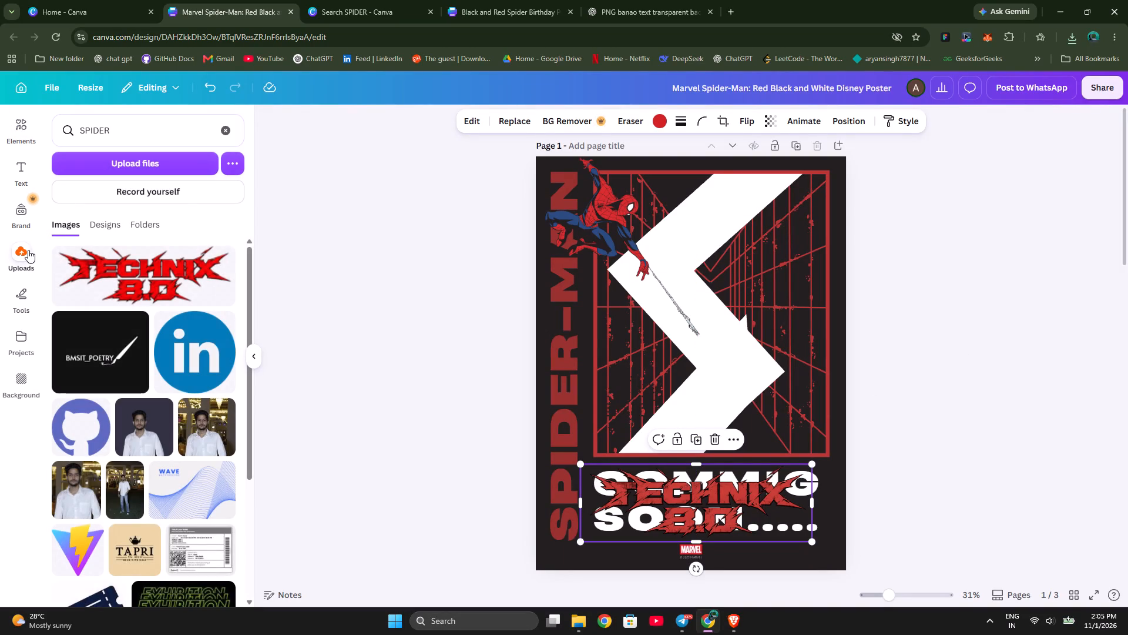
pyautogui.click(159, 166)
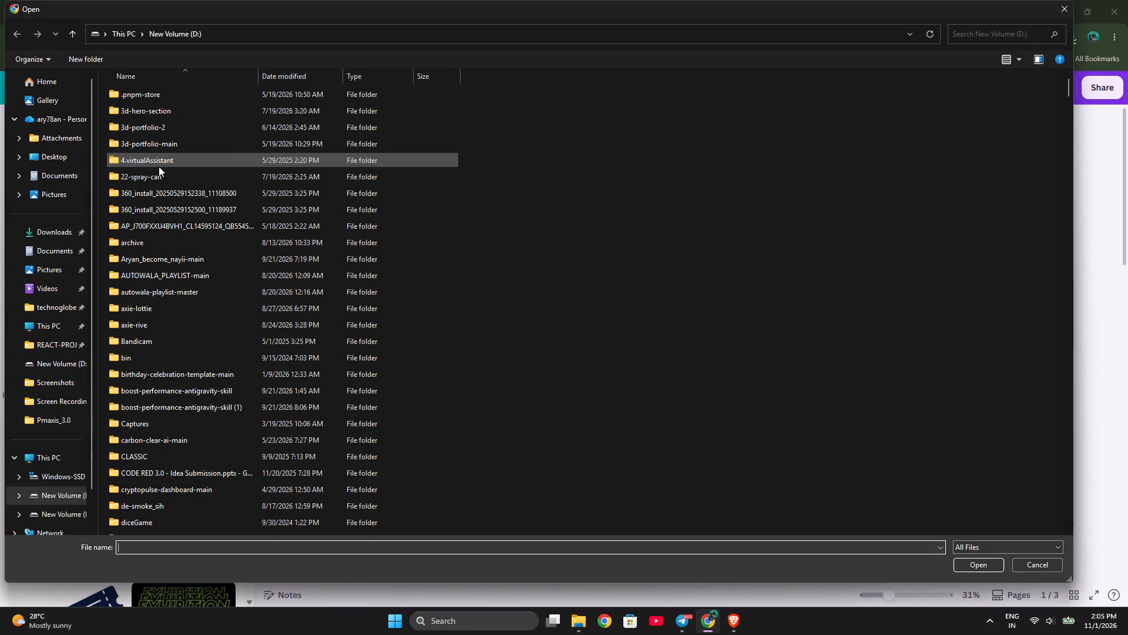
pyautogui.scroll(-9, 176, 395)
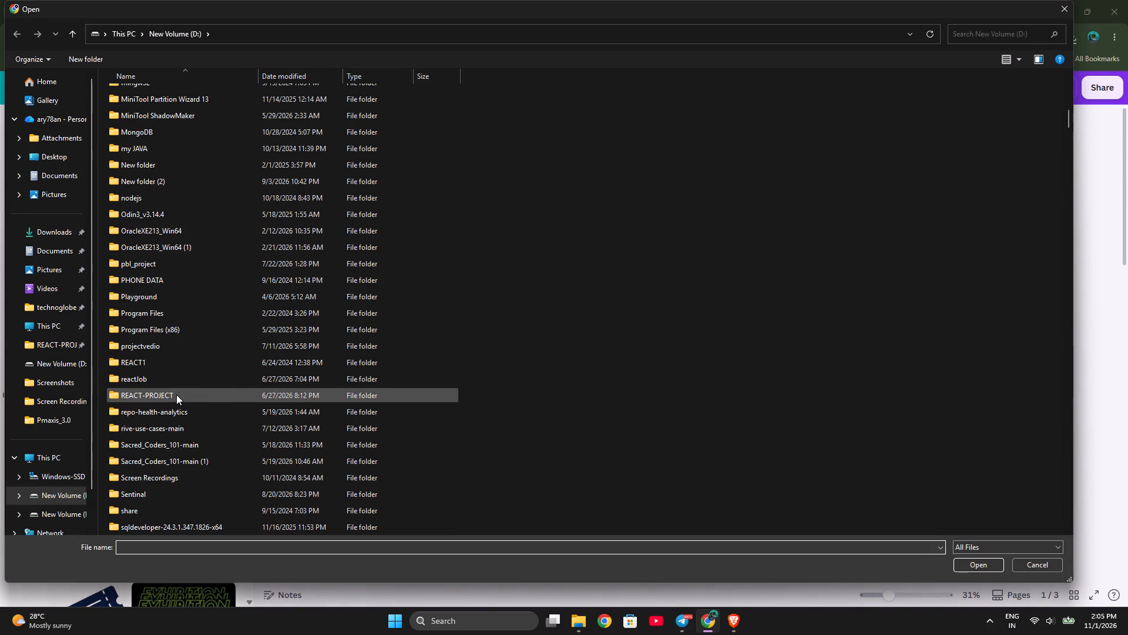
pyautogui.scroll(-6, 176, 395)
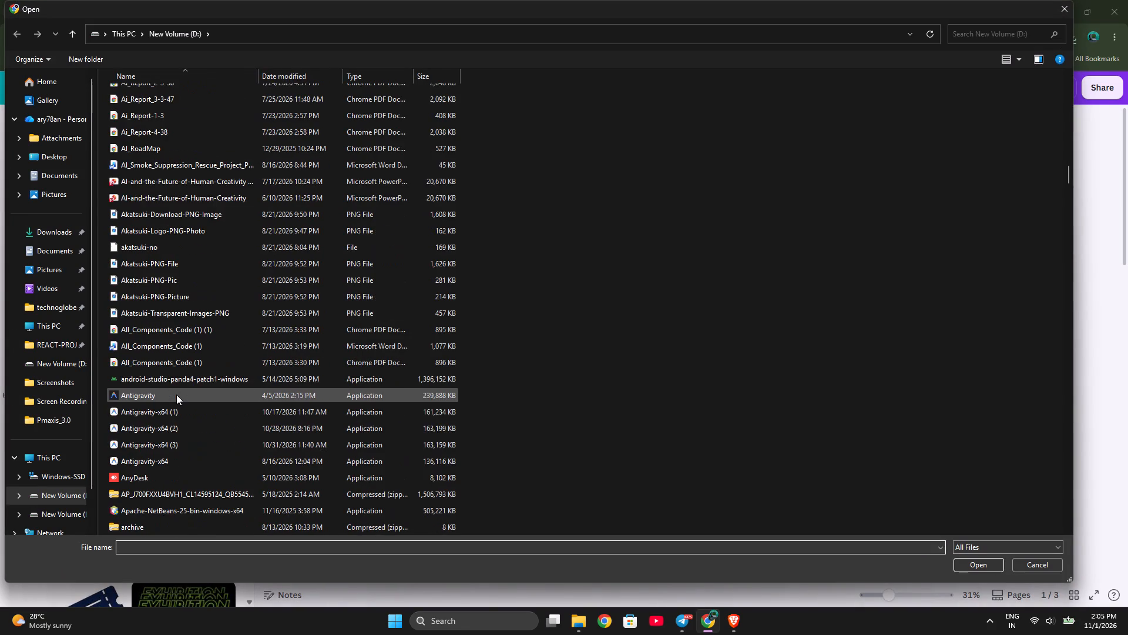
pyautogui.scroll(-3, 176, 395)
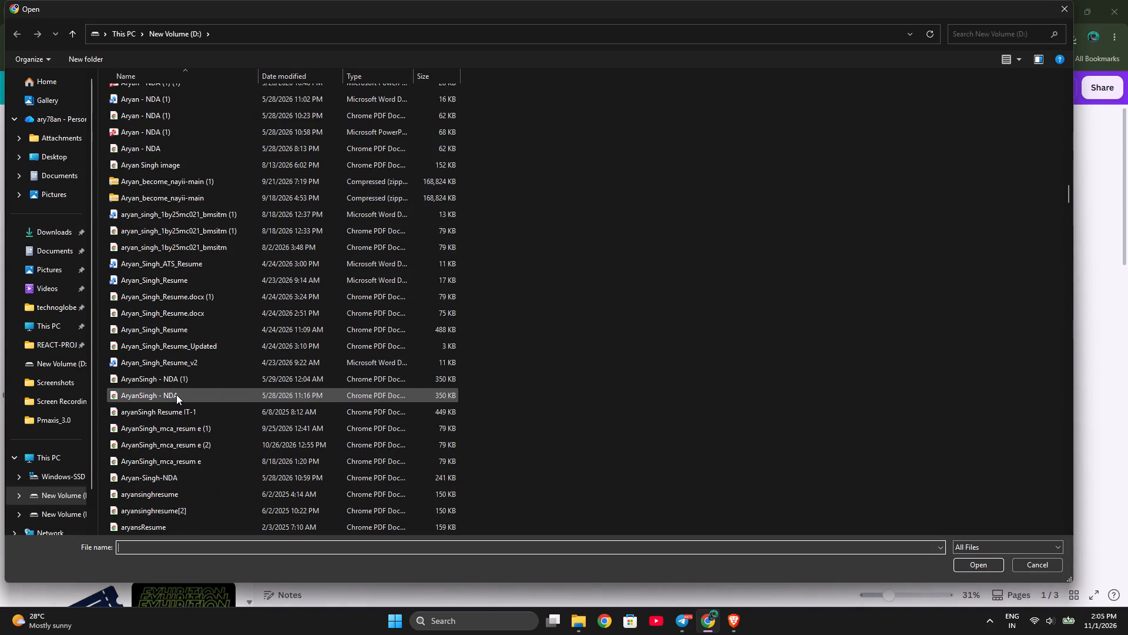
pyautogui.scroll(-2, 176, 395)
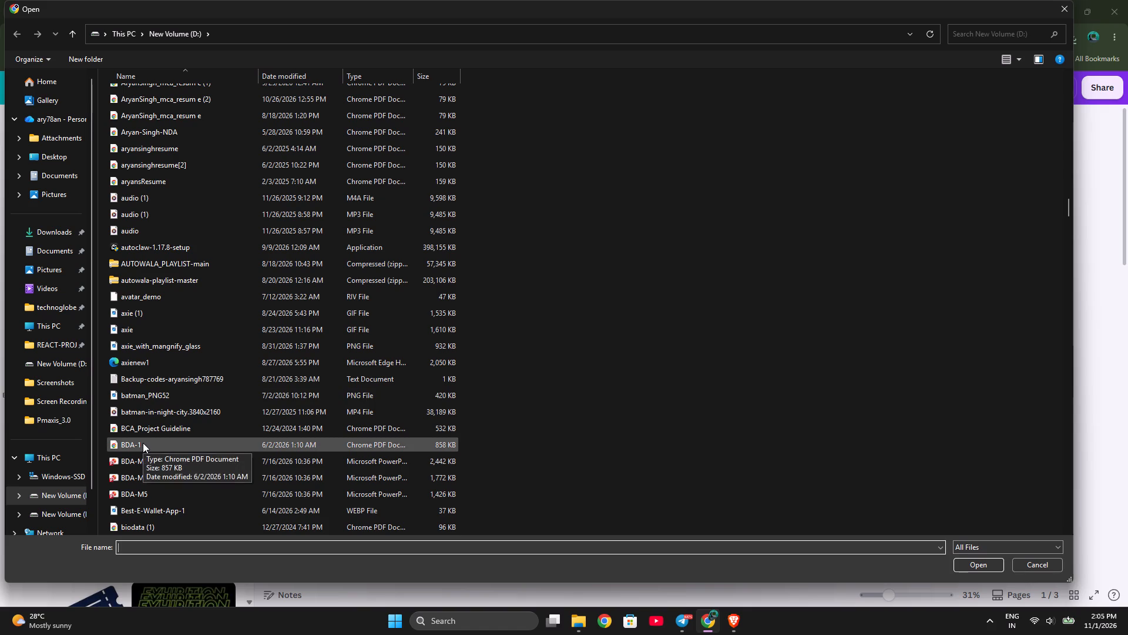
pyautogui.scroll(-1, 143, 443)
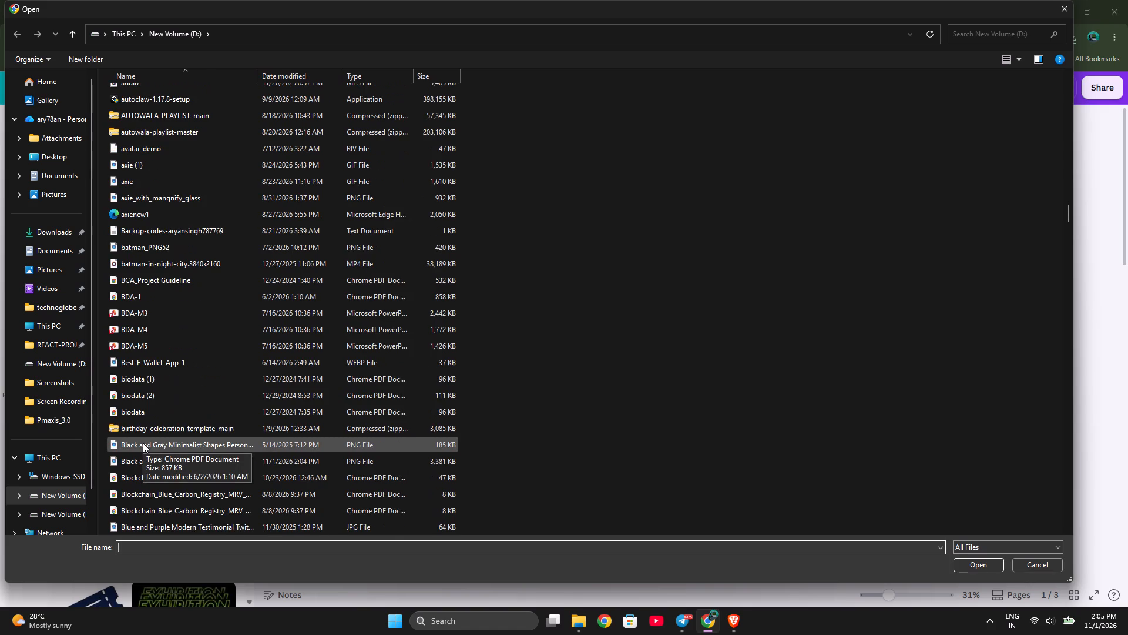
pyautogui.scroll(-2, 143, 443)
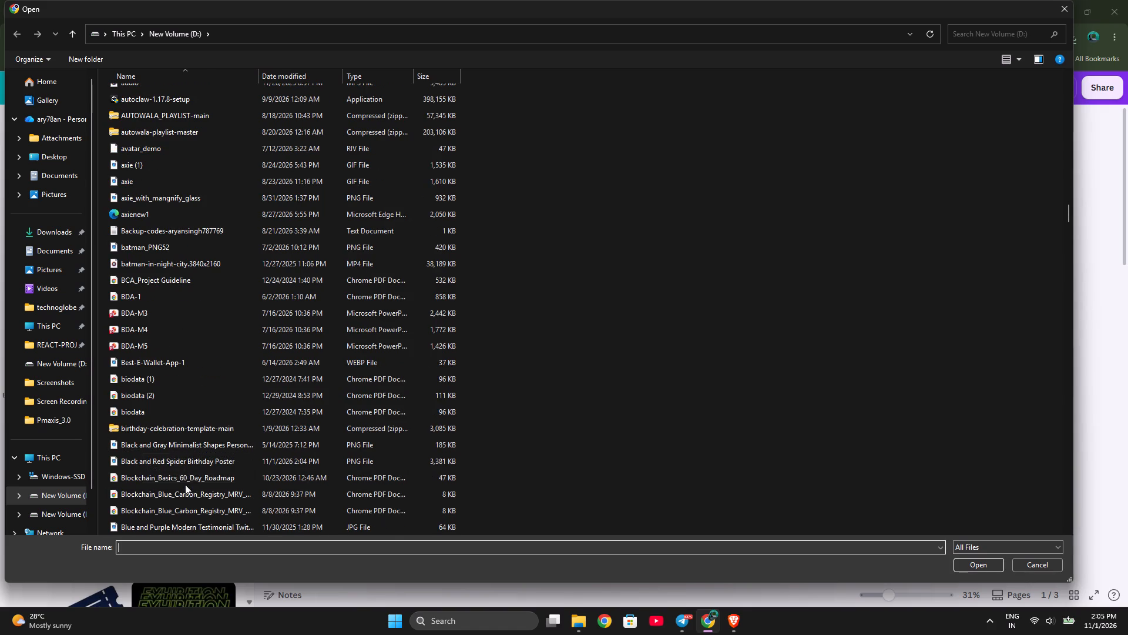
pyautogui.click(207, 462)
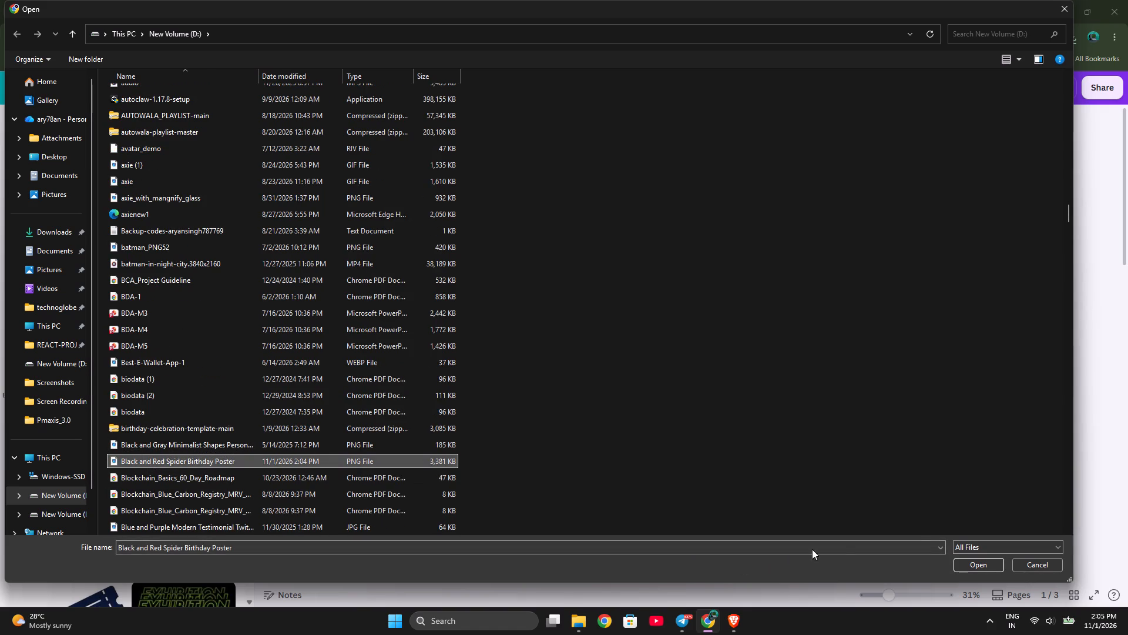
pyautogui.click(975, 571)
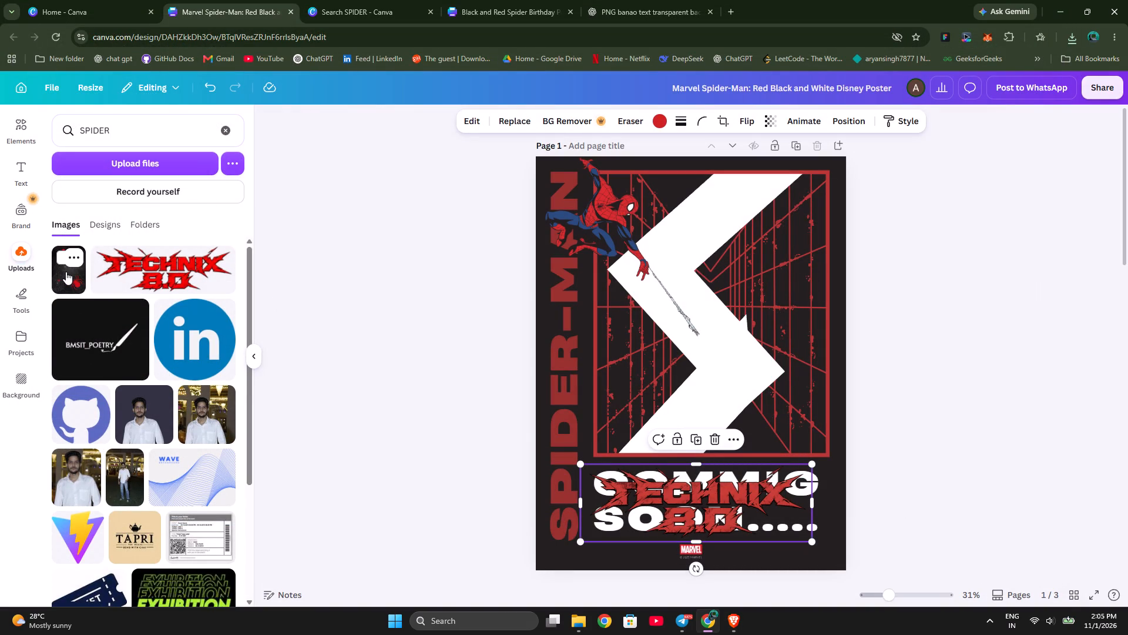
# Place the uploaded spider poster image on page 1, over the white zigzag shape inside the red web frame.
pyautogui.moveTo(66, 272); pyautogui.dragTo(673, 281)
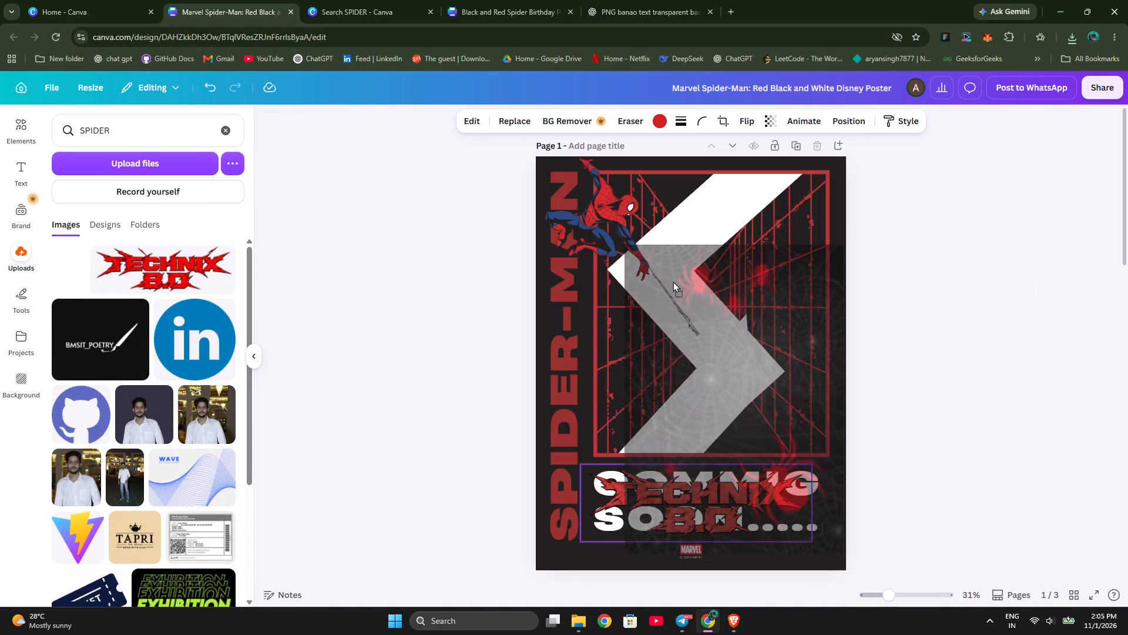
pyautogui.moveTo(673, 281); pyautogui.dragTo(605, 226)
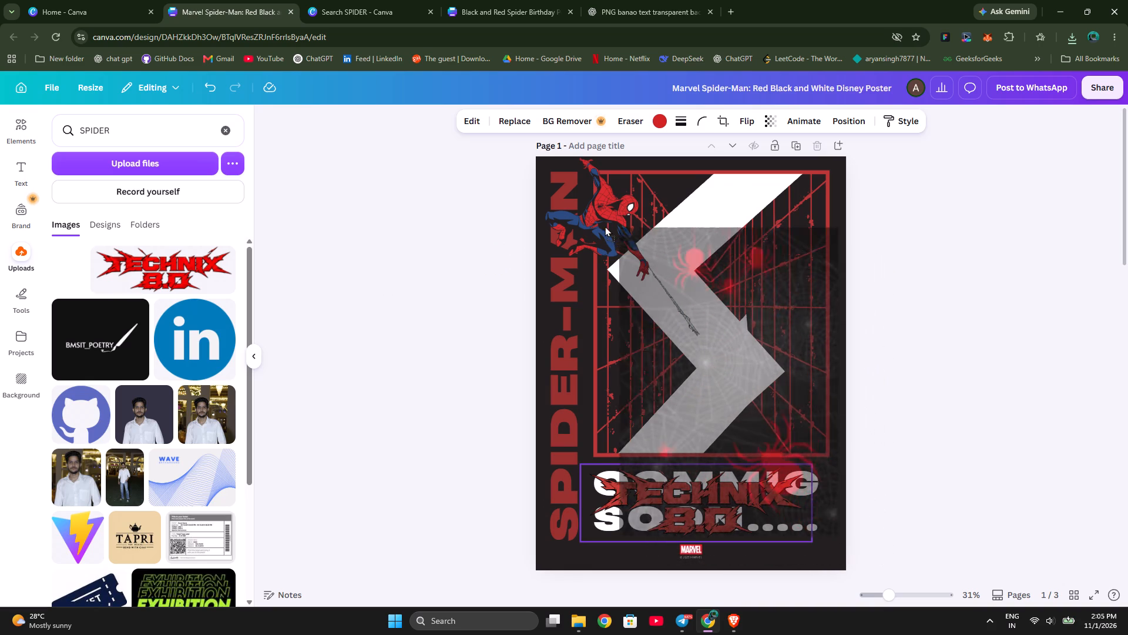
pyautogui.moveTo(605, 226); pyautogui.dragTo(619, 189)
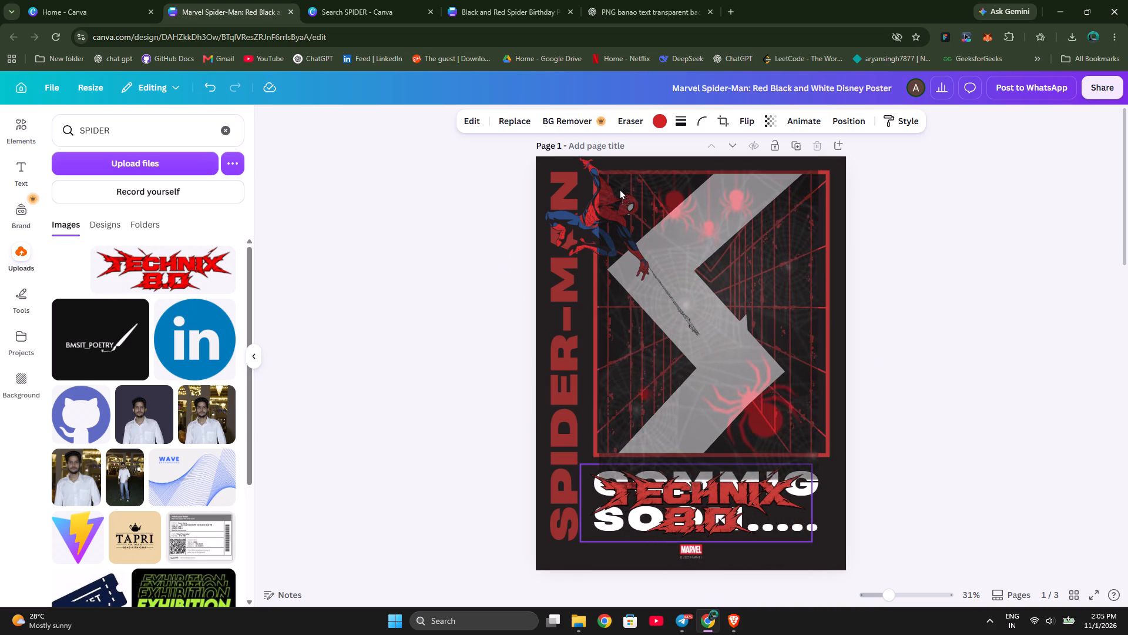
pyautogui.moveTo(619, 189); pyautogui.dragTo(616, 233)
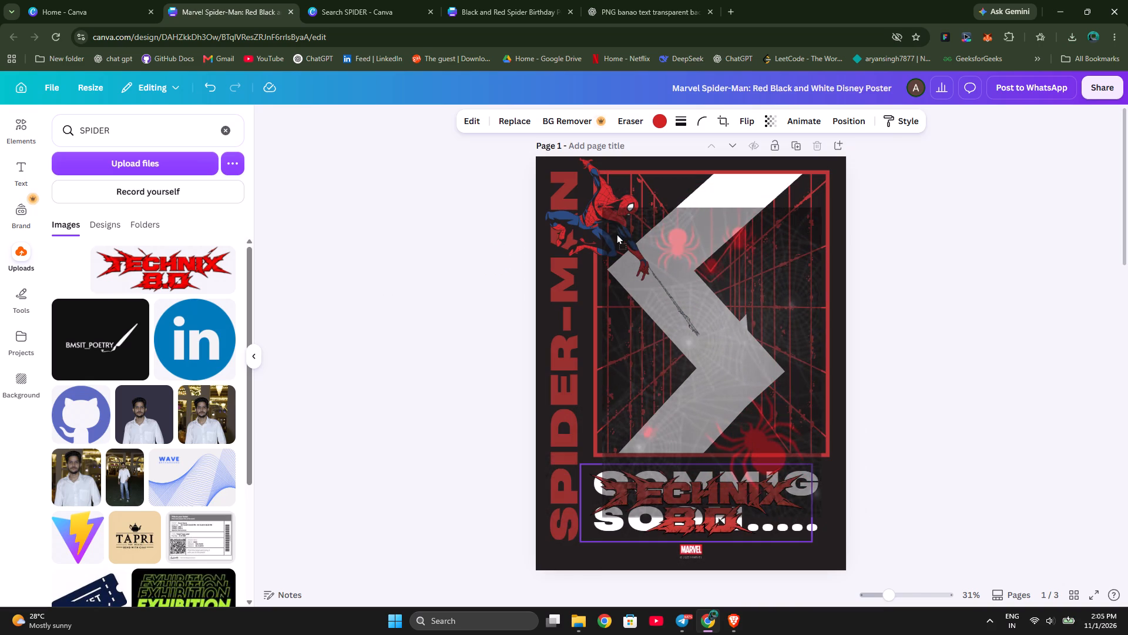
pyautogui.moveTo(616, 233); pyautogui.dragTo(616, 225)
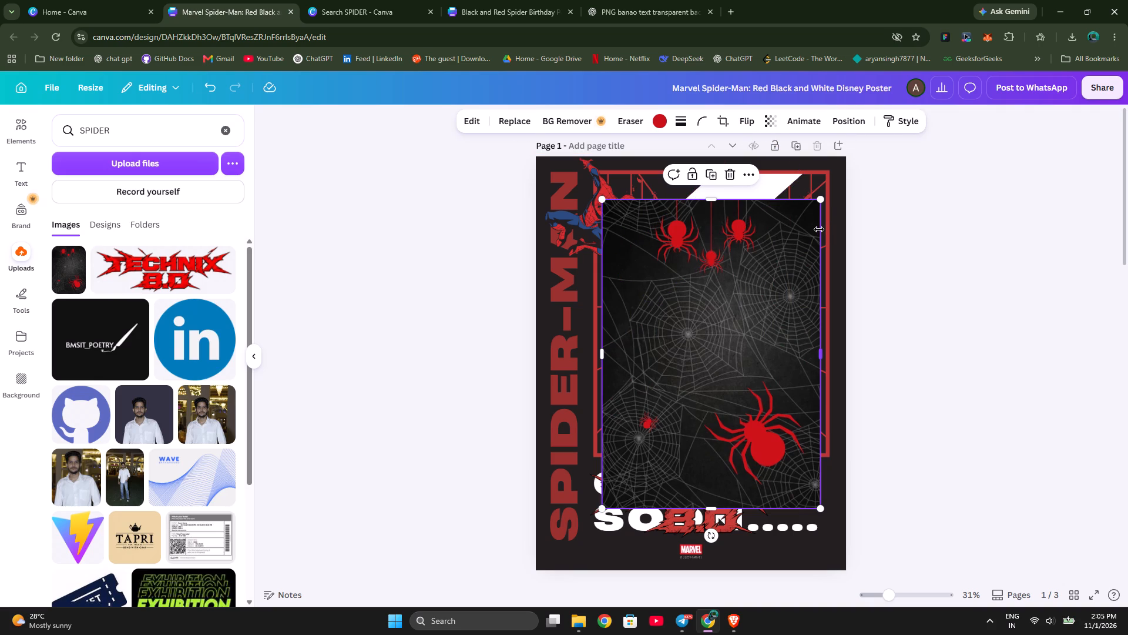
# Crop both sides of the spider image to a strip about 4.5 wide that keeps the largest hanging spider.
pyautogui.moveTo(819, 229); pyautogui.dragTo(783, 232)
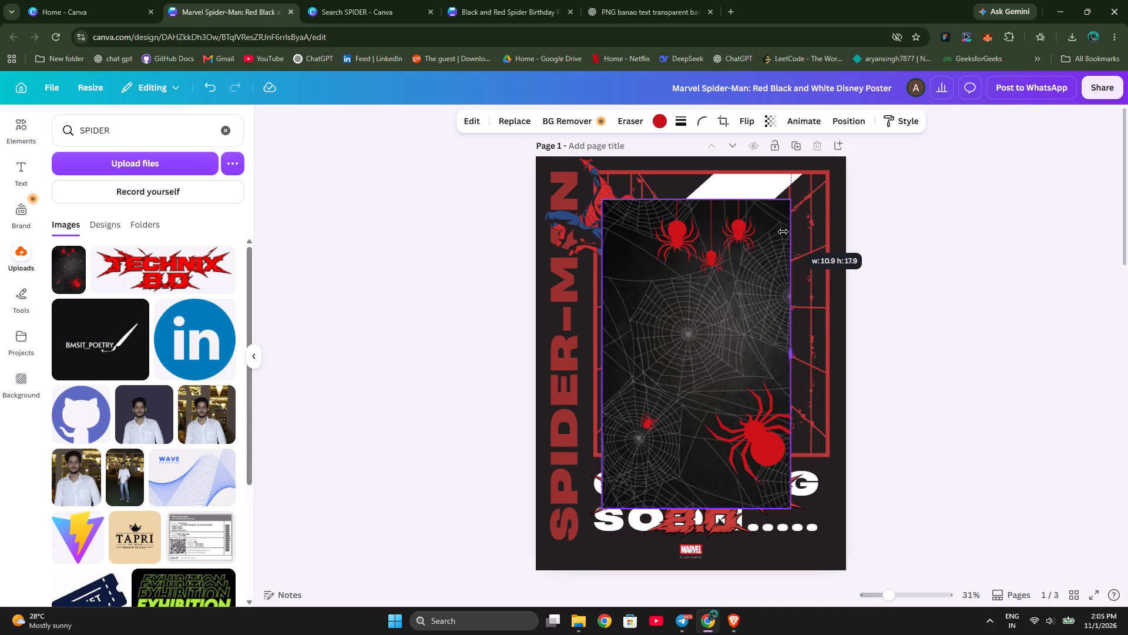
pyautogui.moveTo(783, 232); pyautogui.dragTo(716, 238)
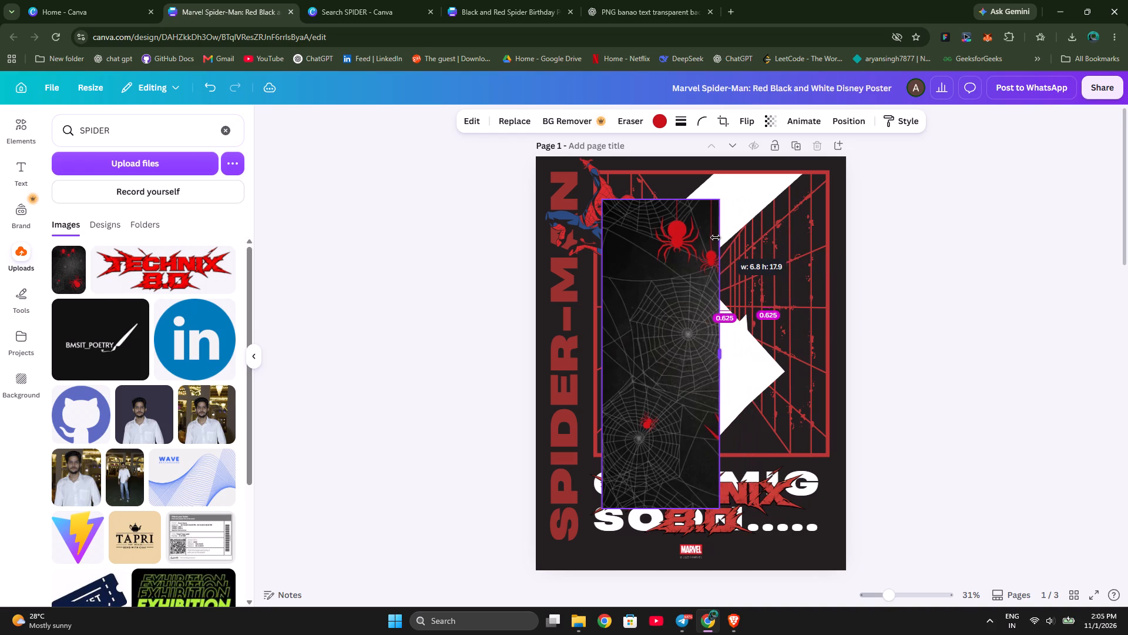
pyautogui.moveTo(716, 238); pyautogui.dragTo(697, 239)
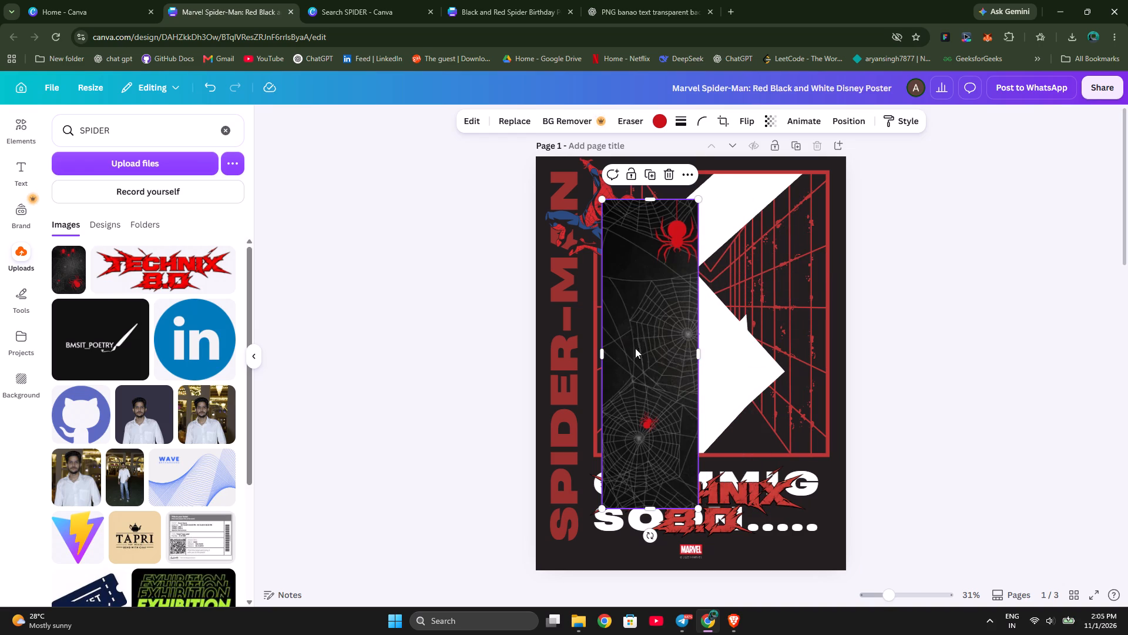
pyautogui.moveTo(602, 349); pyautogui.dragTo(605, 349)
pyautogui.moveTo(605, 349); pyautogui.dragTo(633, 349)
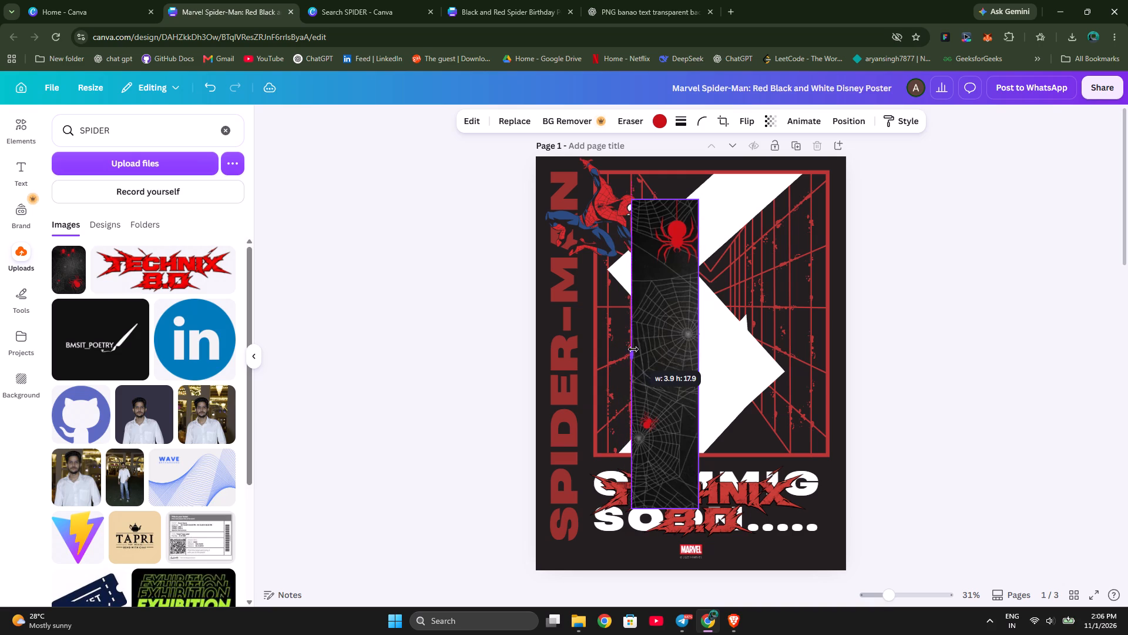
pyautogui.moveTo(633, 349); pyautogui.dragTo(621, 349)
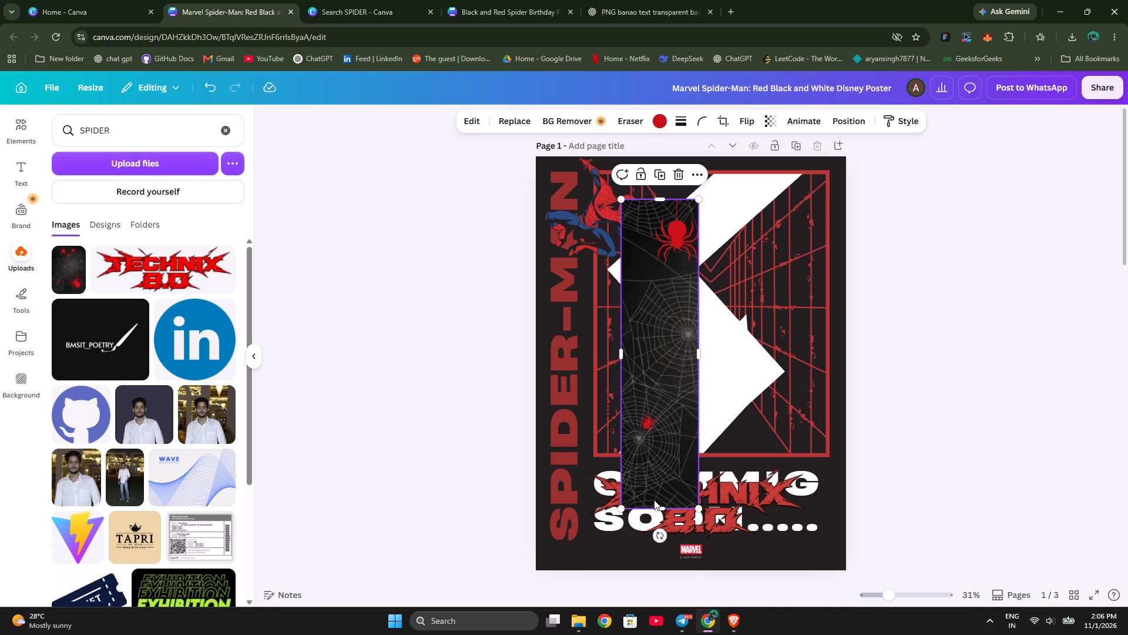
# Nudge the TECHNIX 8.0 logo slightly up over the COMMIG SOON text.
pyautogui.moveTo(662, 514); pyautogui.dragTo(662, 489)
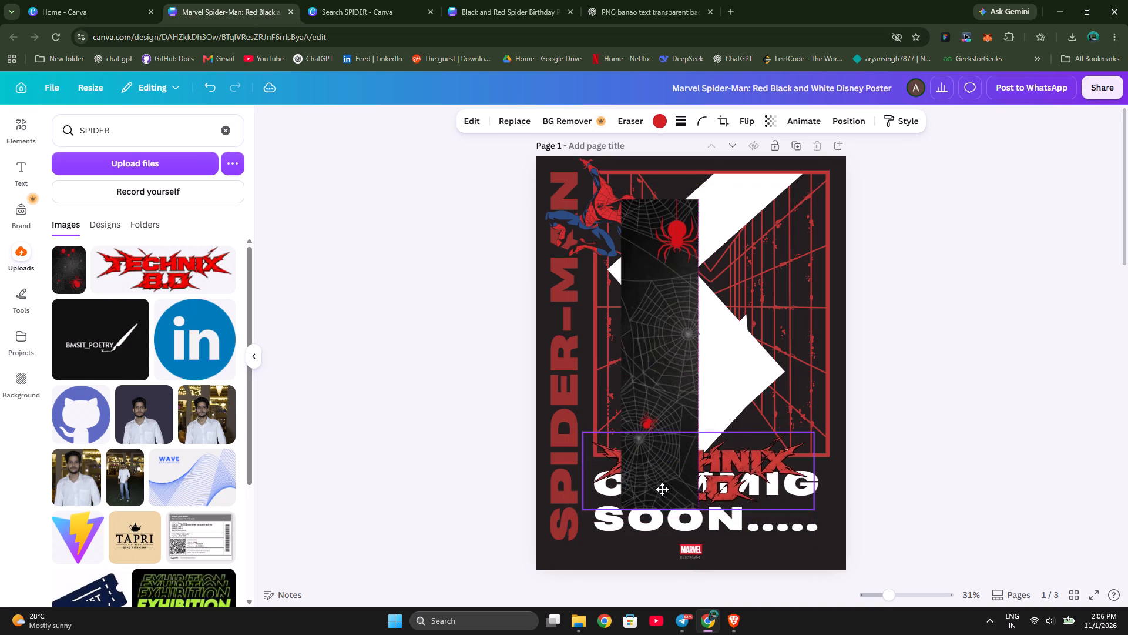
pyautogui.moveTo(662, 489); pyautogui.dragTo(661, 503)
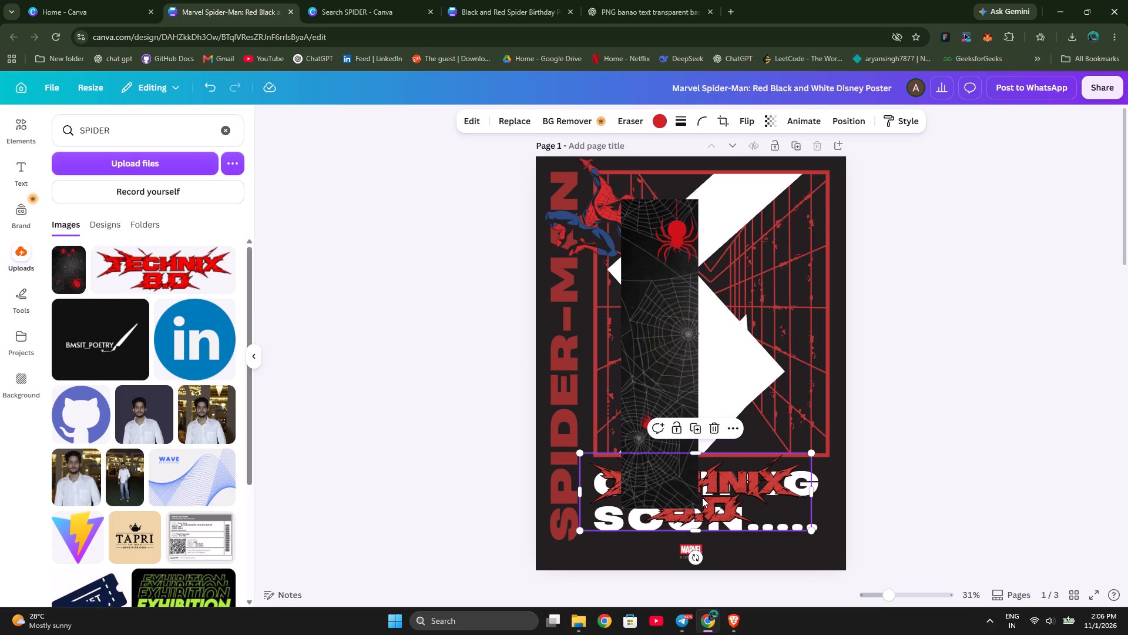
# Crop the spider strip from its bottom edge to about 13.2 high, ending above the red frame's lower border.
pyautogui.click(672, 494)
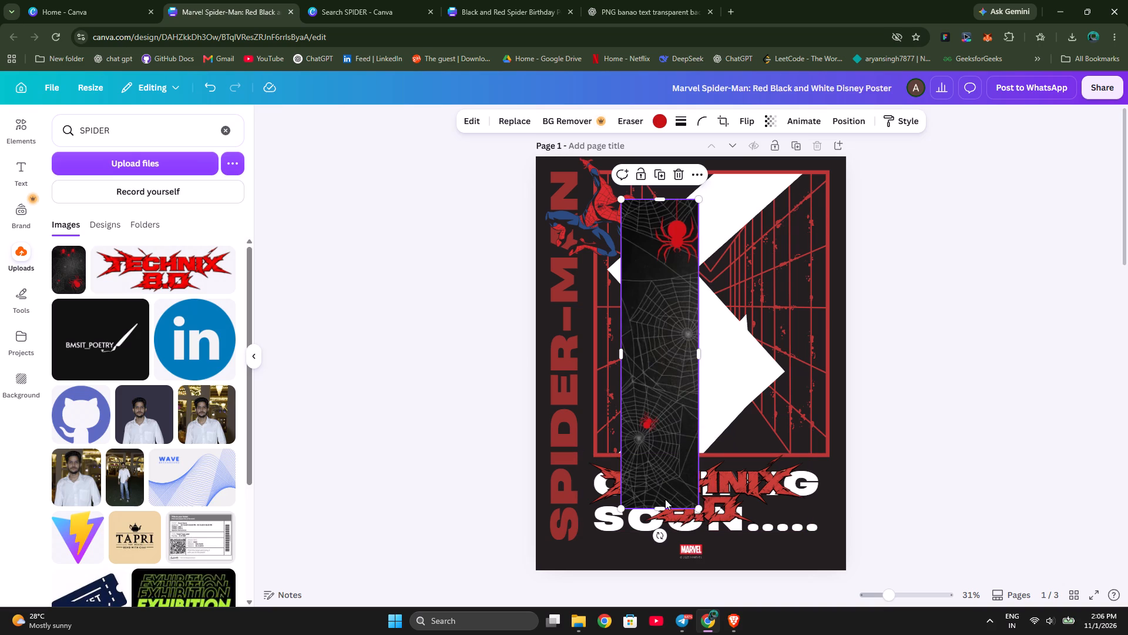
pyautogui.moveTo(660, 509); pyautogui.dragTo(661, 500)
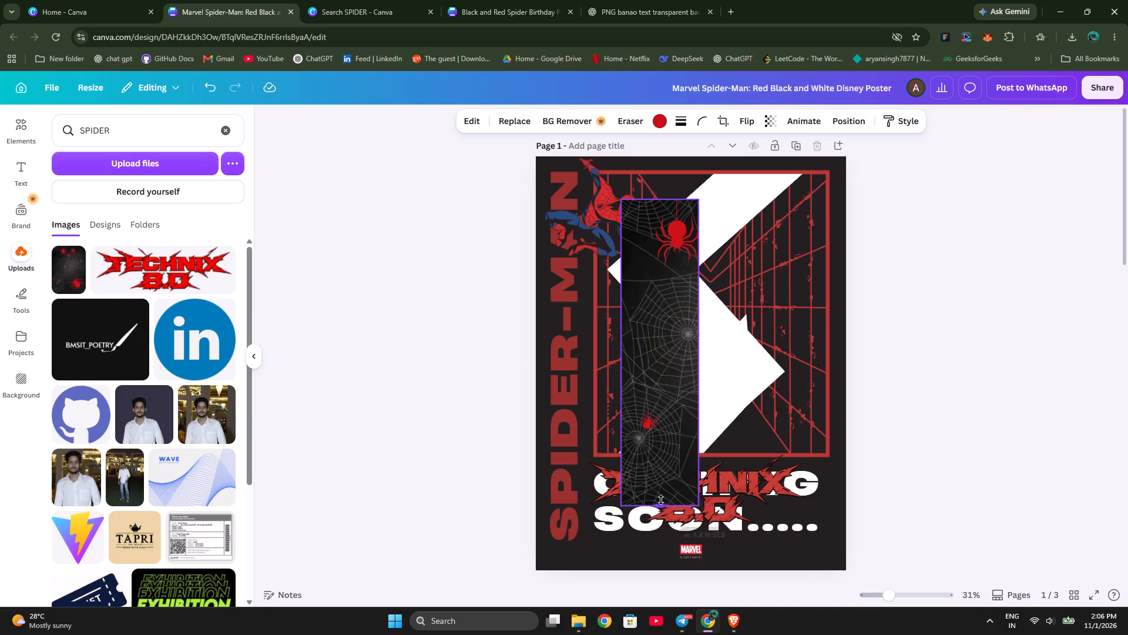
pyautogui.moveTo(661, 500); pyautogui.dragTo(665, 420)
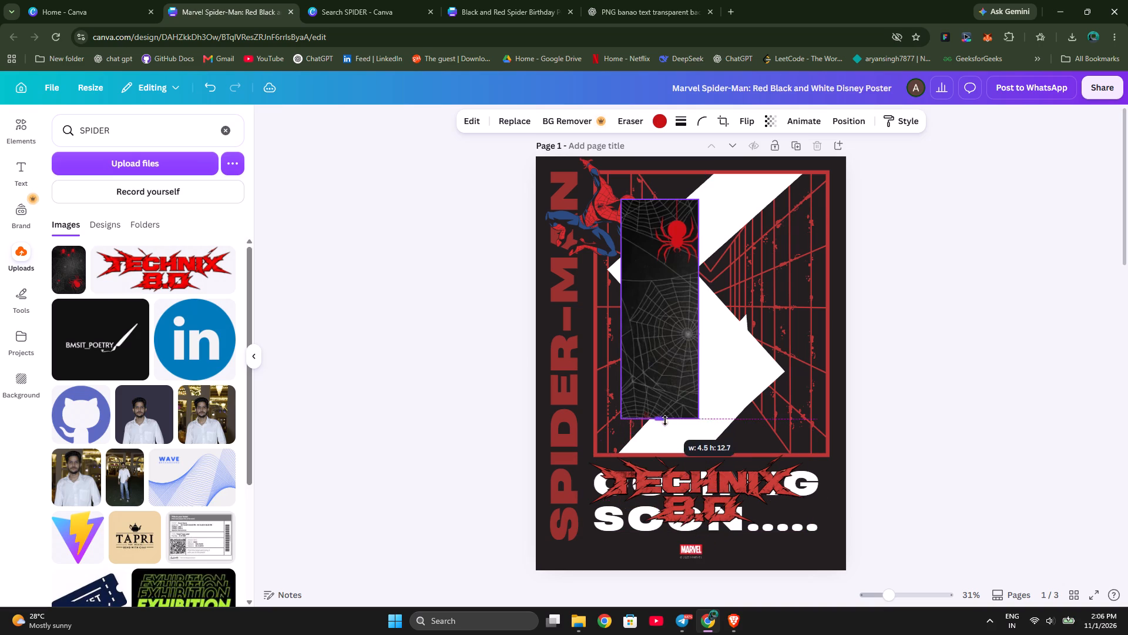
pyautogui.moveTo(665, 420); pyautogui.dragTo(665, 428)
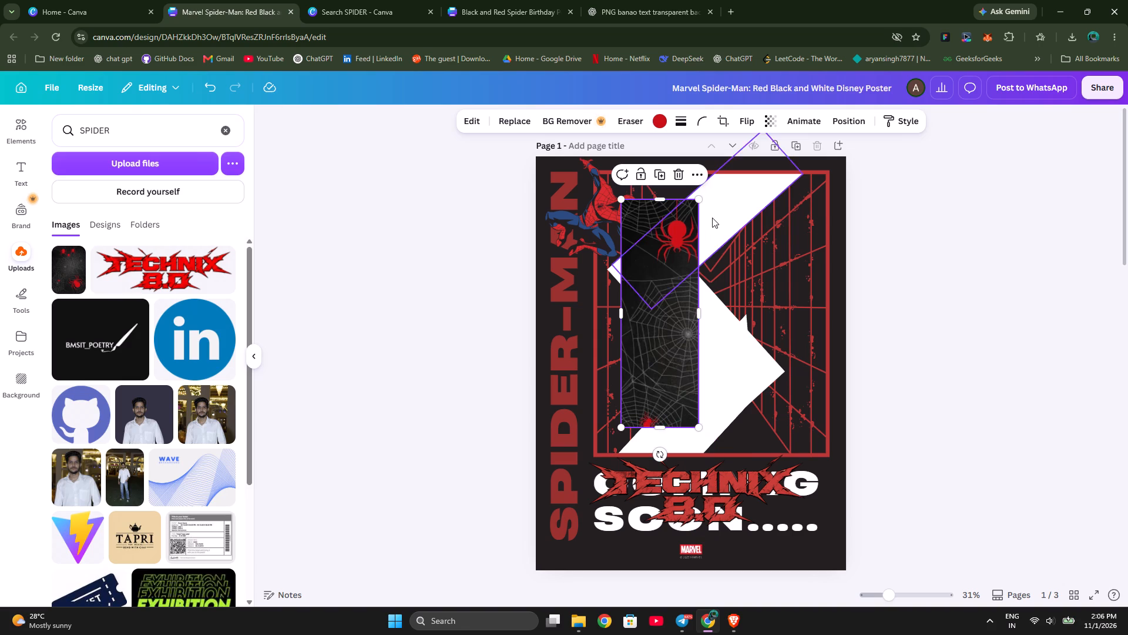
pyautogui.click(656, 411)
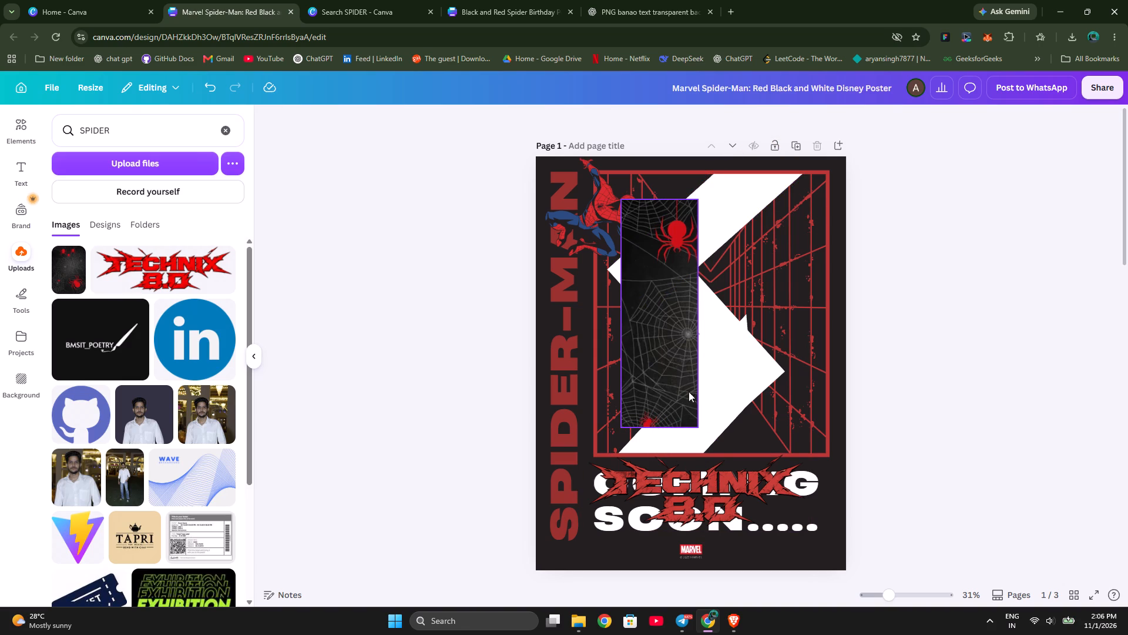
# Rotate the spider strip to about 45° so it runs parallel to the white shape's upper diagonal.
pyautogui.click(651, 248)
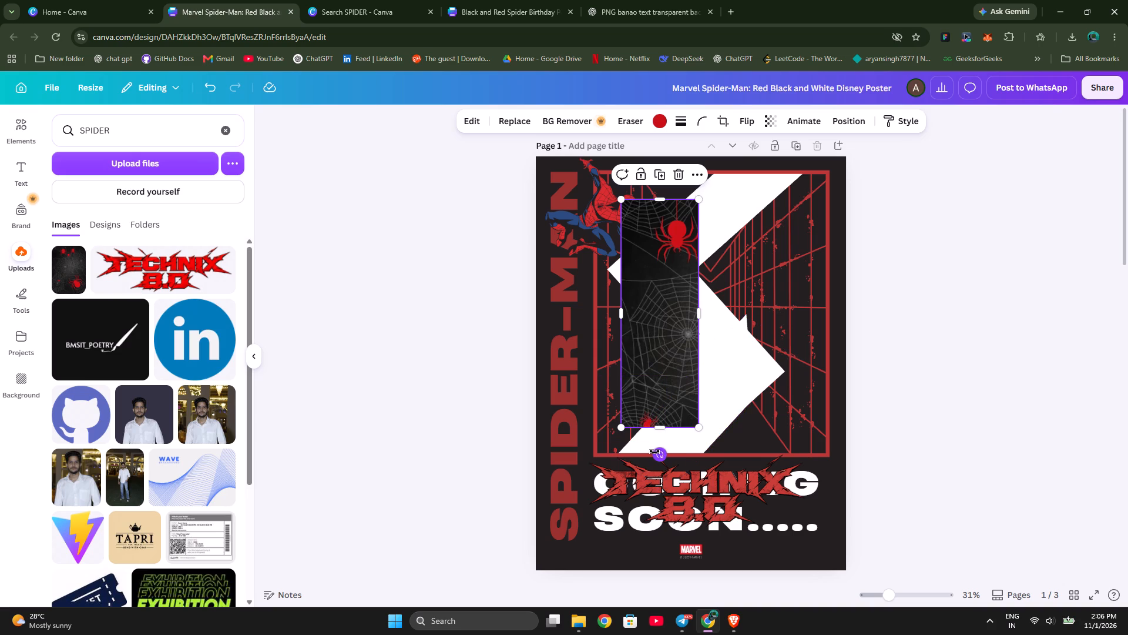
pyautogui.moveTo(654, 452); pyautogui.dragTo(623, 444)
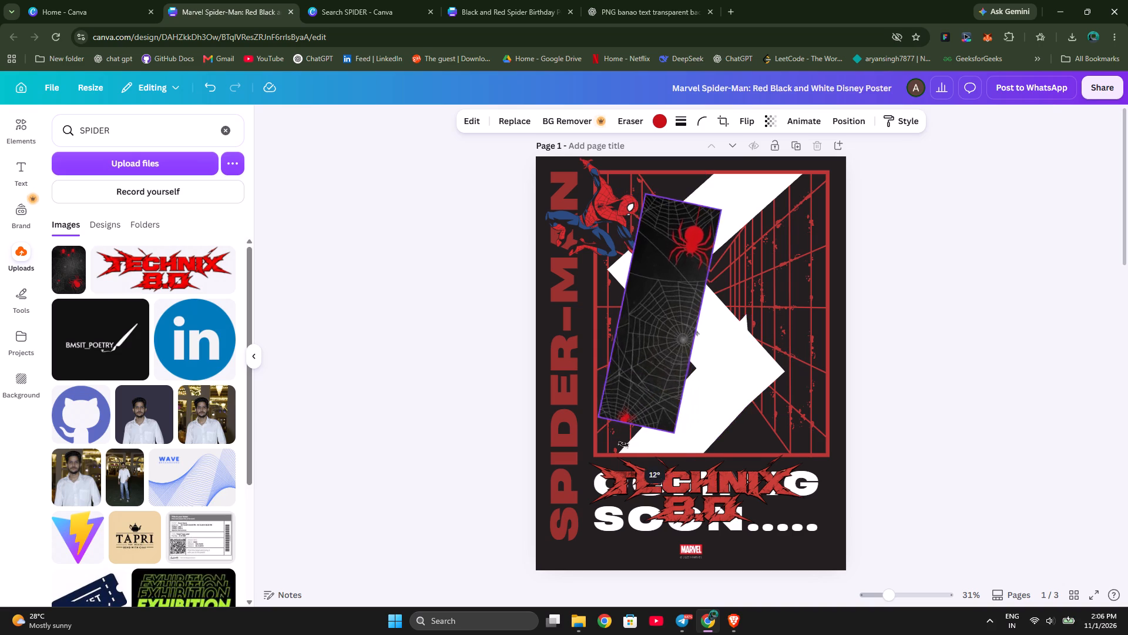
pyautogui.moveTo(623, 444); pyautogui.dragTo(550, 420)
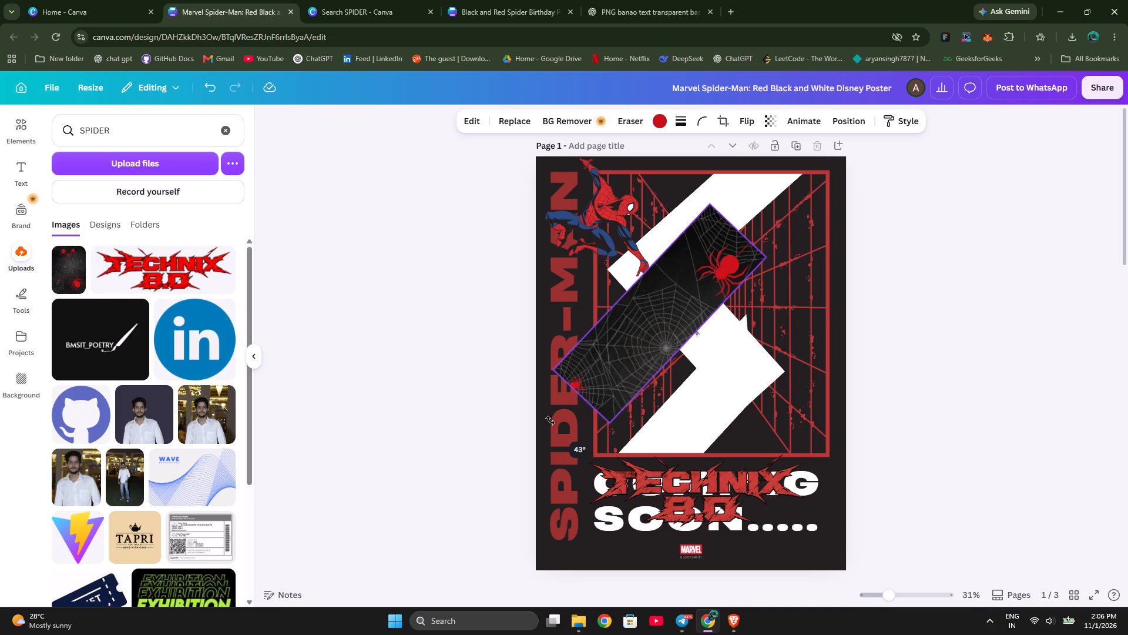
pyautogui.moveTo(550, 420); pyautogui.dragTo(546, 419)
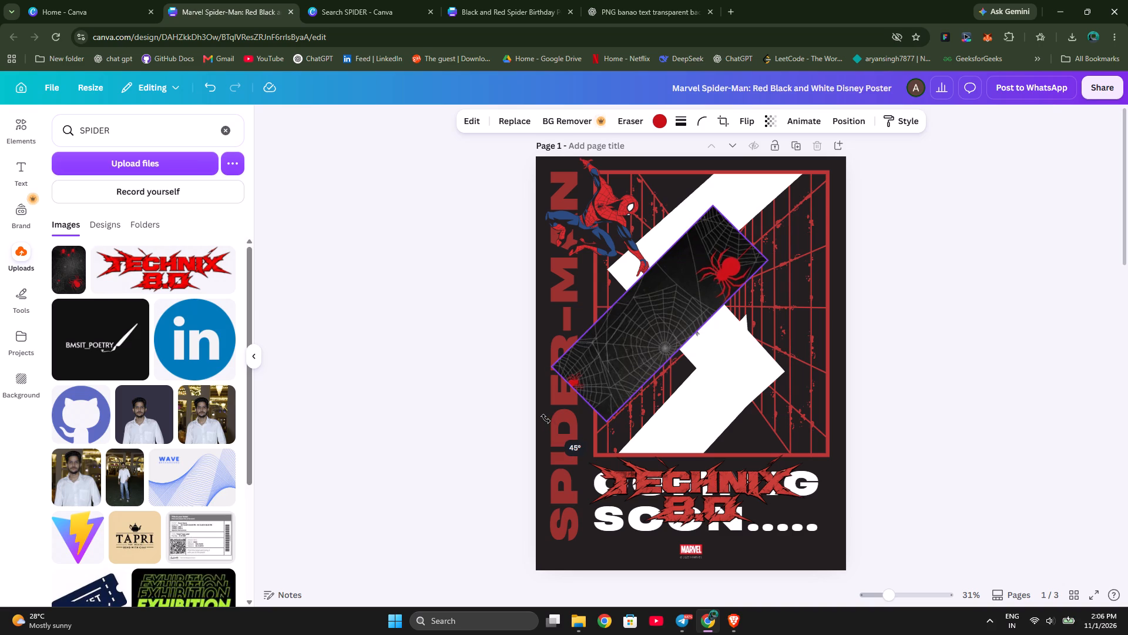
pyautogui.moveTo(546, 419); pyautogui.dragTo(546, 417)
pyautogui.moveTo(546, 417); pyautogui.dragTo(546, 413)
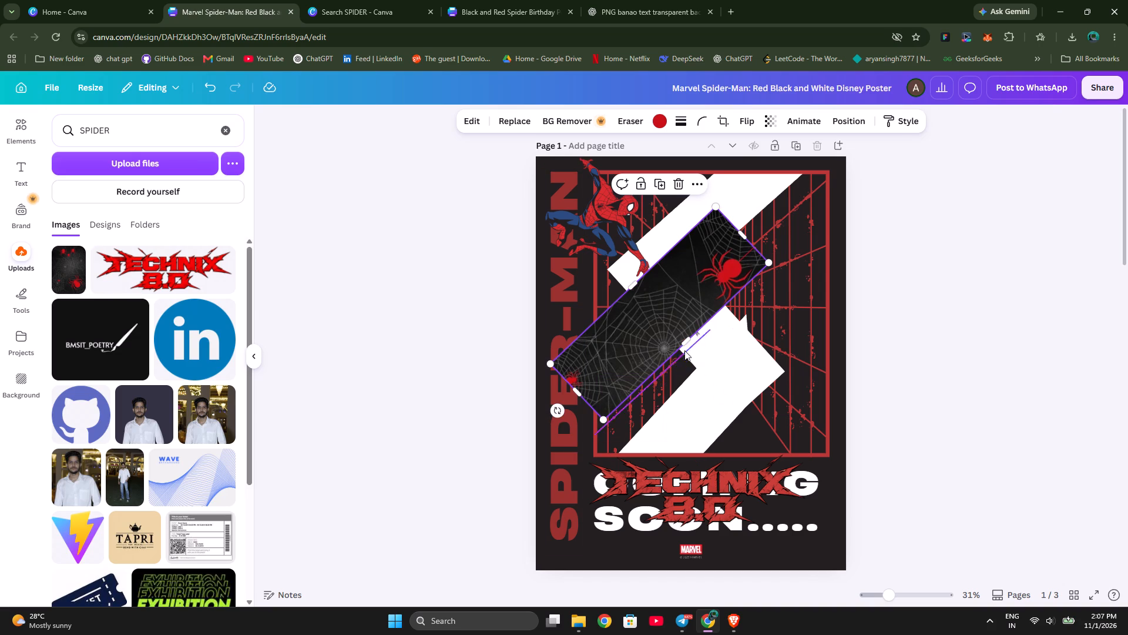
# Crop the rotated spider strip's long lower edge to narrow it to about 3.5 wide.
pyautogui.moveTo(685, 339); pyautogui.dragTo(678, 332)
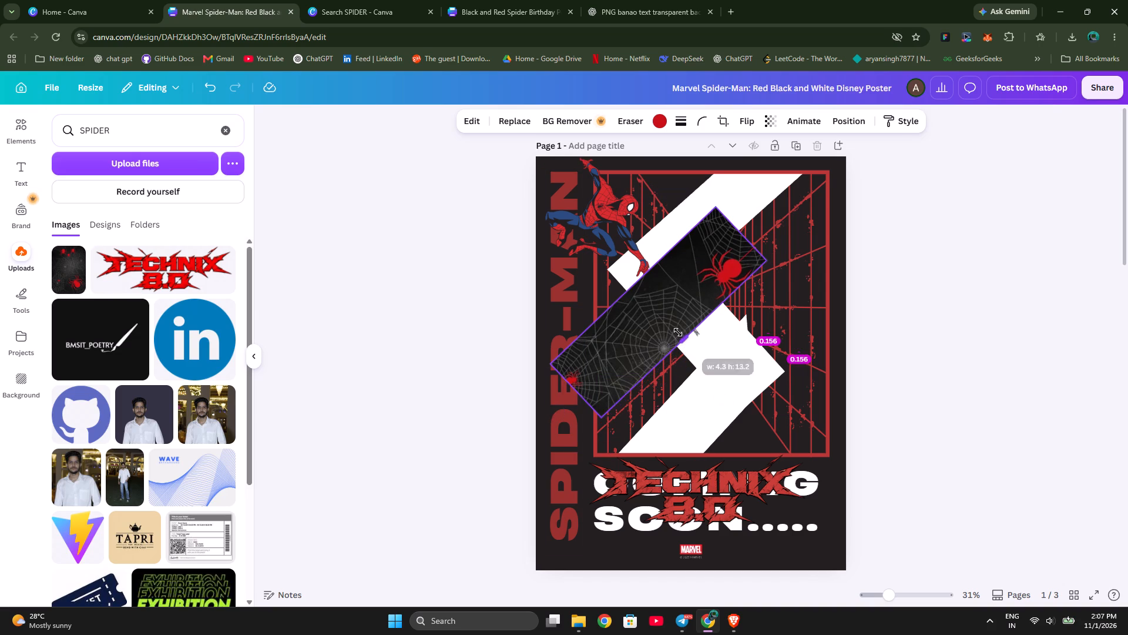
pyautogui.moveTo(678, 332); pyautogui.dragTo(677, 325)
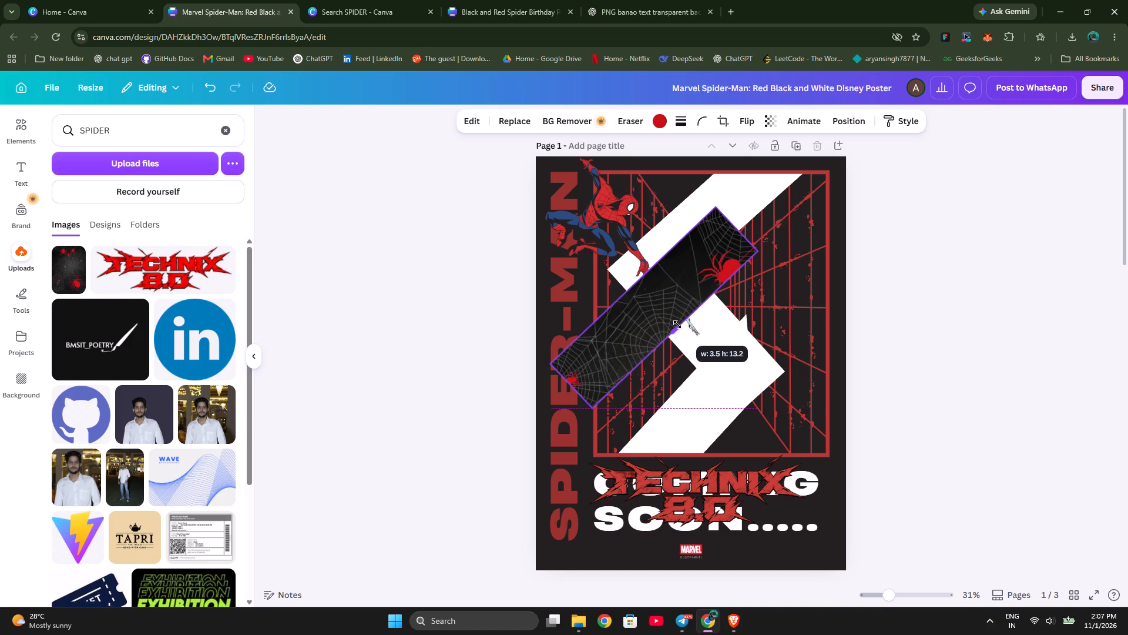
# Move the spider strip up over the white shape's upper diagonal so it covers that arm.
pyautogui.moveTo(657, 299); pyautogui.dragTo(664, 273)
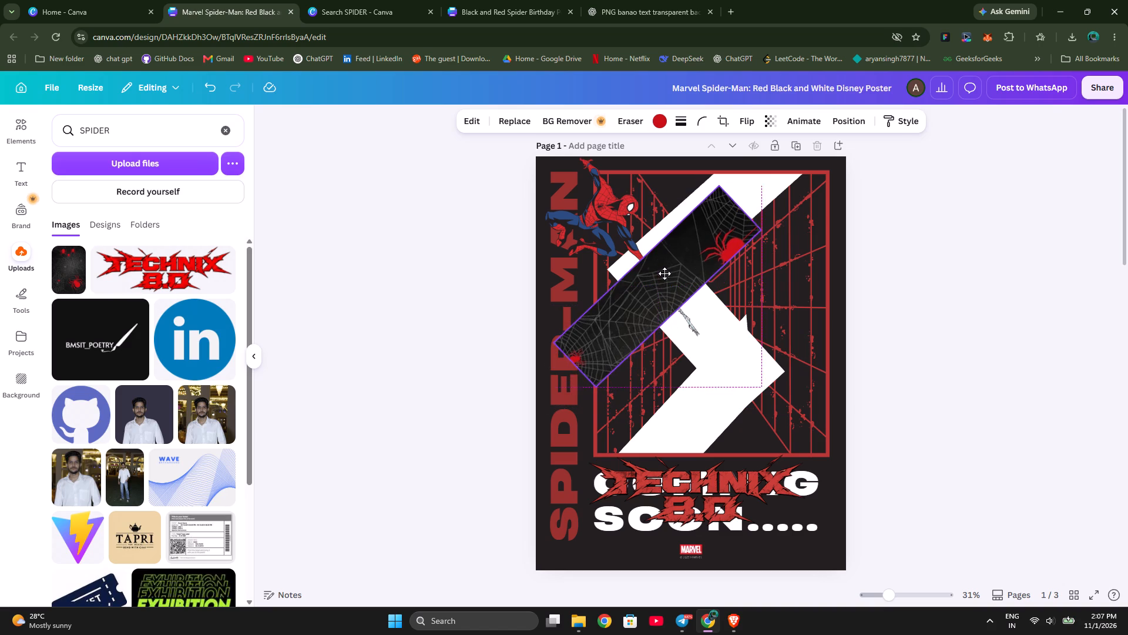
pyautogui.moveTo(664, 273); pyautogui.dragTo(684, 213)
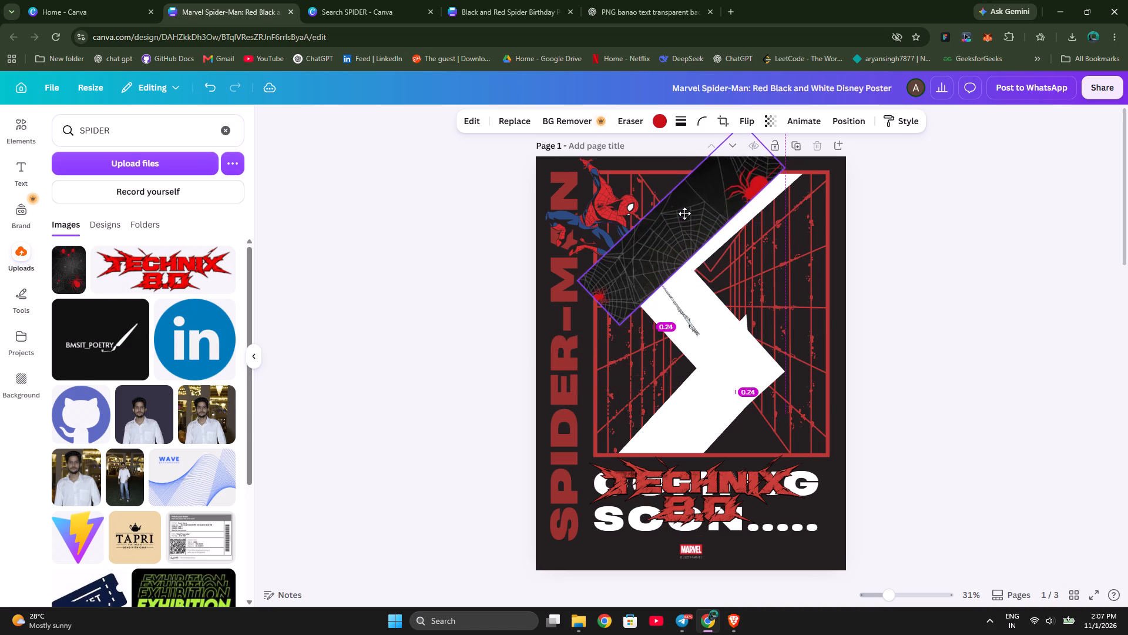
pyautogui.moveTo(684, 213); pyautogui.dragTo(709, 234)
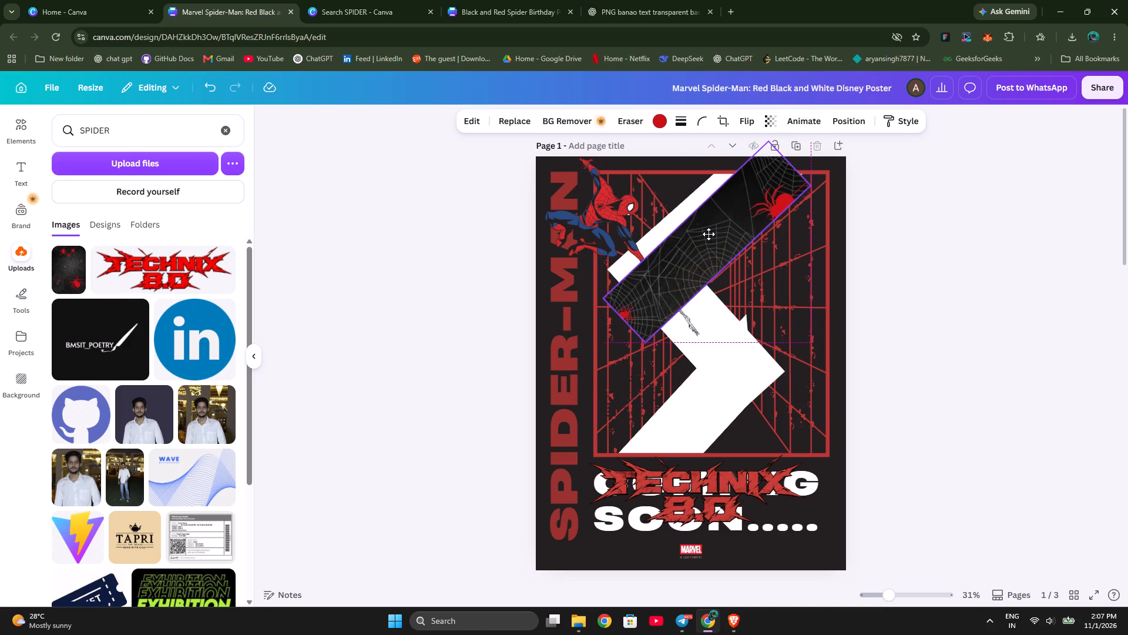
pyautogui.moveTo(709, 234); pyautogui.dragTo(704, 220)
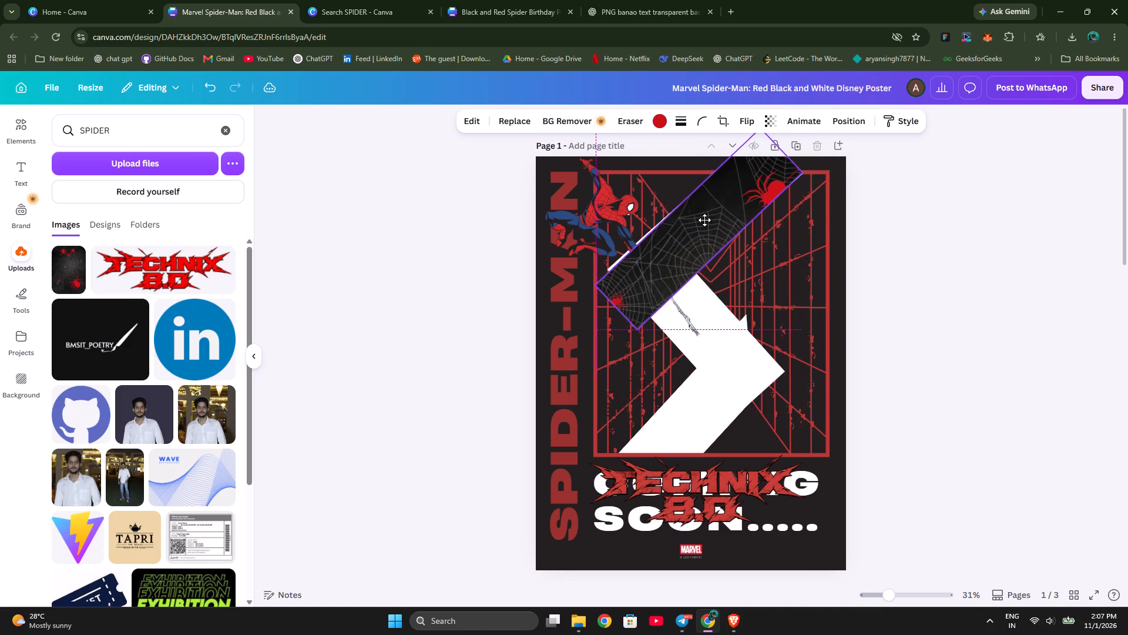
pyautogui.moveTo(704, 220); pyautogui.dragTo(706, 218)
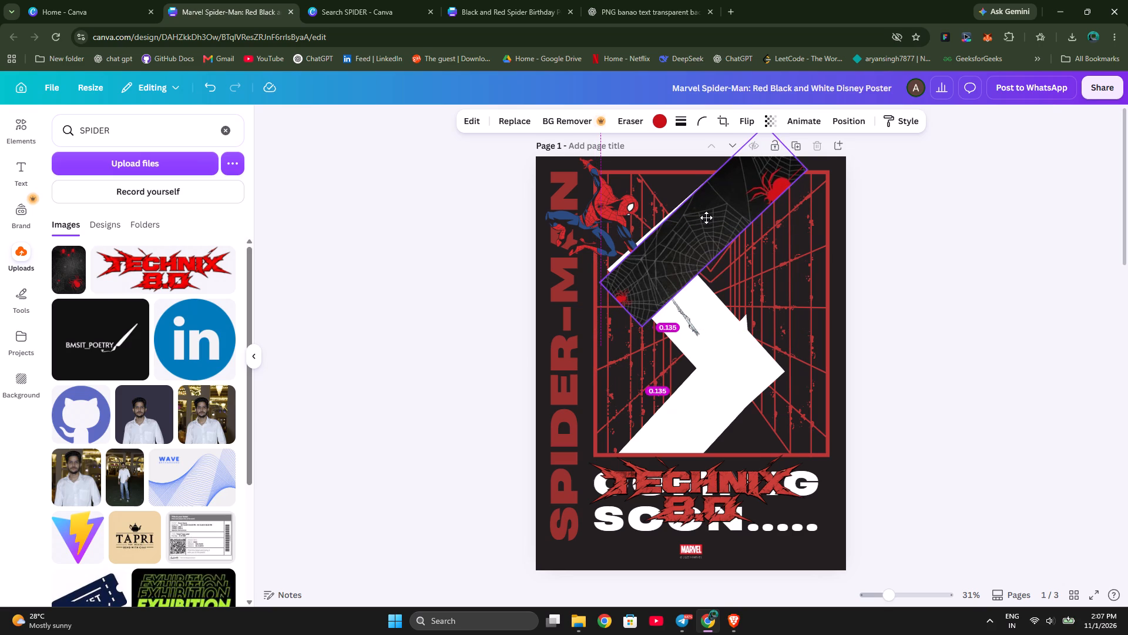
pyautogui.moveTo(706, 218); pyautogui.dragTo(705, 218)
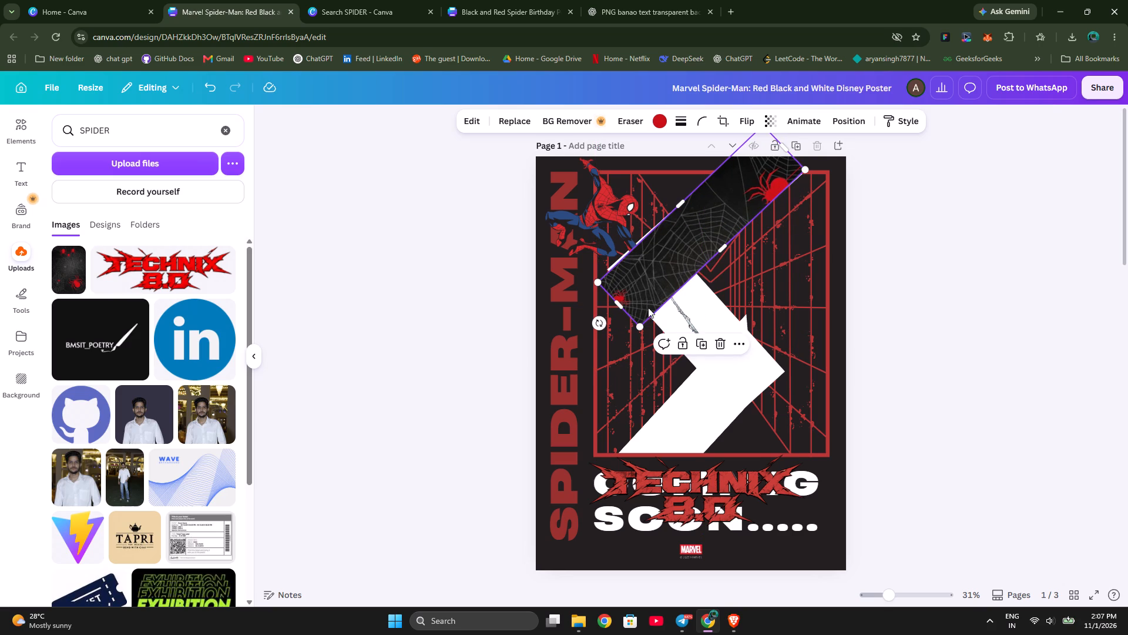
# Rotate the spider strip slightly further, to about 48°, to match the slope of the white upper arm.
pyautogui.moveTo(594, 323); pyautogui.dragTo(594, 319)
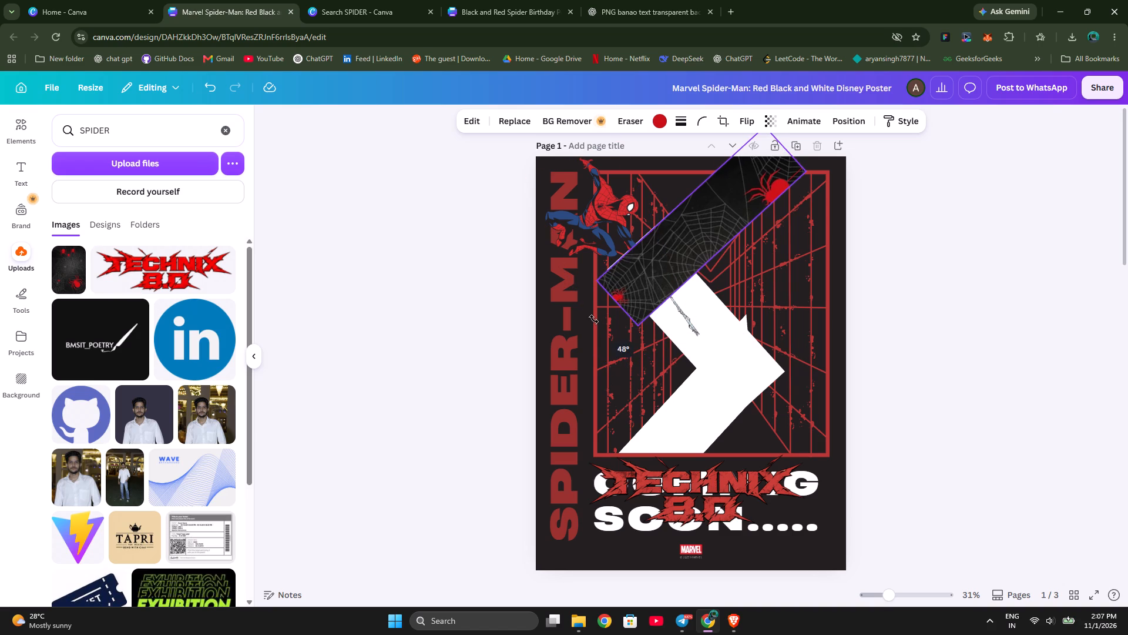
pyautogui.moveTo(594, 319); pyautogui.dragTo(594, 316)
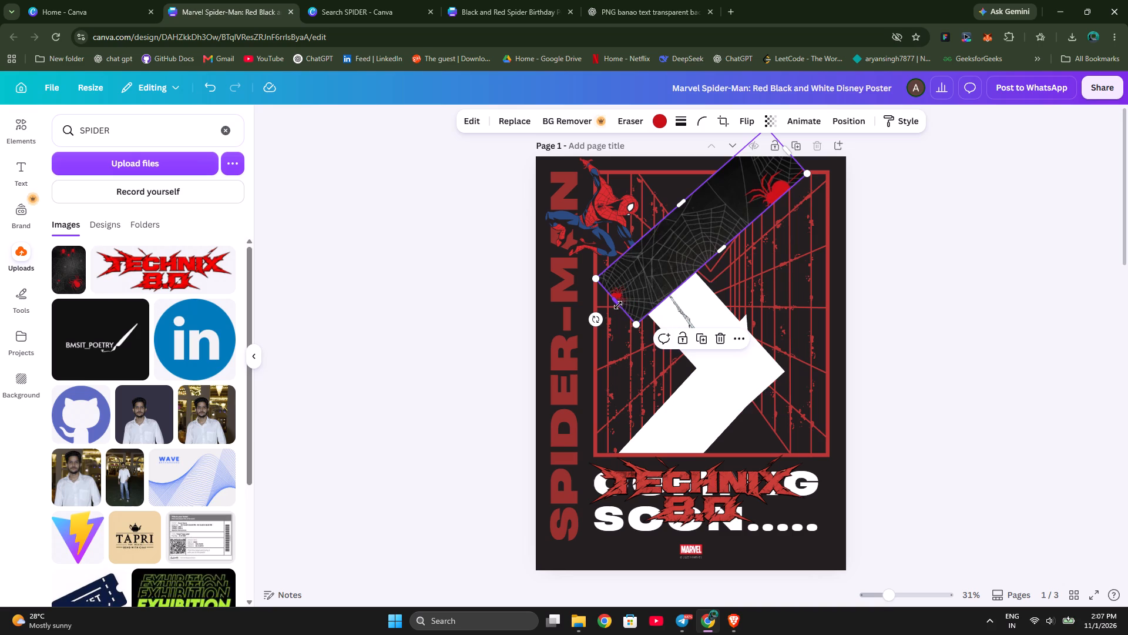
# Crop the spider strip's lower end to about 12.5 high so it stops at the corner of the white upper arm.
pyautogui.moveTo(613, 303); pyautogui.dragTo(624, 294)
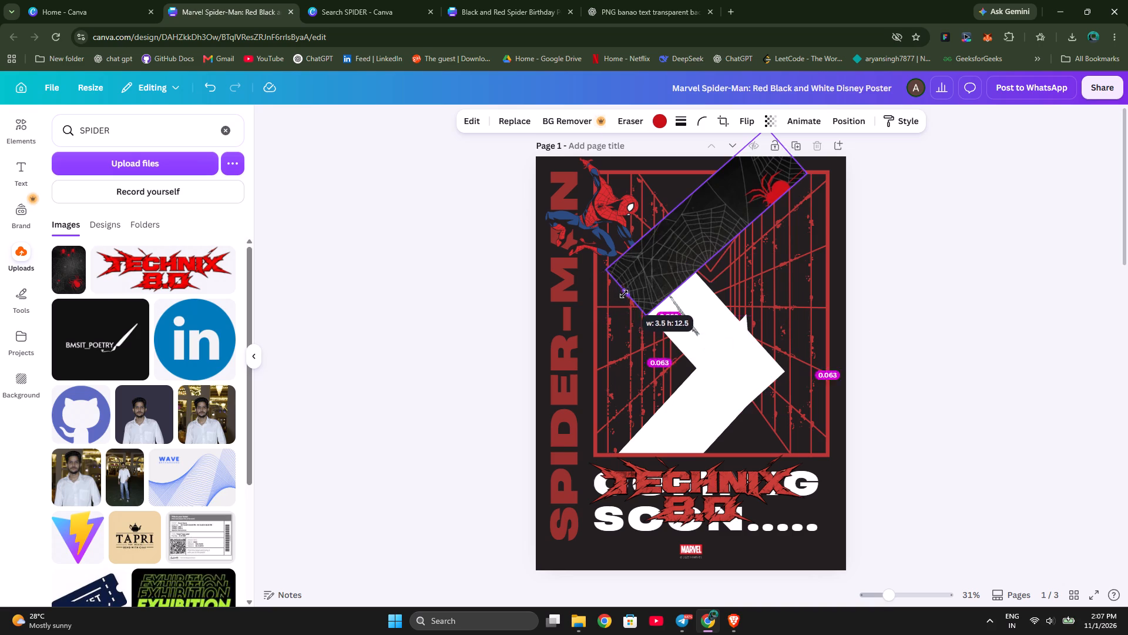
pyautogui.moveTo(624, 294); pyautogui.dragTo(630, 294)
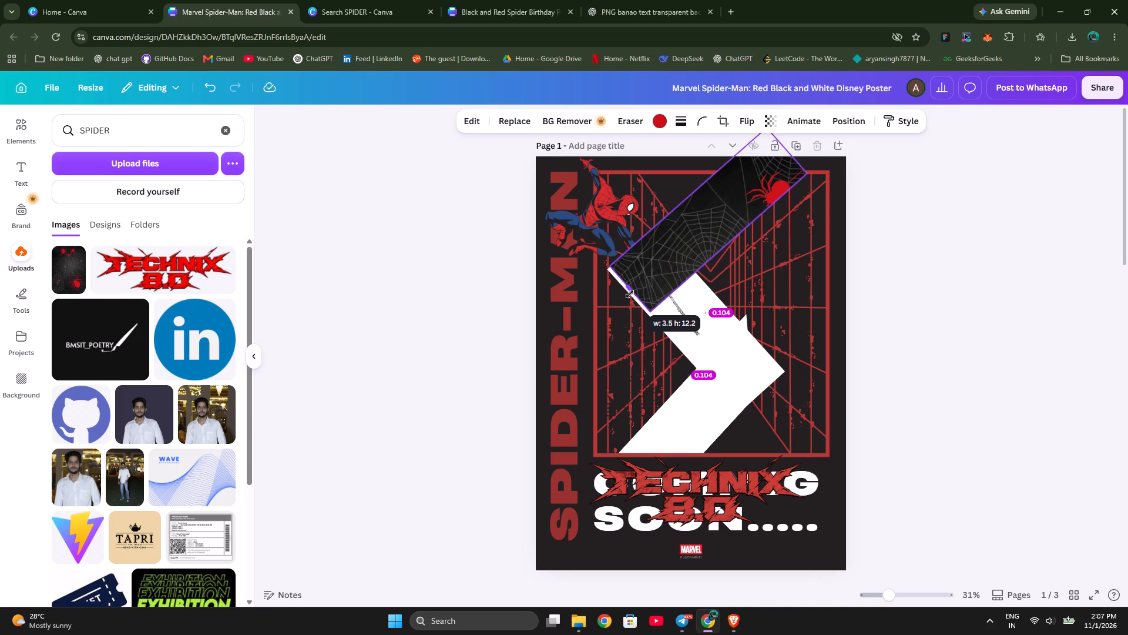
pyautogui.moveTo(630, 294); pyautogui.dragTo(626, 297)
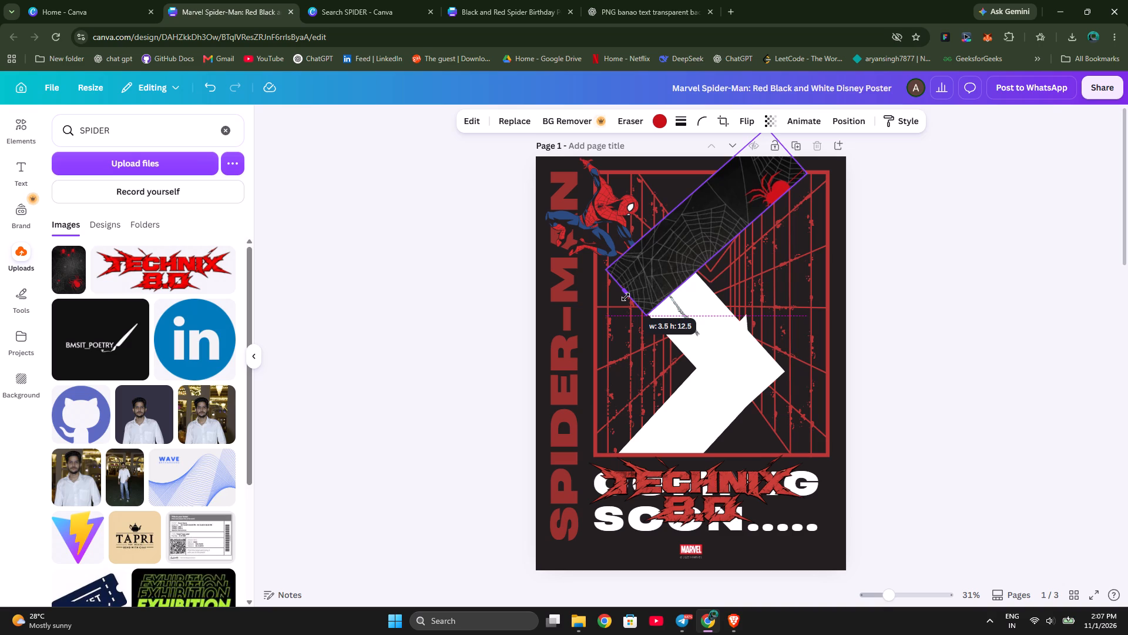
pyautogui.moveTo(626, 297); pyautogui.dragTo(627, 297)
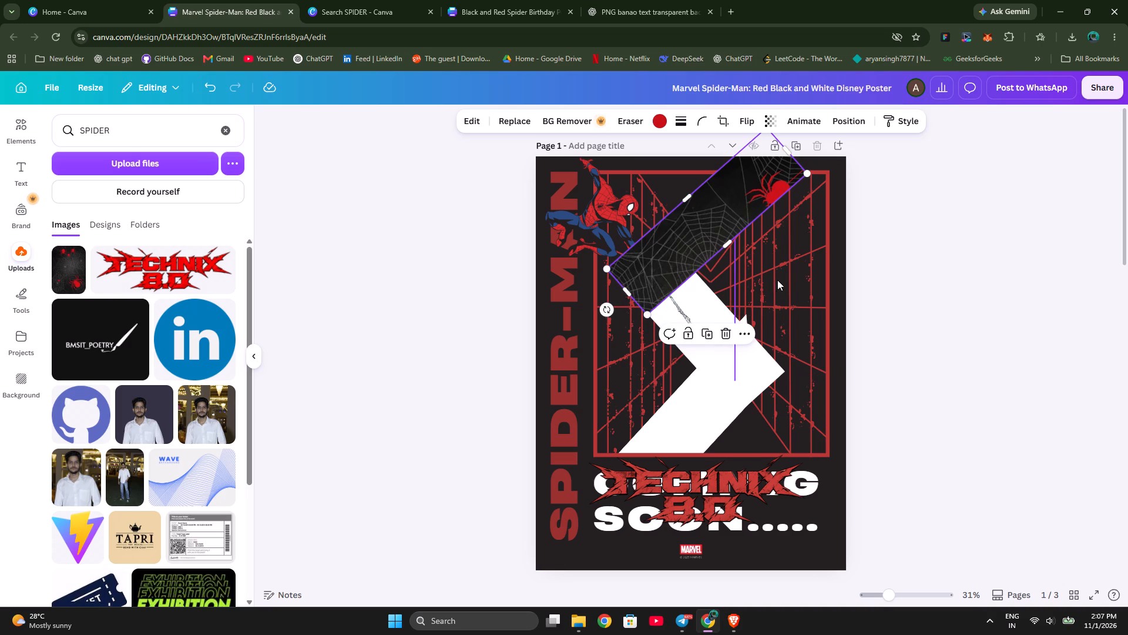
pyautogui.click(913, 282)
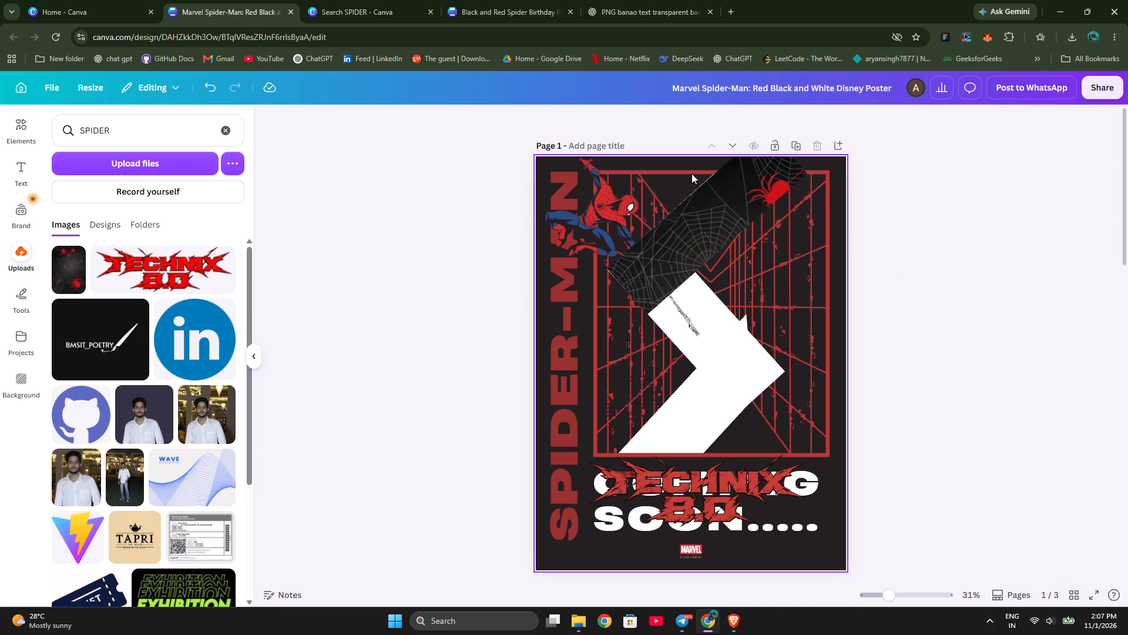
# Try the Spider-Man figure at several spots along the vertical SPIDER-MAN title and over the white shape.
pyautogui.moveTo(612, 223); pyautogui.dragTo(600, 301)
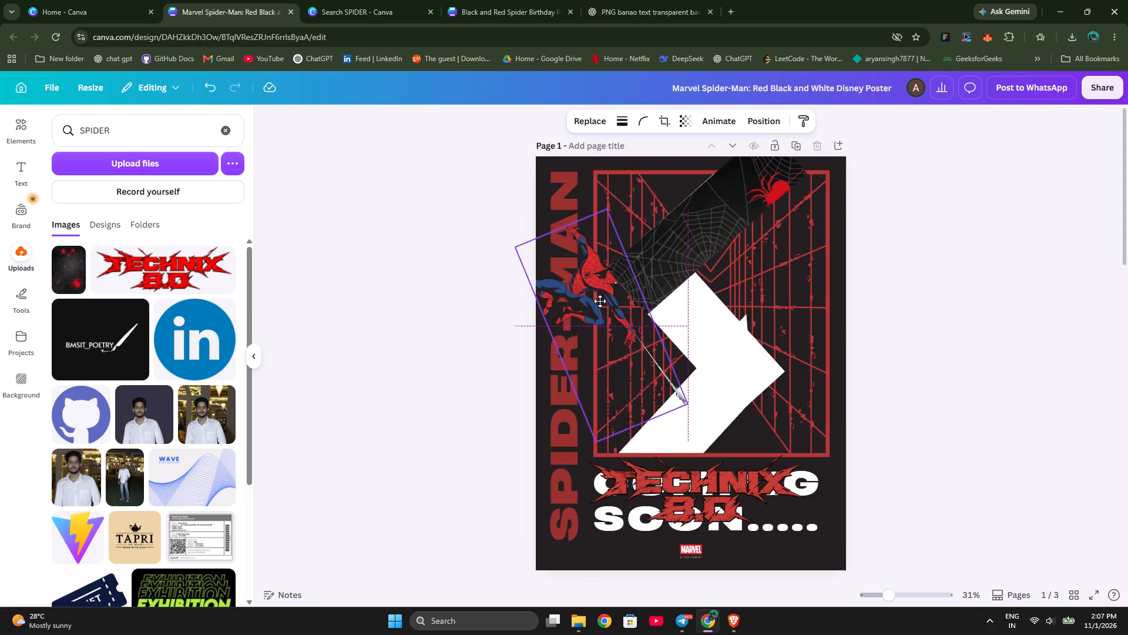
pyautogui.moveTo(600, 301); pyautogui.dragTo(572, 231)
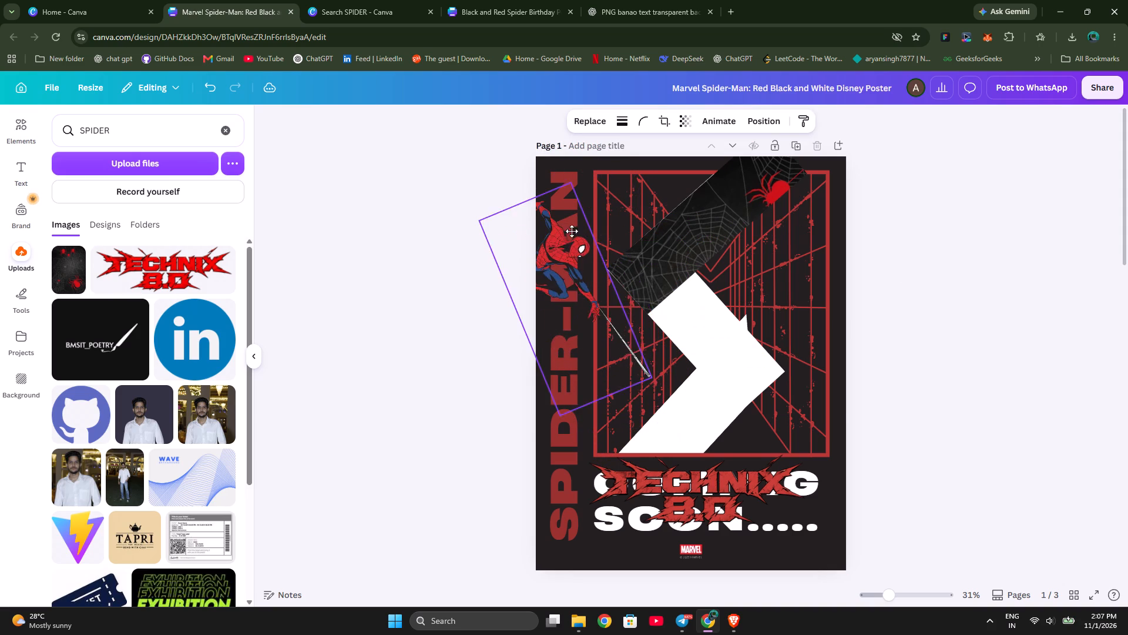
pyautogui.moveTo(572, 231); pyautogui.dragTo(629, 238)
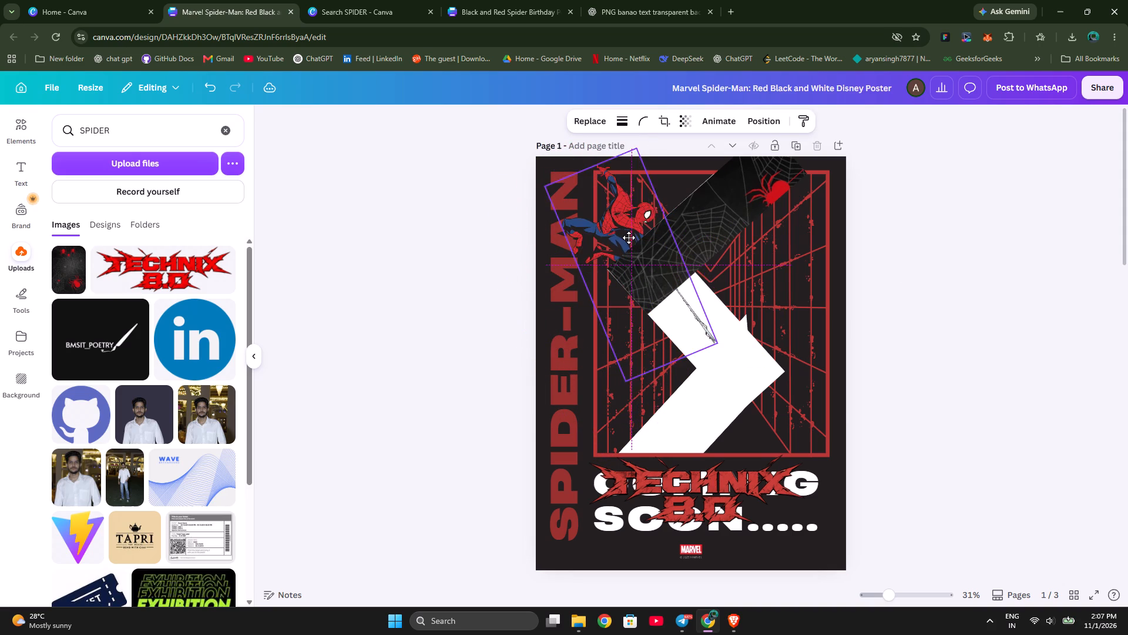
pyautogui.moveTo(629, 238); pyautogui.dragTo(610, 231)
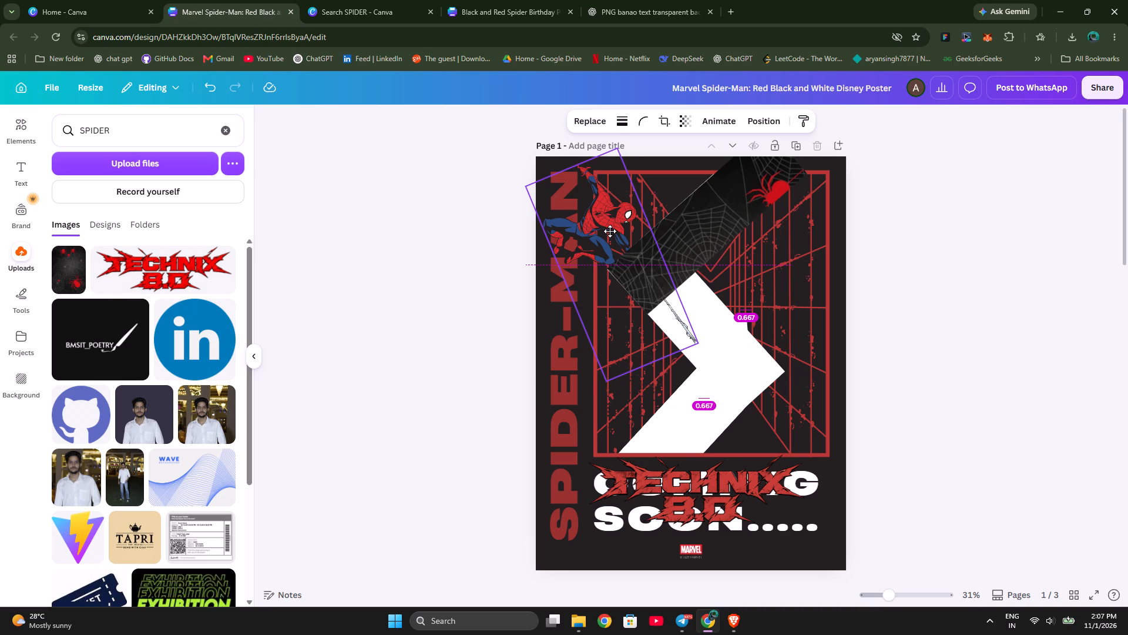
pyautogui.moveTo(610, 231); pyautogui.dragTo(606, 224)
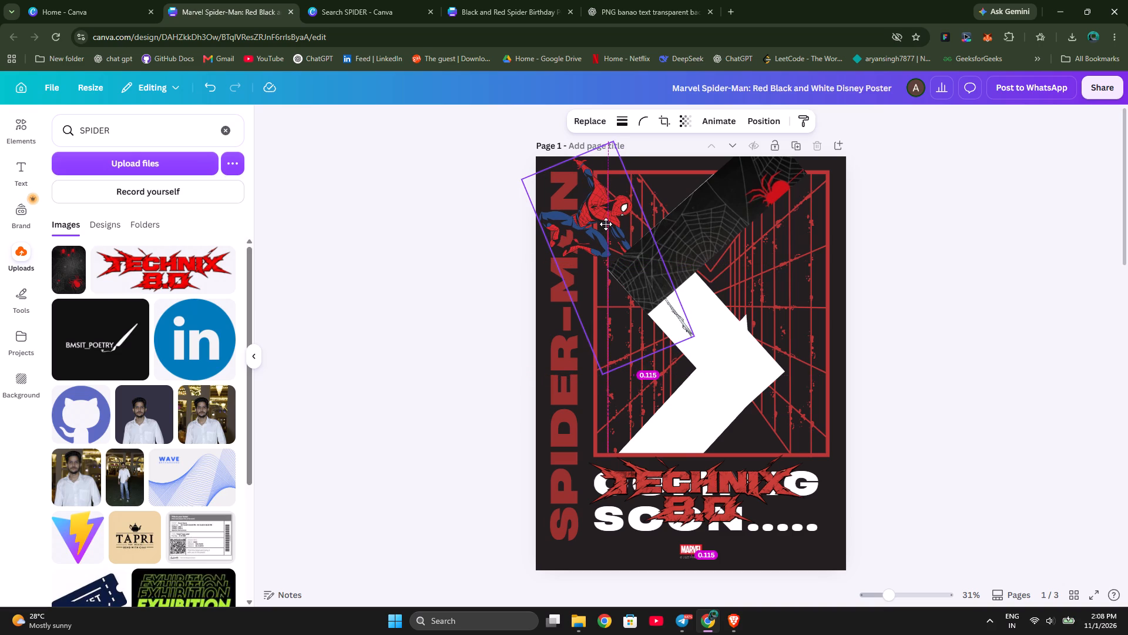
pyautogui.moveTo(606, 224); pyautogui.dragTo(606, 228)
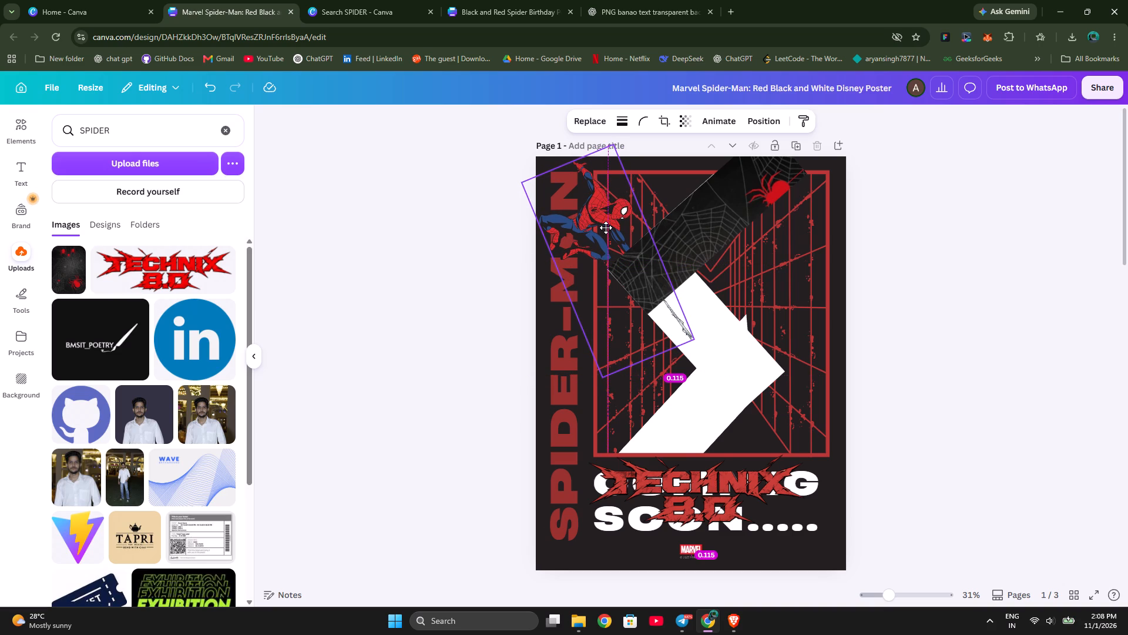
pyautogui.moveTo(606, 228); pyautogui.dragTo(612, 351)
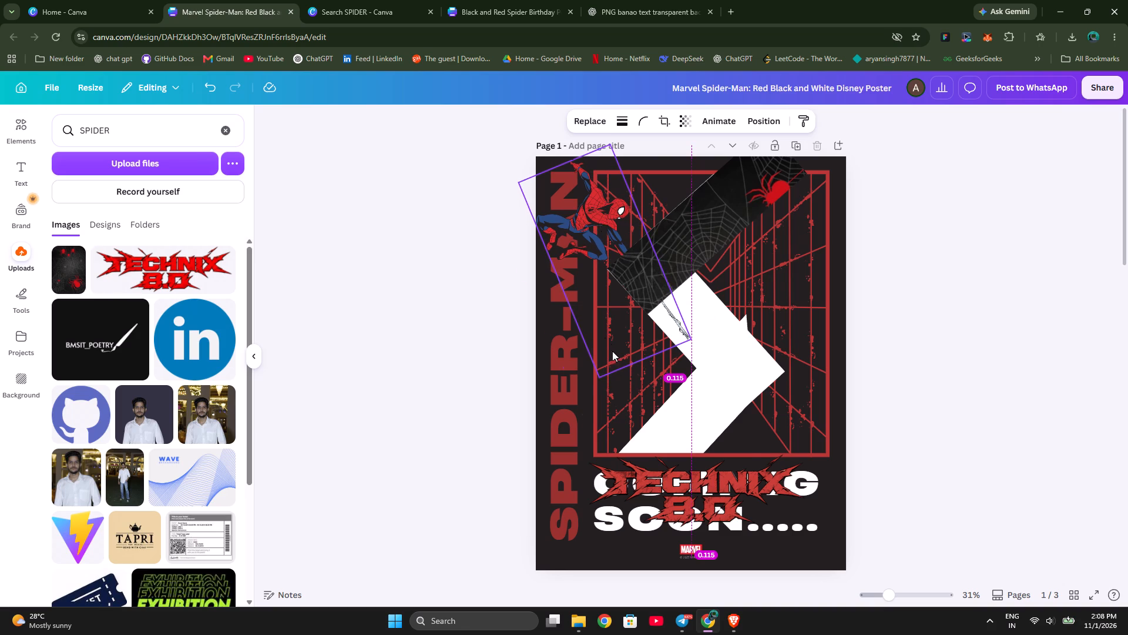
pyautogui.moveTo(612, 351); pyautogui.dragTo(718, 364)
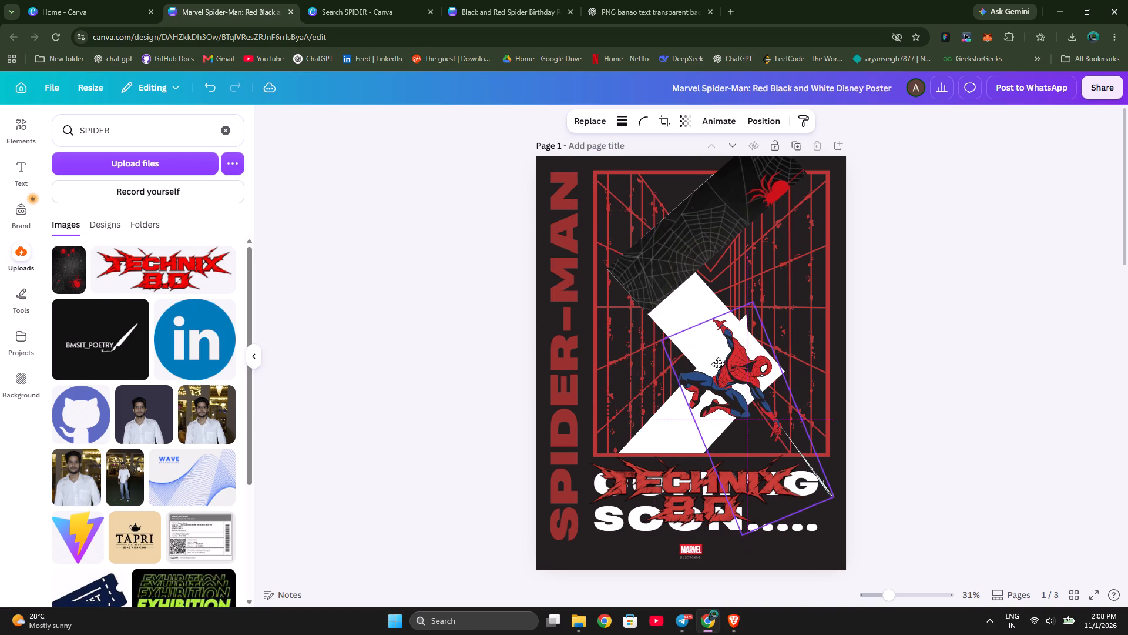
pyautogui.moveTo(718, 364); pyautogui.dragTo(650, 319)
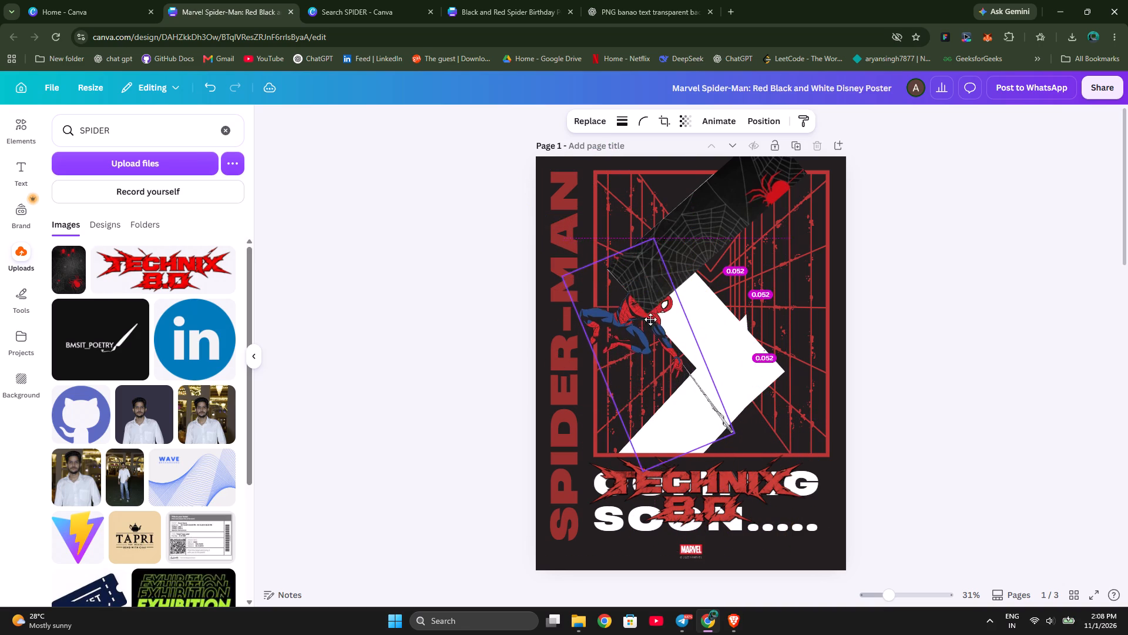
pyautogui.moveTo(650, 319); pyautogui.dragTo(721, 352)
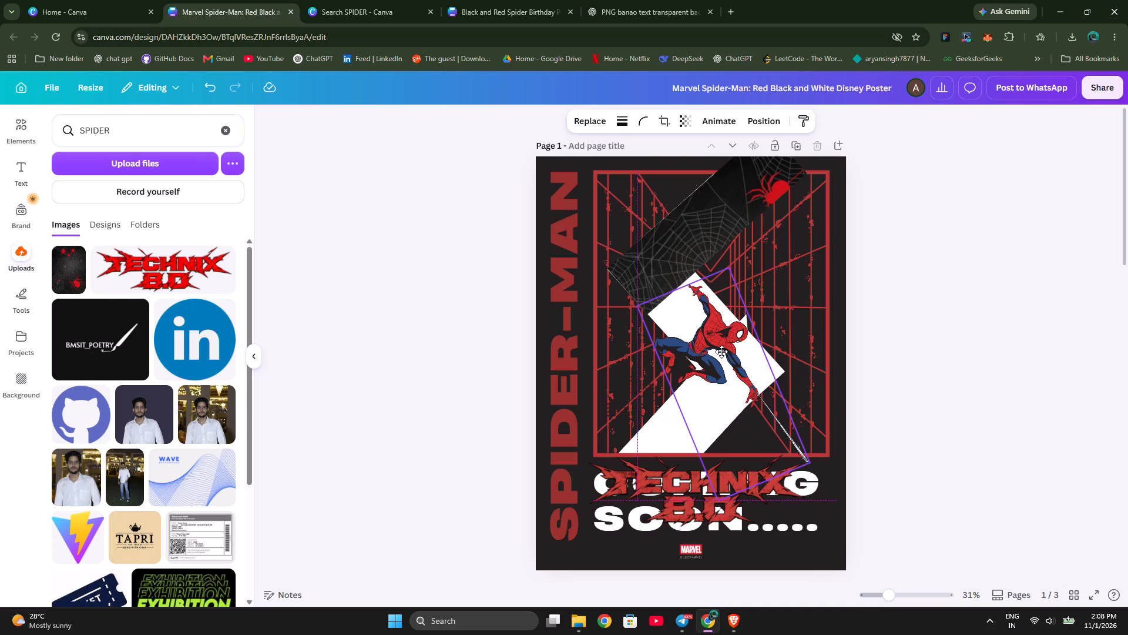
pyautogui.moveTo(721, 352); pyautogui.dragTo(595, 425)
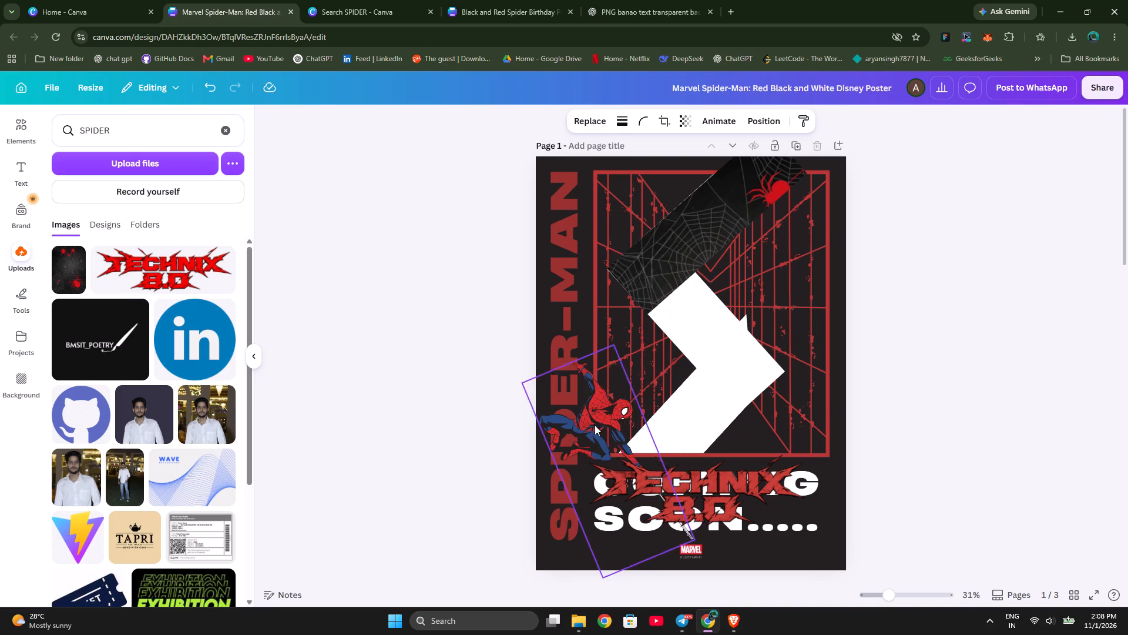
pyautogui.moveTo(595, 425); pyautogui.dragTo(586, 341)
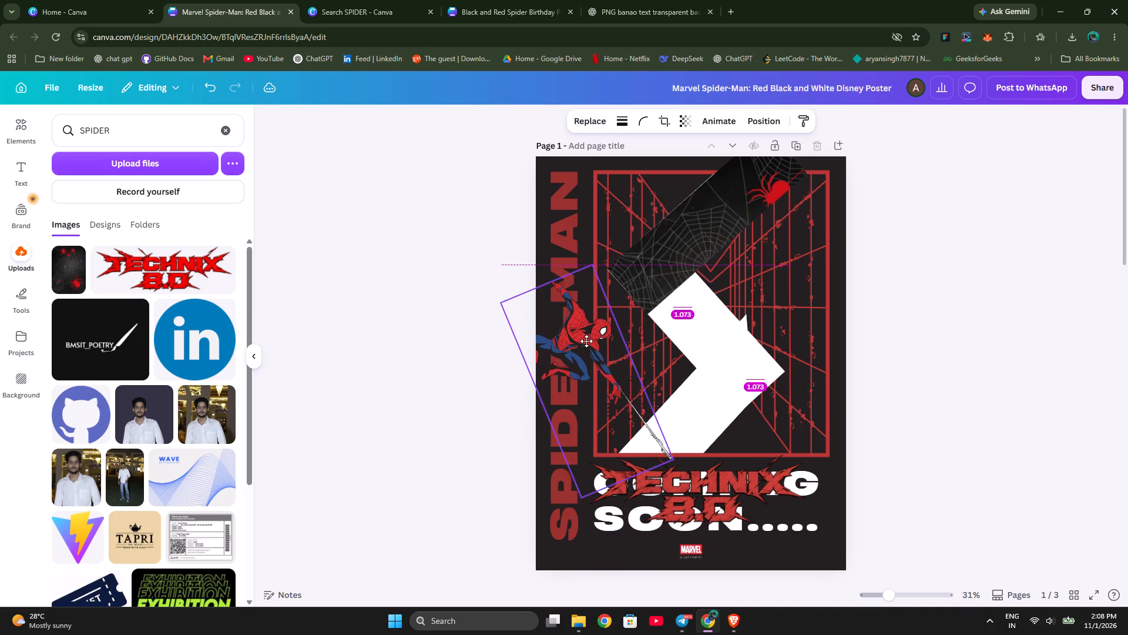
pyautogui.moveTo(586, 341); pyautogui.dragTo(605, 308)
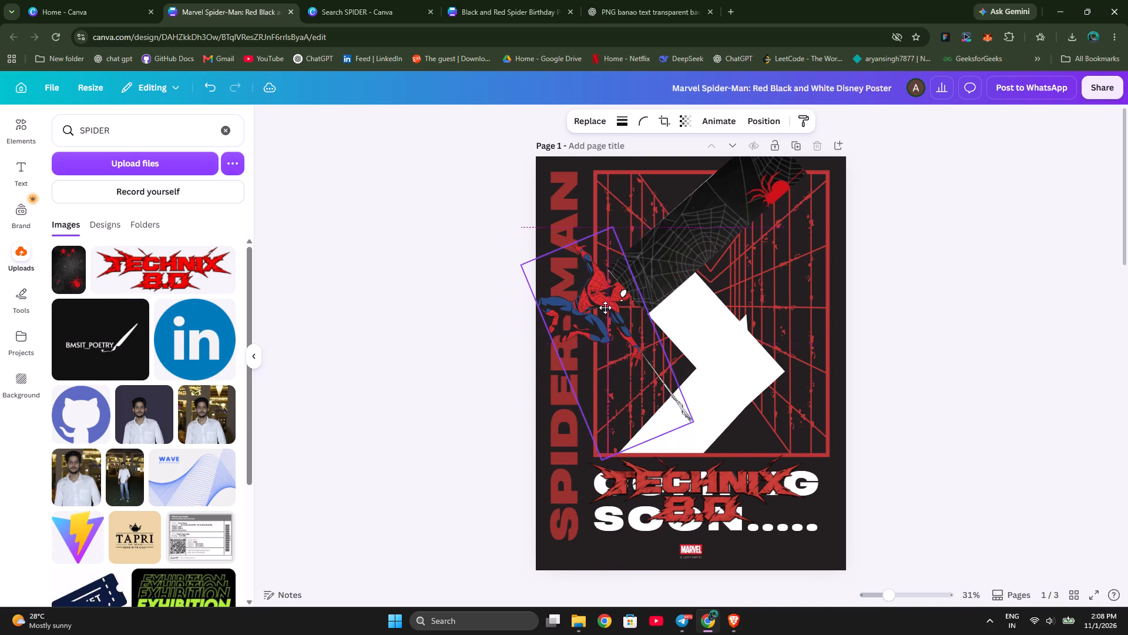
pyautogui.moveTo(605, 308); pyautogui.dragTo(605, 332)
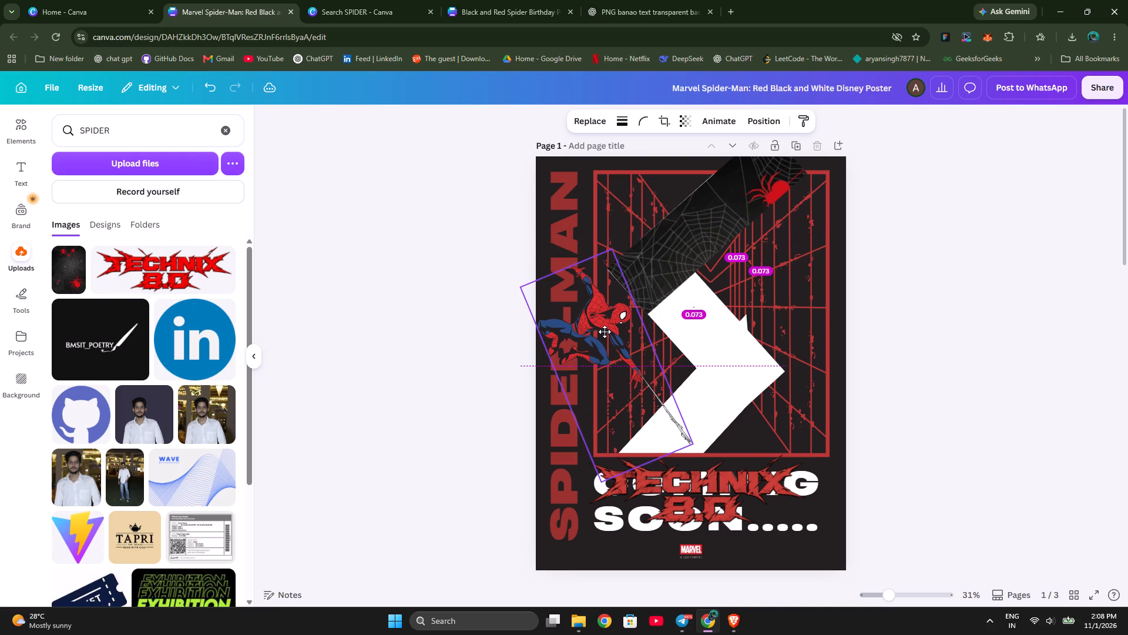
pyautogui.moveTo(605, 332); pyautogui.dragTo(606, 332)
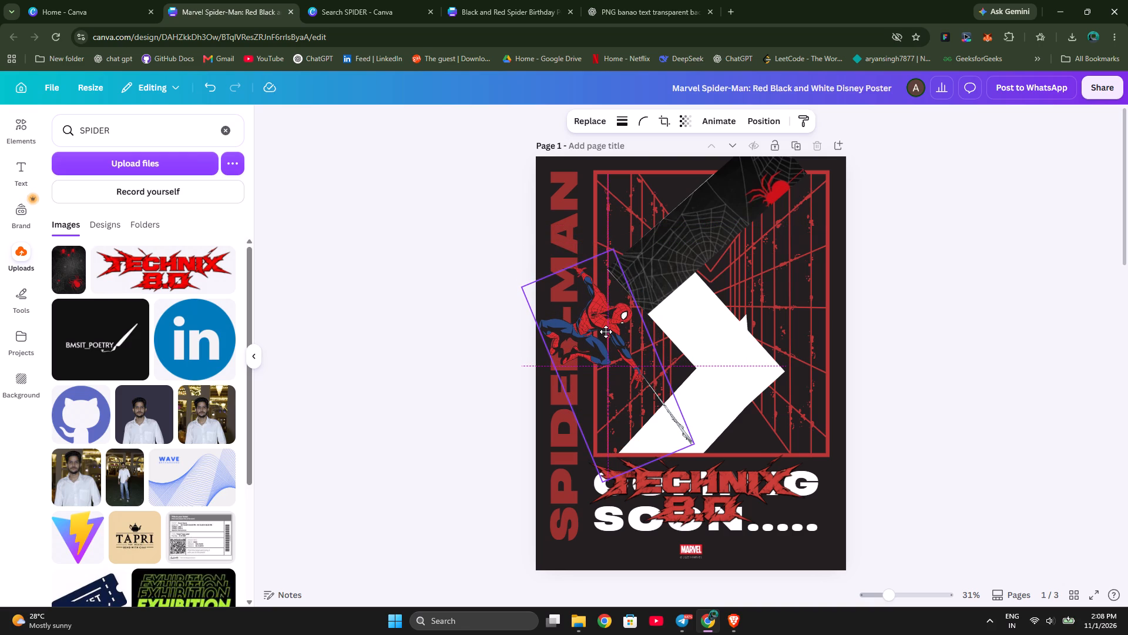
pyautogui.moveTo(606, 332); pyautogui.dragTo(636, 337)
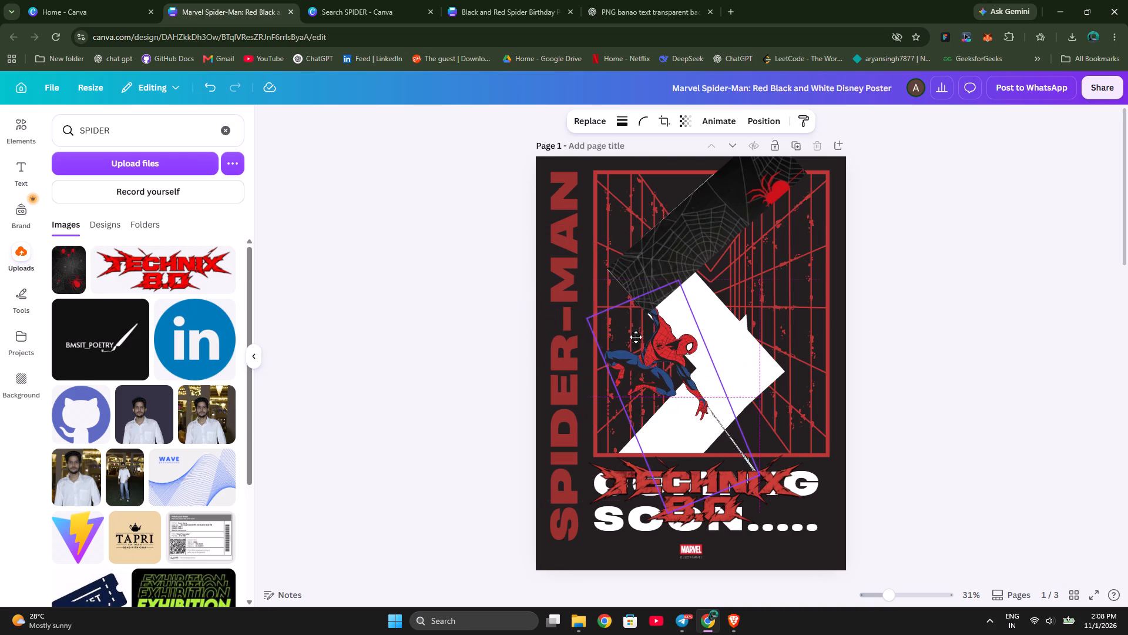
# Place the Spider-Man figure in the poster's upper-left corner, overlapping the end of the SPIDER-MAN title, just beside the web strip.
pyautogui.moveTo(636, 337); pyautogui.dragTo(605, 216)
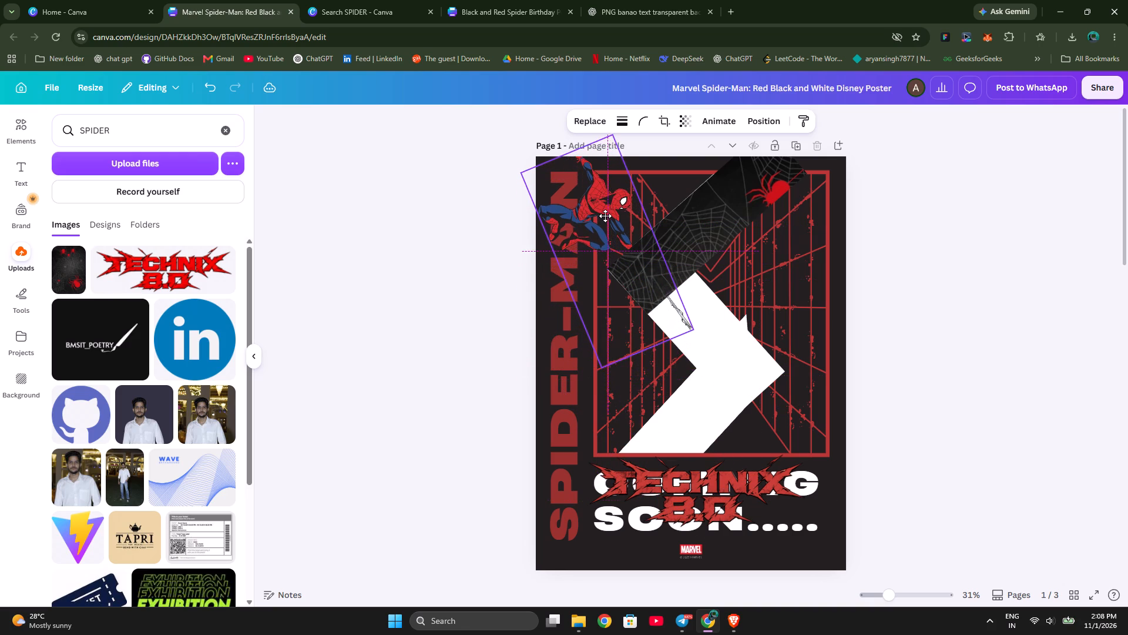
pyautogui.moveTo(605, 216); pyautogui.dragTo(605, 230)
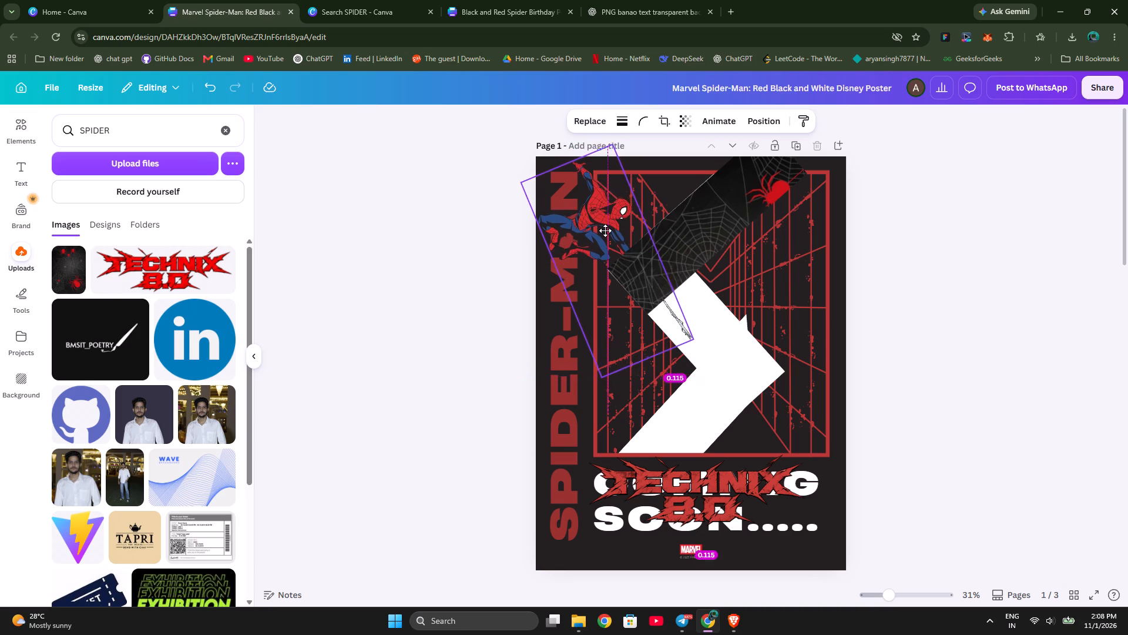
pyautogui.moveTo(605, 230); pyautogui.dragTo(605, 223)
# Try the TECHNIX 8.0 logo over the middle of the poster, and place it back over the COMMIG SOON text, slightly lower.
pyautogui.moveTo(672, 481); pyautogui.dragTo(667, 298)
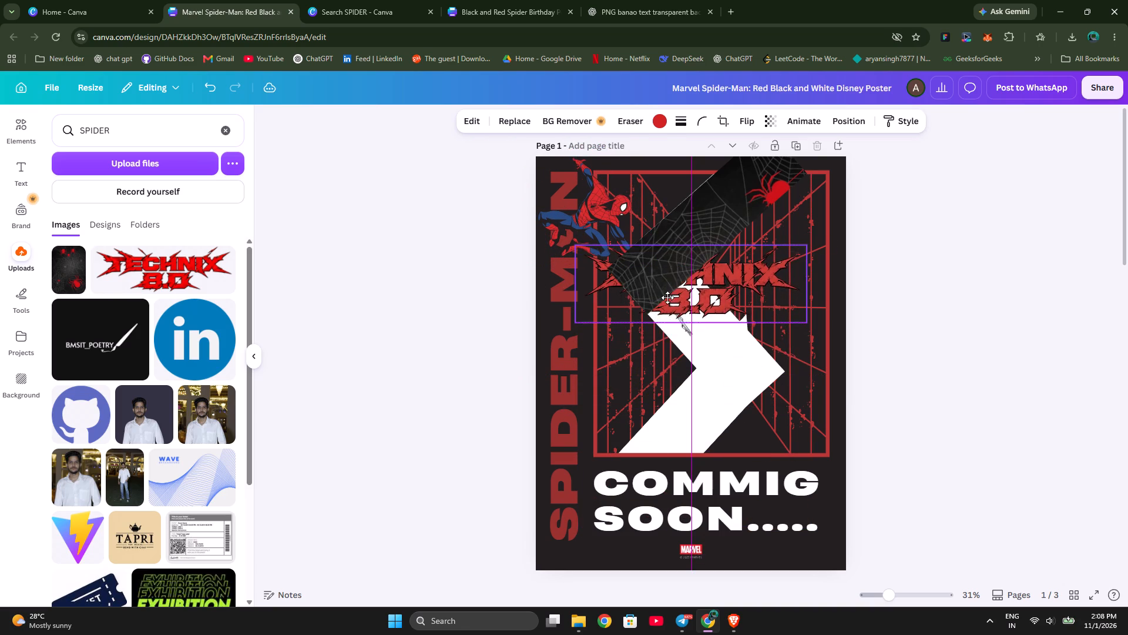
pyautogui.moveTo(667, 298); pyautogui.dragTo(674, 477)
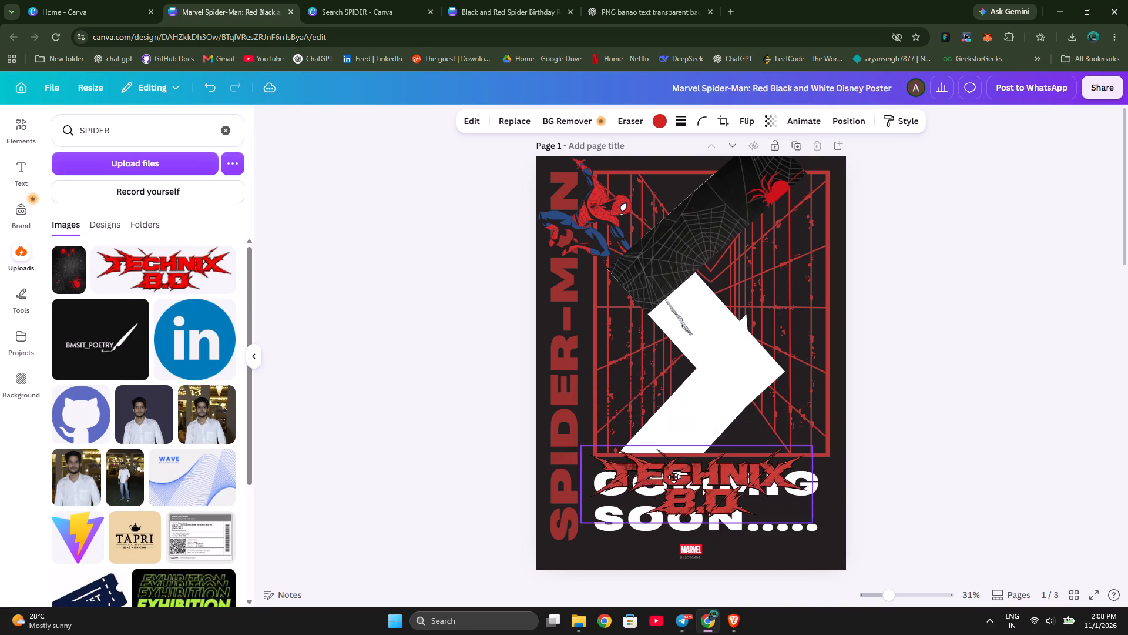
pyautogui.moveTo(674, 477); pyautogui.dragTo(669, 493)
# Duplicate the spider strip and place the copy over the lower arm of the white zigzag shape.
pyautogui.click(714, 206)
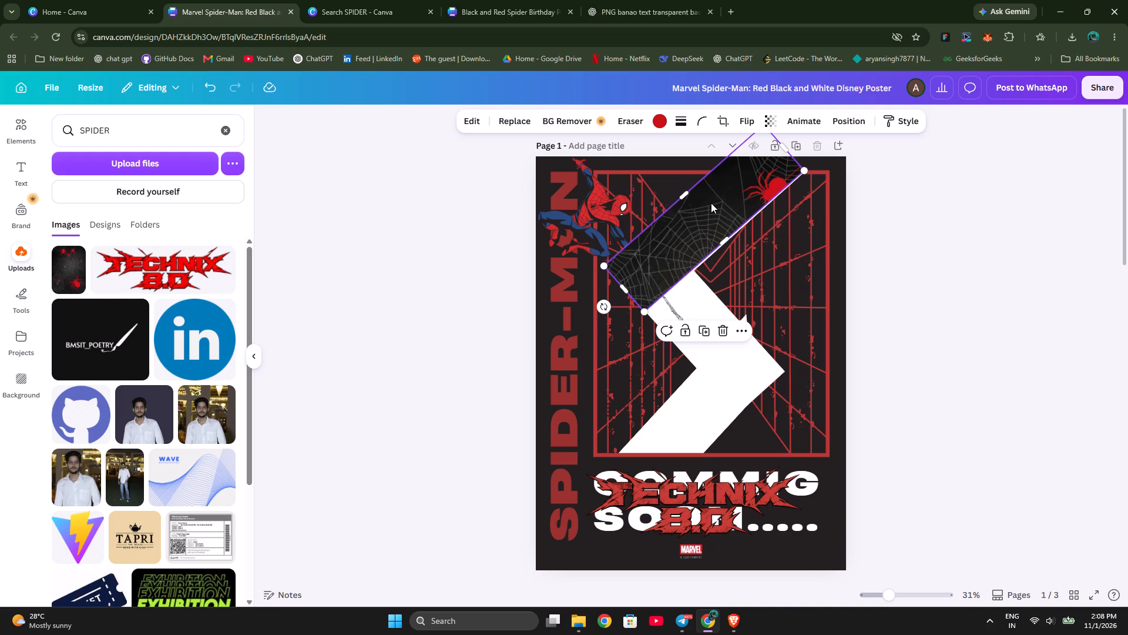
pyautogui.click(724, 232)
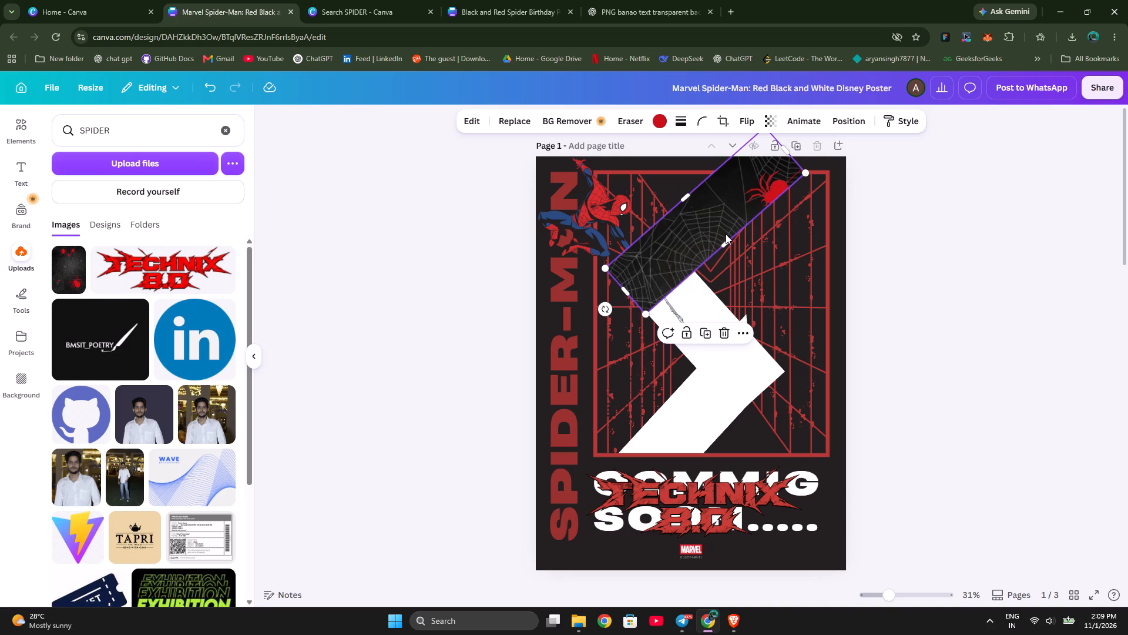
pyautogui.click(705, 332)
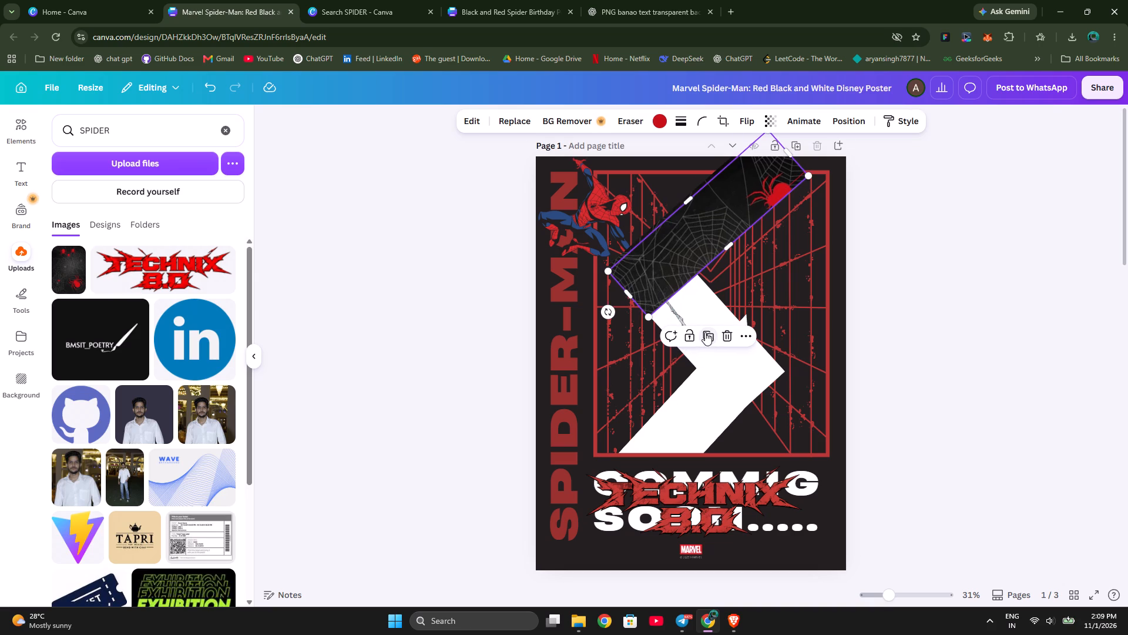
pyautogui.moveTo(689, 234); pyautogui.dragTo(706, 269)
pyautogui.moveTo(706, 269); pyautogui.dragTo(701, 393)
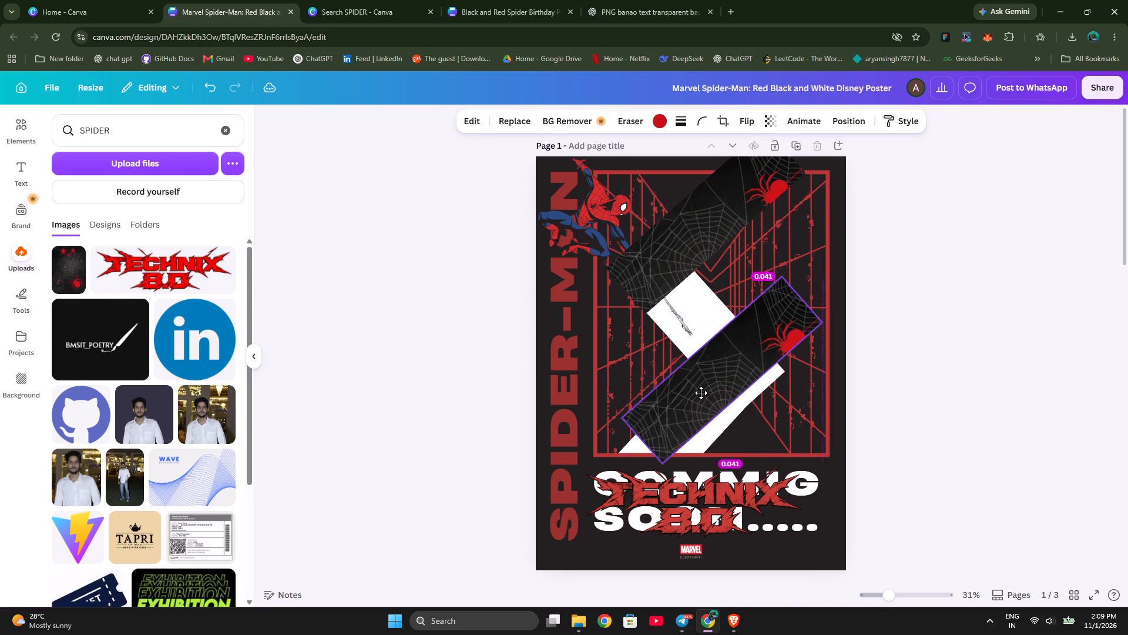
pyautogui.moveTo(701, 393); pyautogui.dragTo(687, 411)
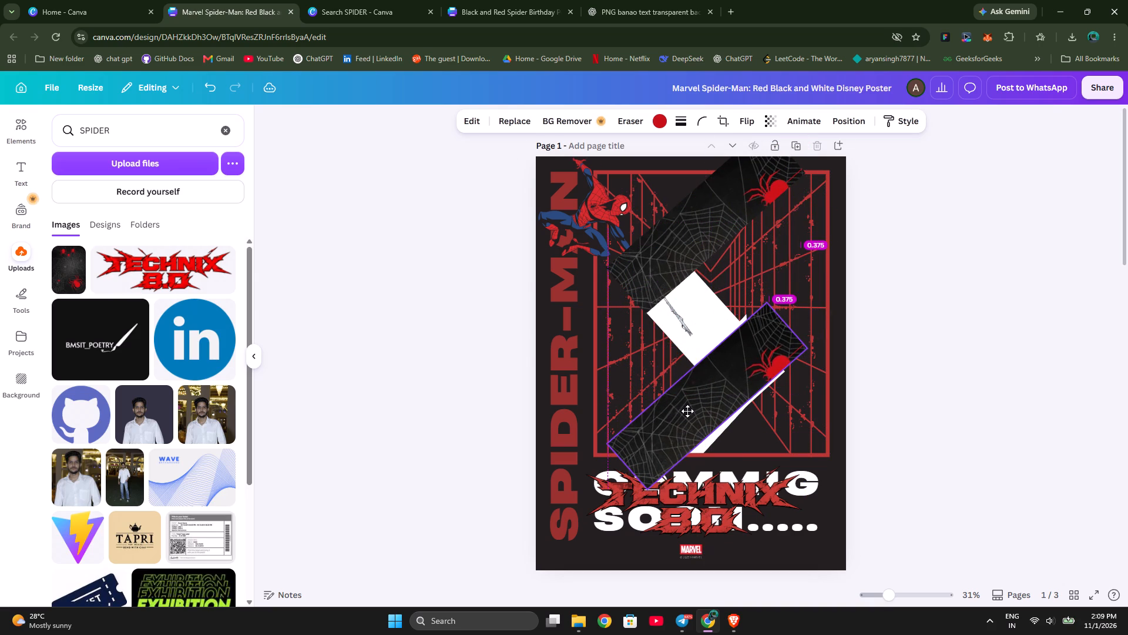
pyautogui.moveTo(687, 411); pyautogui.dragTo(691, 423)
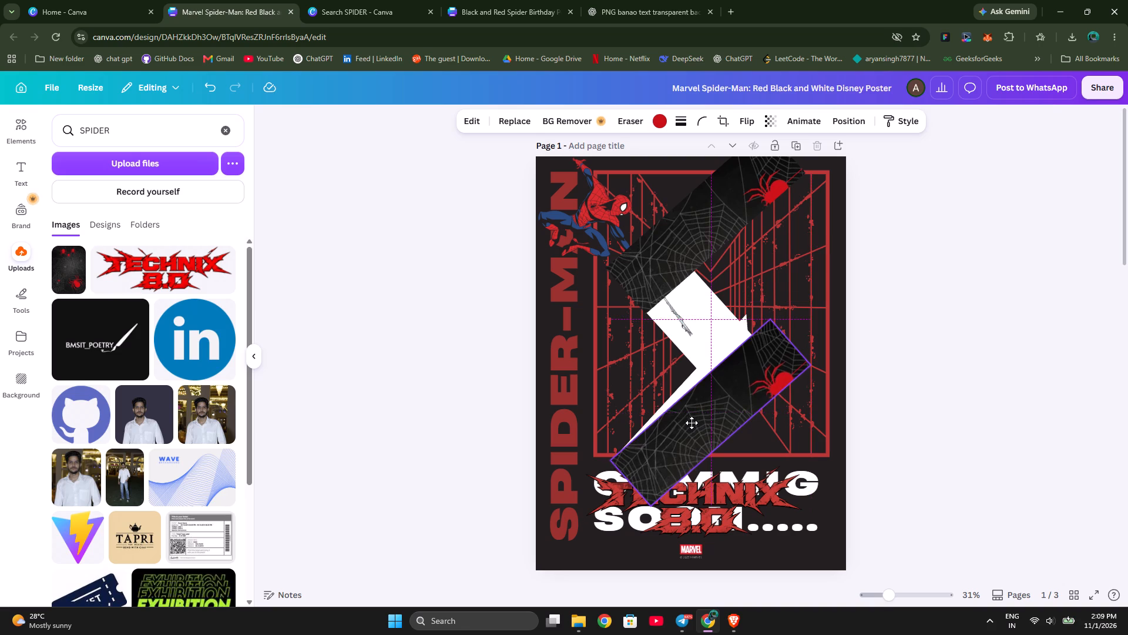
pyautogui.moveTo(691, 423); pyautogui.dragTo(688, 413)
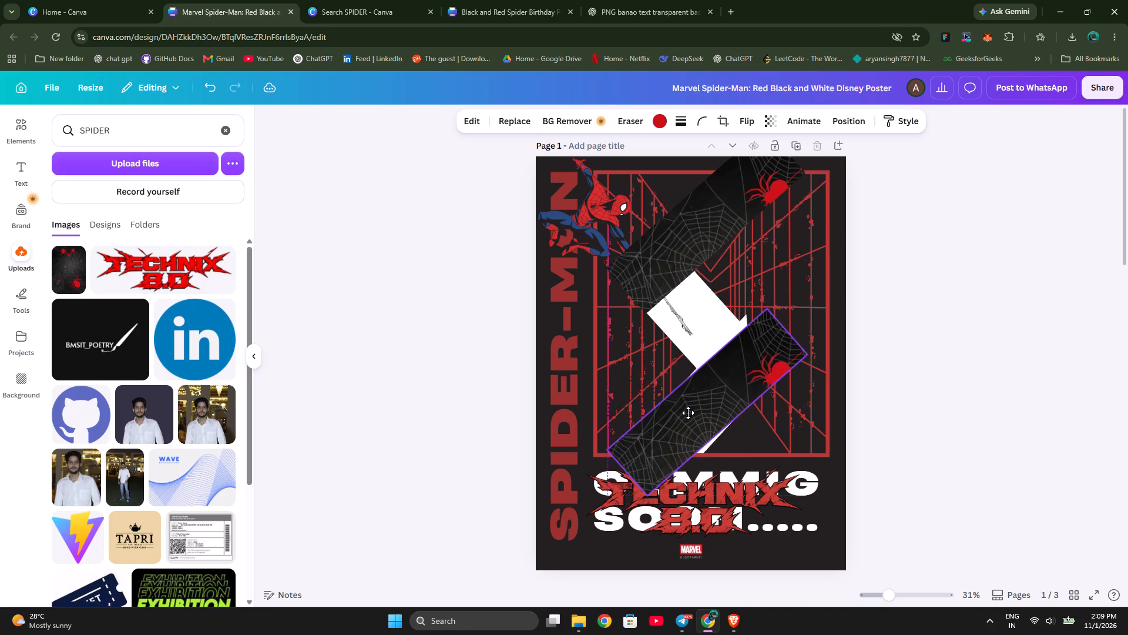
pyautogui.moveTo(688, 413); pyautogui.dragTo(689, 413)
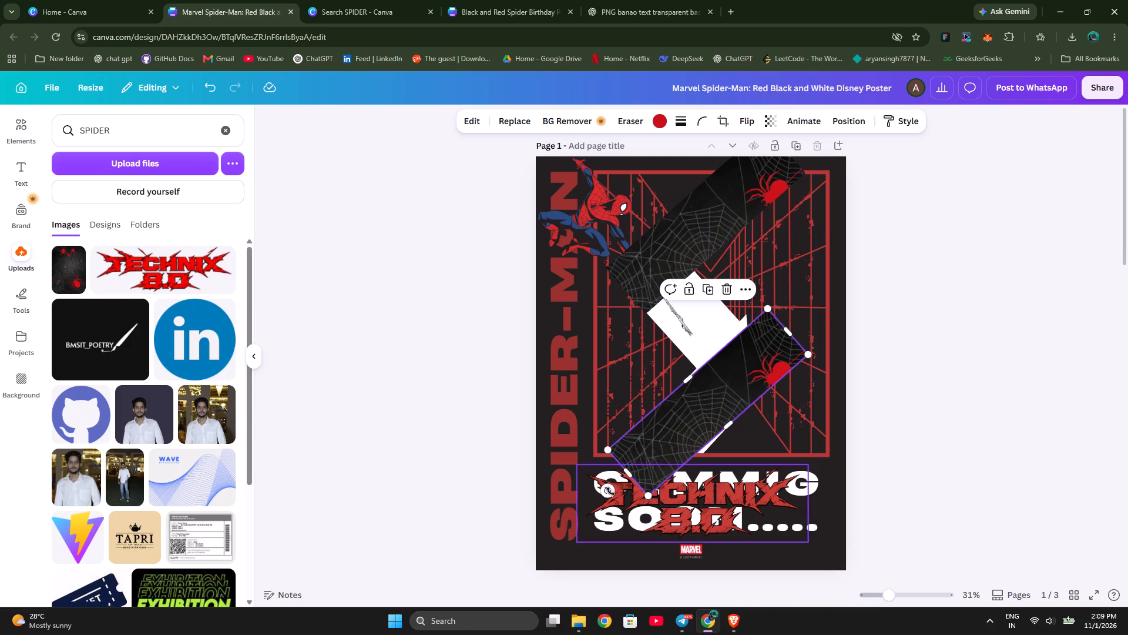
# Rotate the copied spider strip to about 45° to match the slope of the white lower arm.
pyautogui.moveTo(607, 490); pyautogui.dragTo(616, 493)
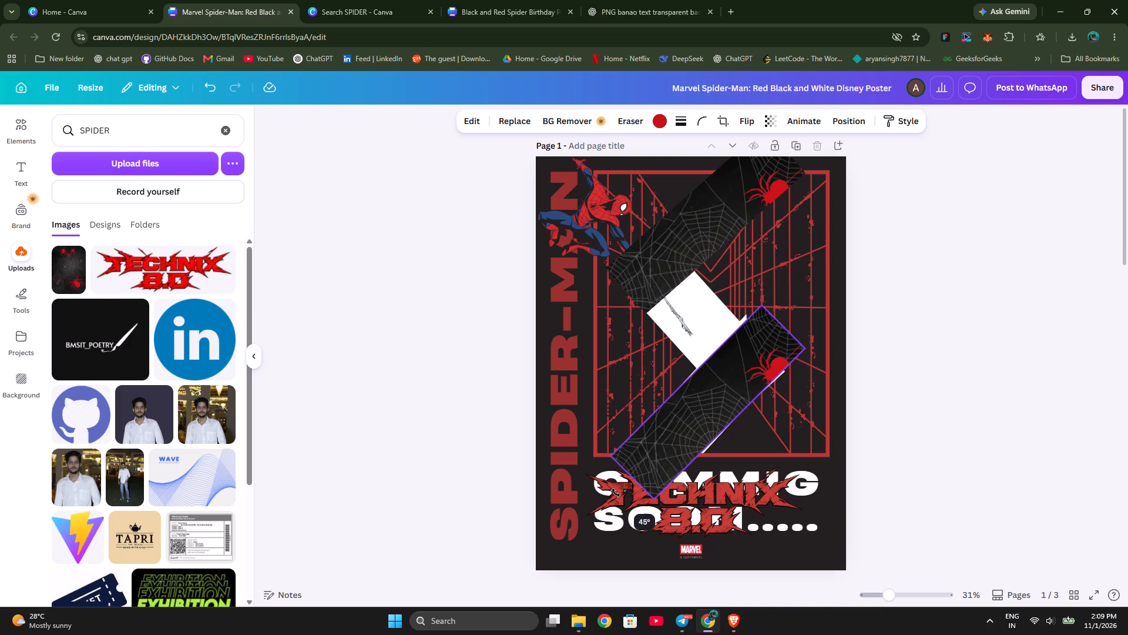
pyautogui.moveTo(616, 493); pyautogui.dragTo(625, 493)
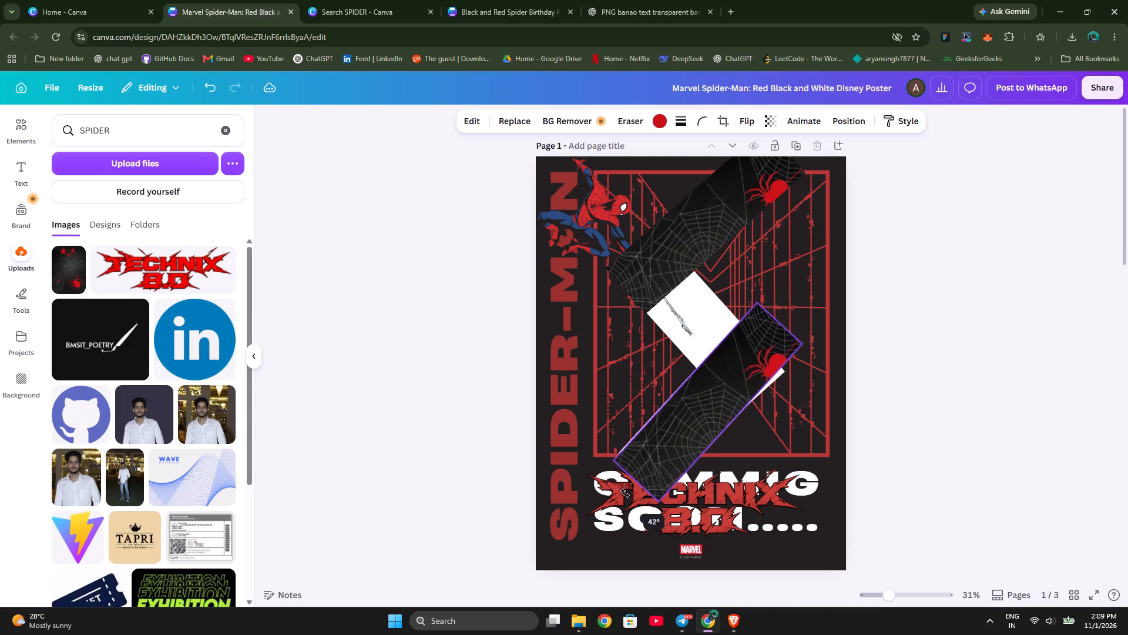
pyautogui.moveTo(625, 493); pyautogui.dragTo(619, 489)
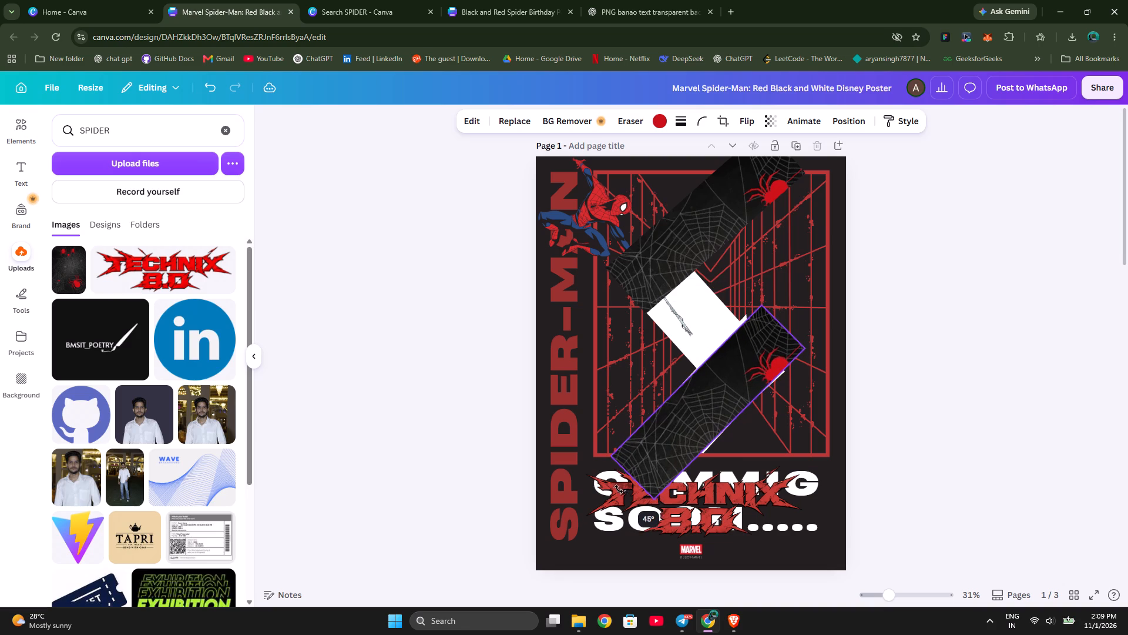
pyautogui.moveTo(619, 489); pyautogui.dragTo(620, 489)
pyautogui.moveTo(620, 489); pyautogui.dragTo(619, 489)
pyautogui.moveTo(619, 489); pyautogui.dragTo(619, 489)
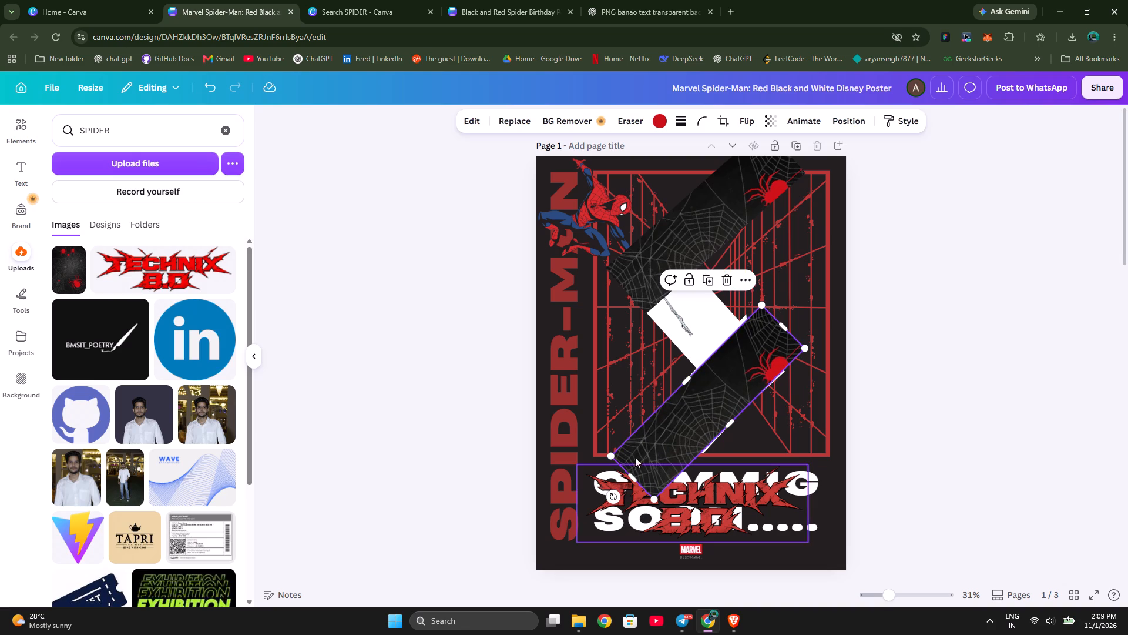
# Slide the copied spider strip along the white lower arm to line its long edges up with the arm's edges.
pyautogui.moveTo(691, 405); pyautogui.dragTo(692, 410)
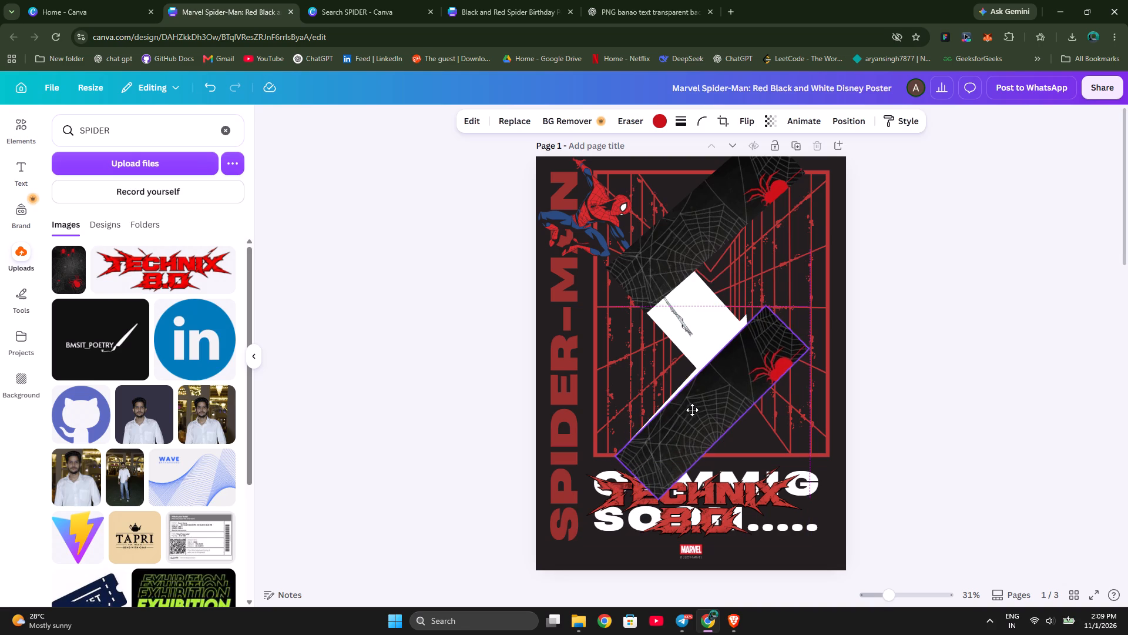
pyautogui.moveTo(692, 410); pyautogui.dragTo(661, 434)
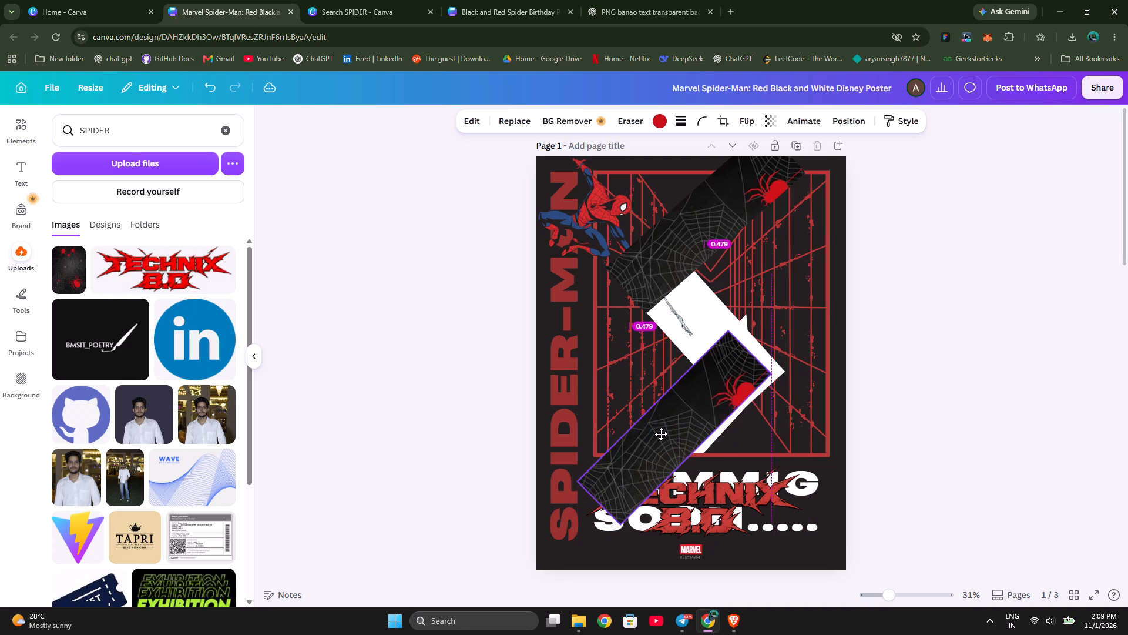
pyautogui.moveTo(661, 434); pyautogui.dragTo(668, 427)
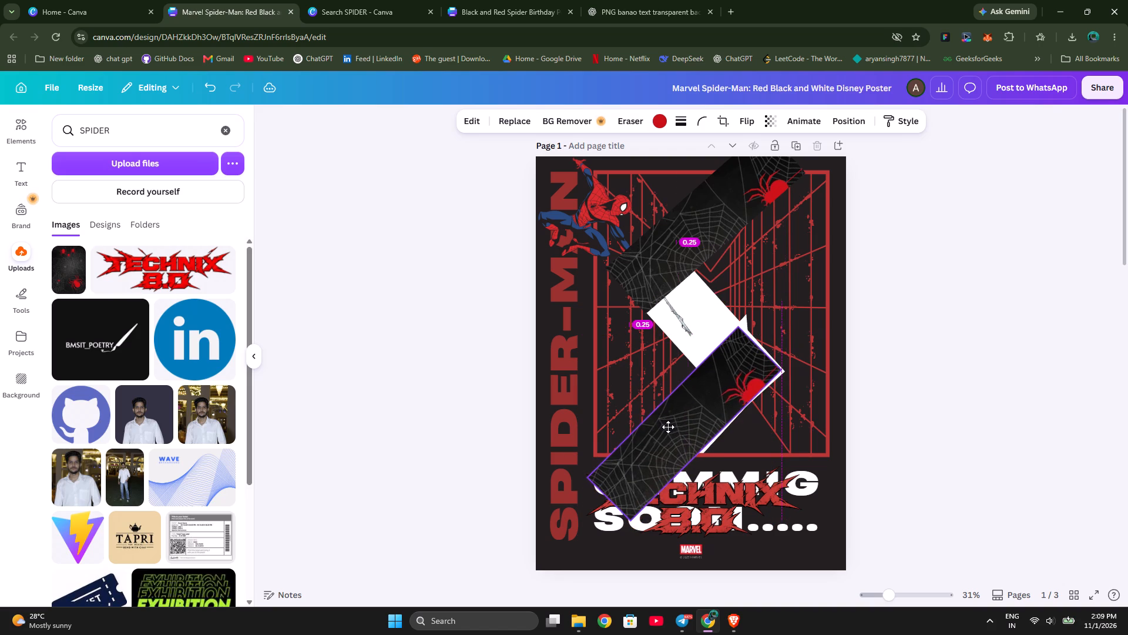
pyautogui.moveTo(668, 427); pyautogui.dragTo(670, 427)
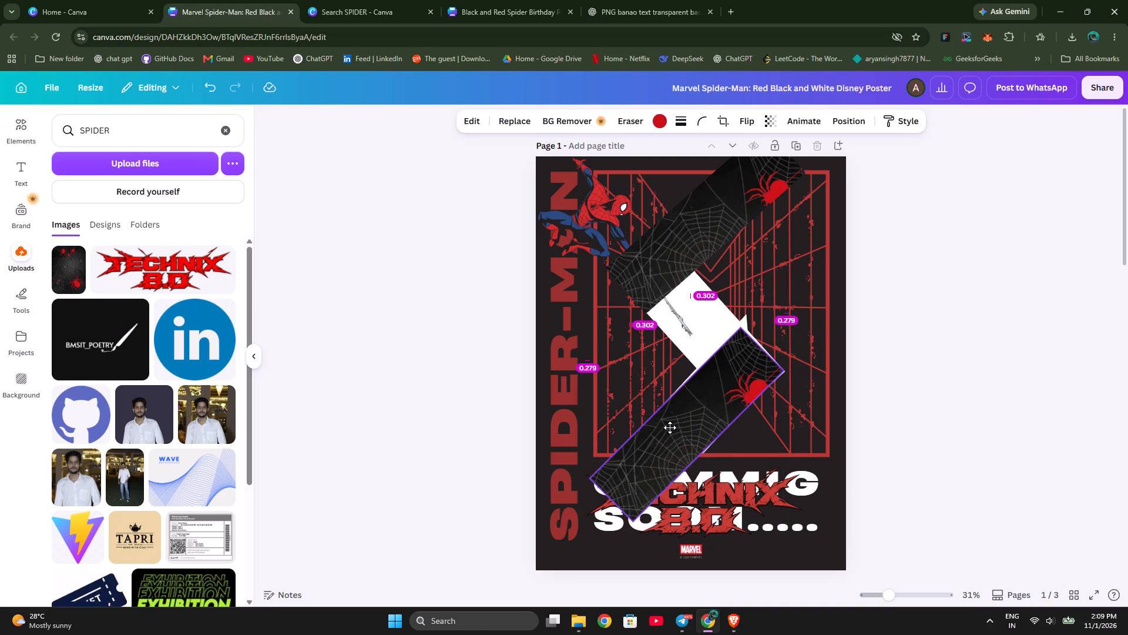
pyautogui.moveTo(670, 427); pyautogui.dragTo(670, 427)
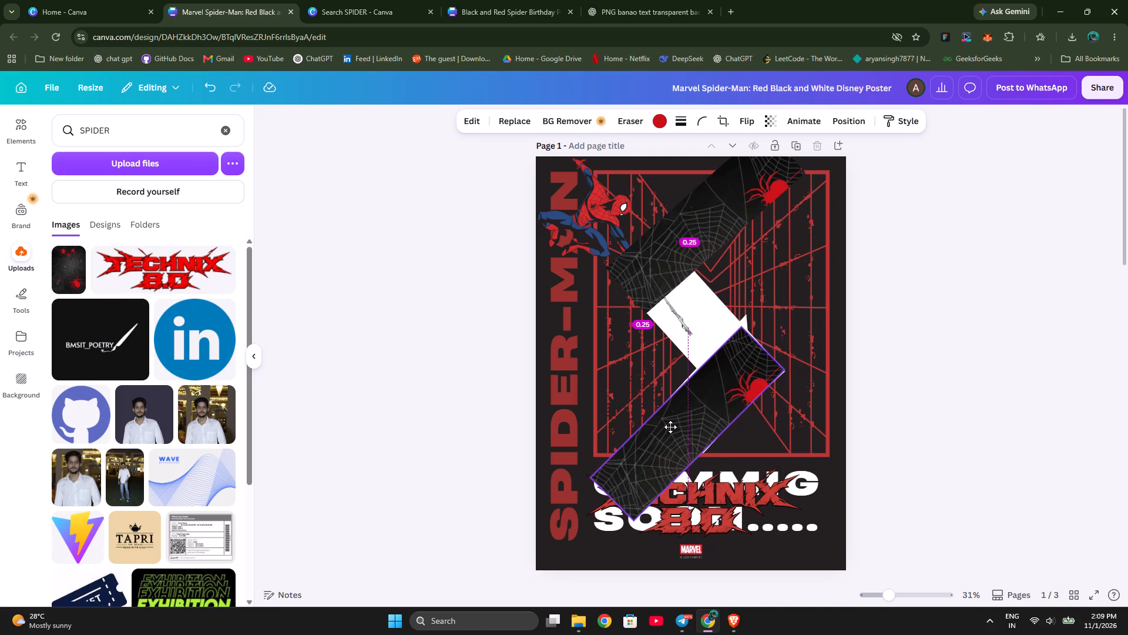
pyautogui.moveTo(670, 427); pyautogui.dragTo(670, 426)
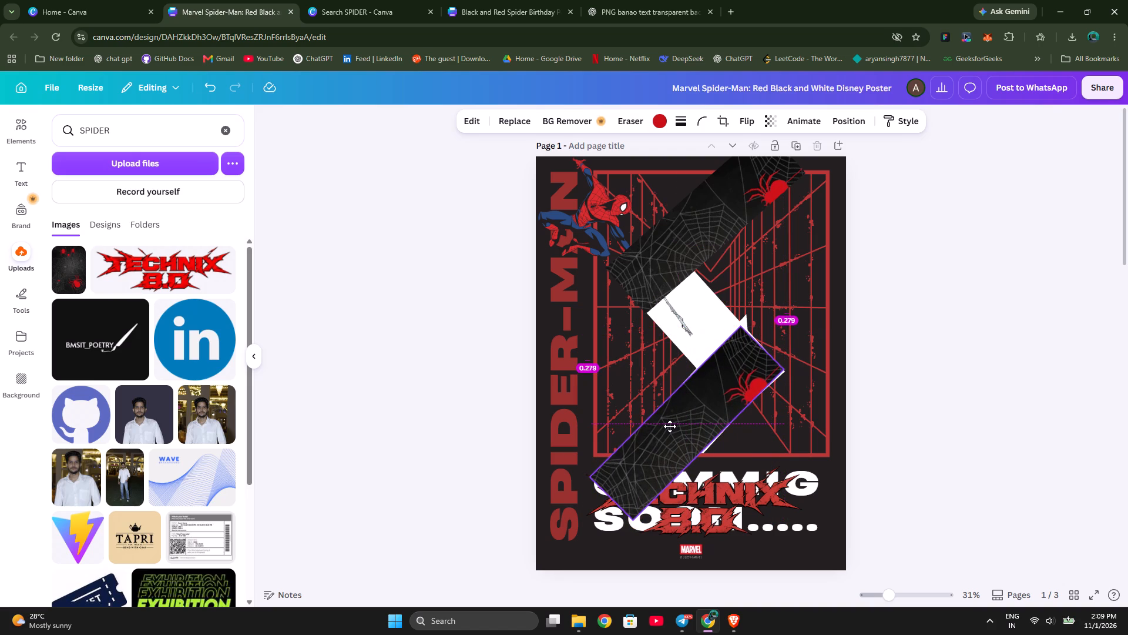
pyautogui.moveTo(670, 426); pyautogui.dragTo(670, 426)
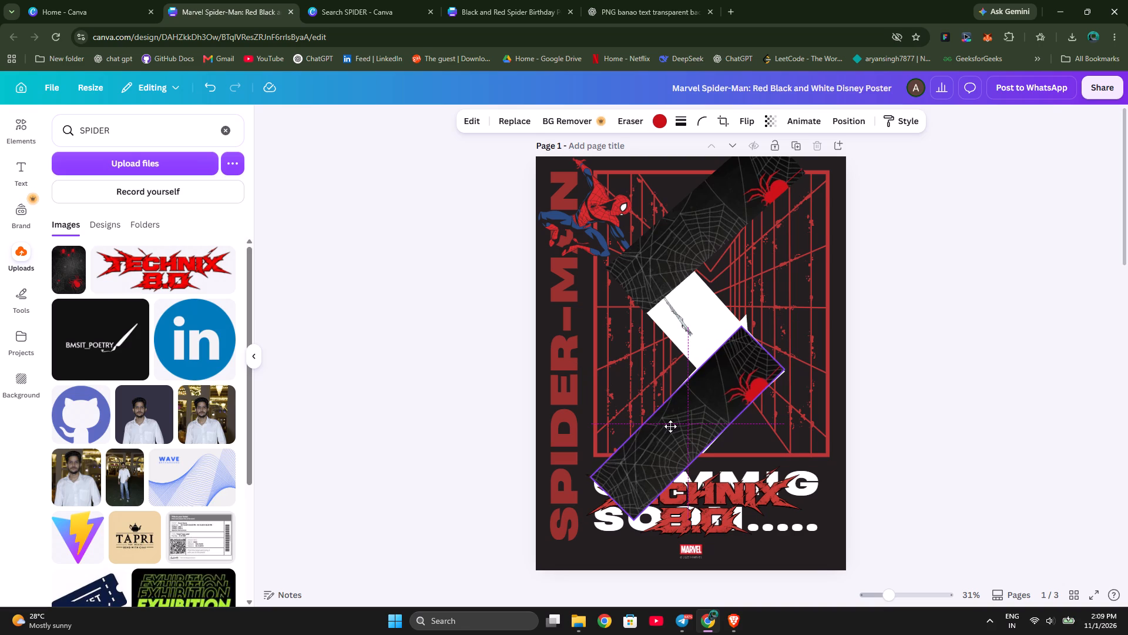
pyautogui.moveTo(670, 426); pyautogui.dragTo(670, 426)
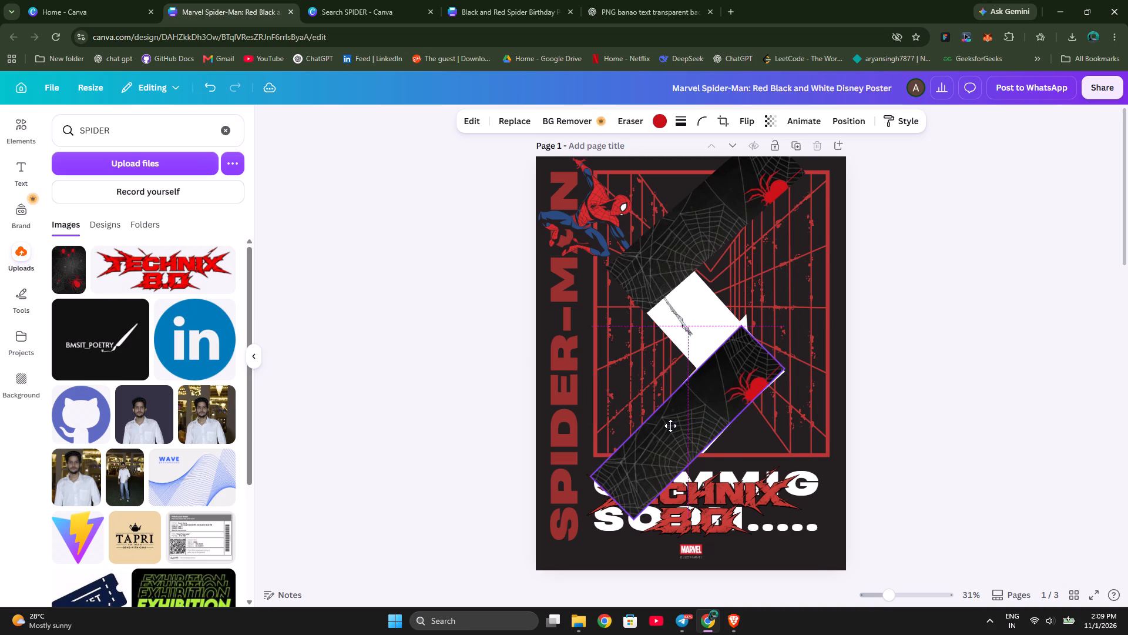
pyautogui.moveTo(670, 426); pyautogui.dragTo(670, 425)
pyautogui.moveTo(670, 425); pyautogui.dragTo(710, 386)
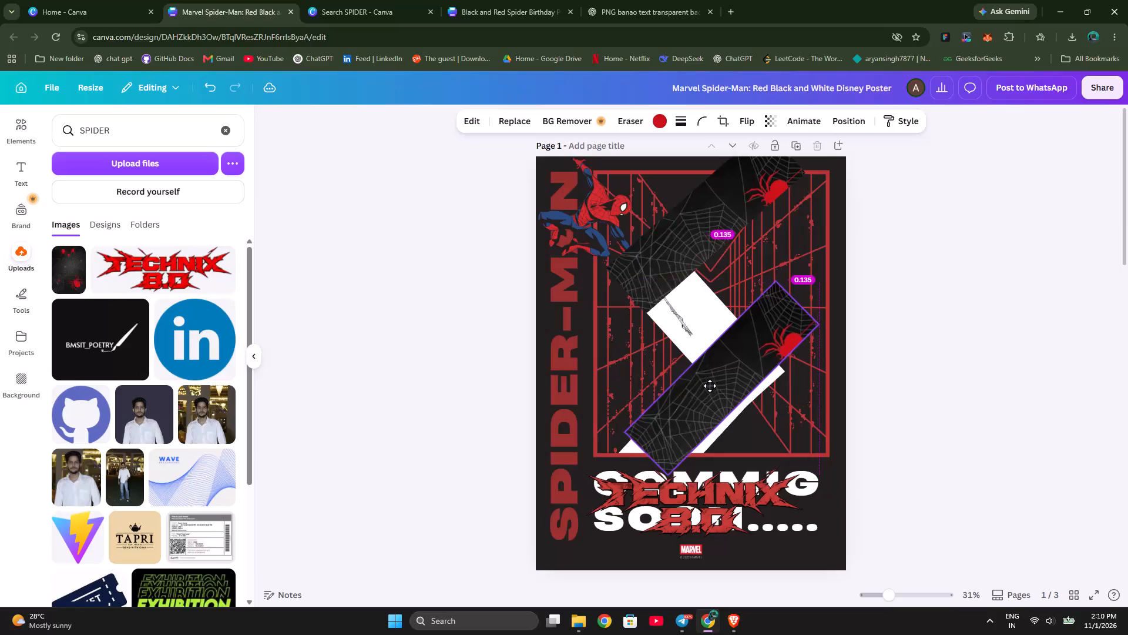
pyautogui.moveTo(710, 386); pyautogui.dragTo(687, 413)
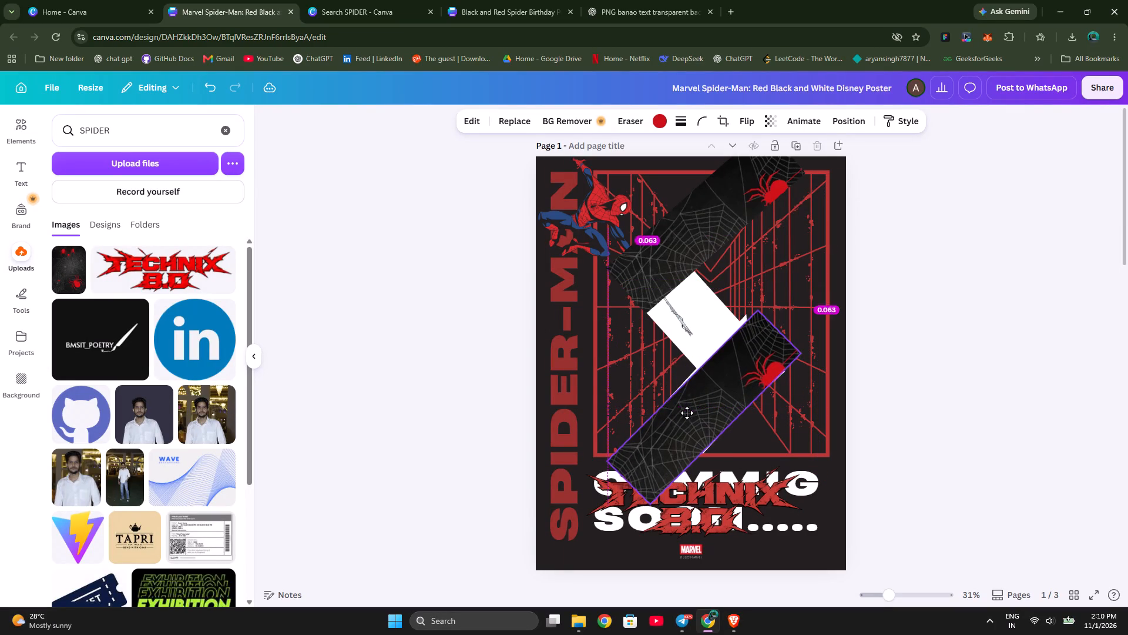
pyautogui.moveTo(687, 413); pyautogui.dragTo(684, 413)
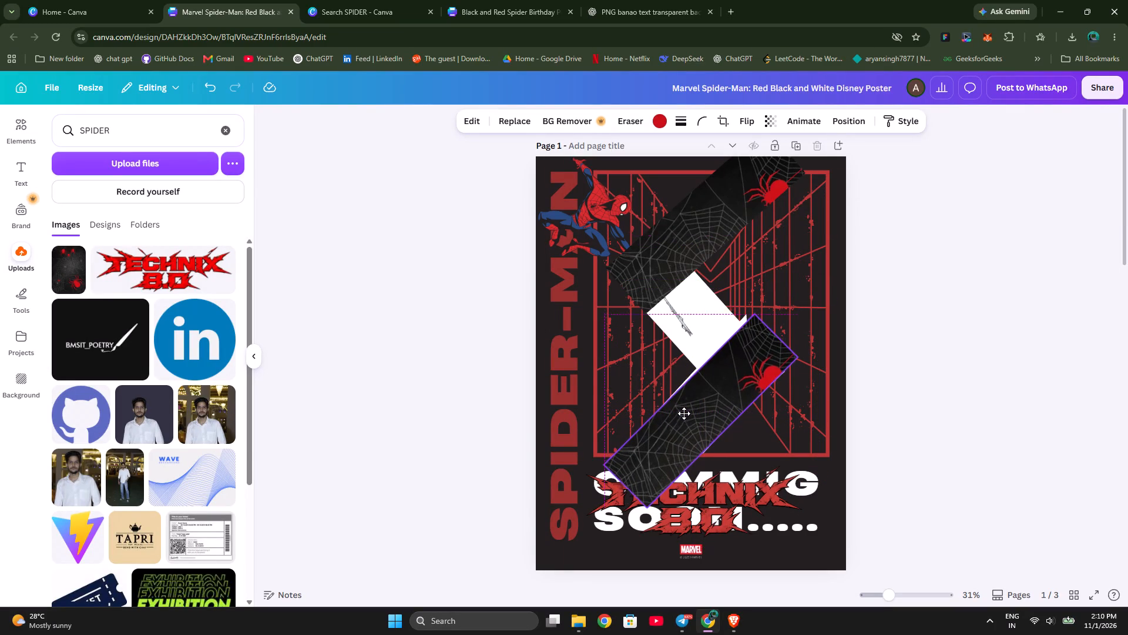
pyautogui.moveTo(684, 413); pyautogui.dragTo(685, 413)
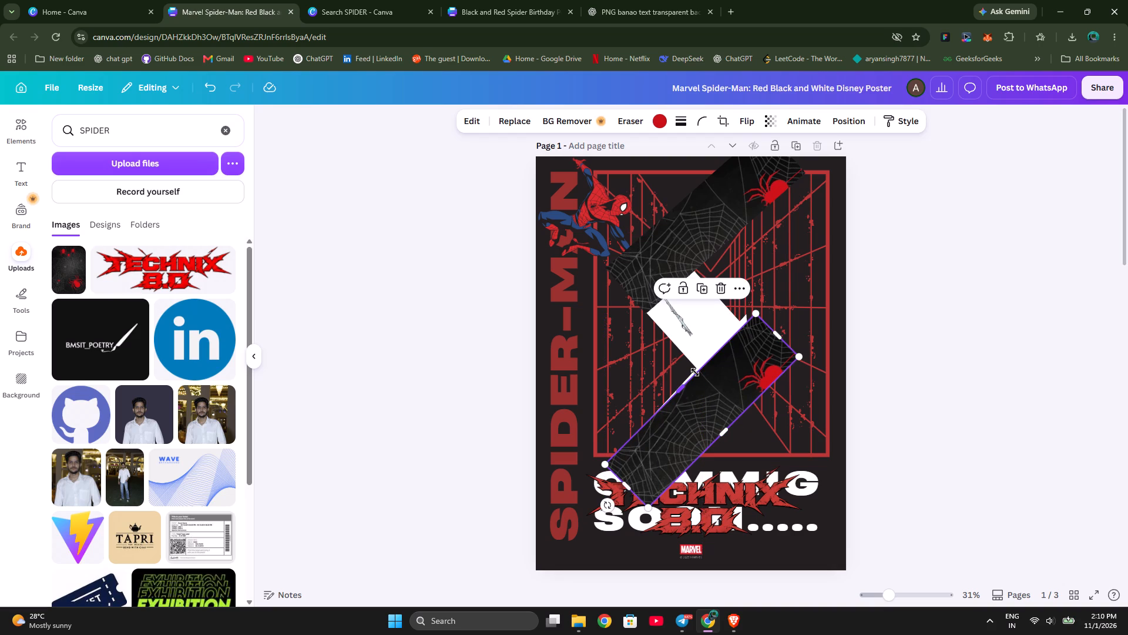
# Widen the copied spider strip slightly along its upper long edge to cover the white gap.
pyautogui.click(695, 372)
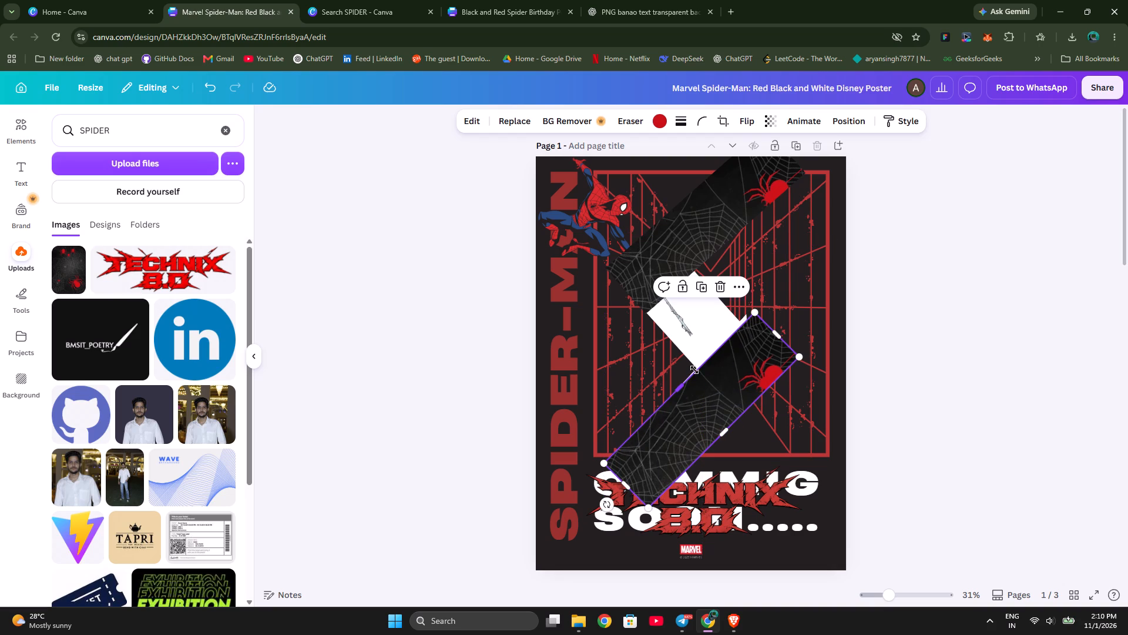
# Shift the lower spider strip down along the white lower arm so its long edge covers the arm's exposed lower edge.
pyautogui.moveTo(725, 378); pyautogui.dragTo(720, 382)
pyautogui.moveTo(720, 382); pyautogui.dragTo(709, 388)
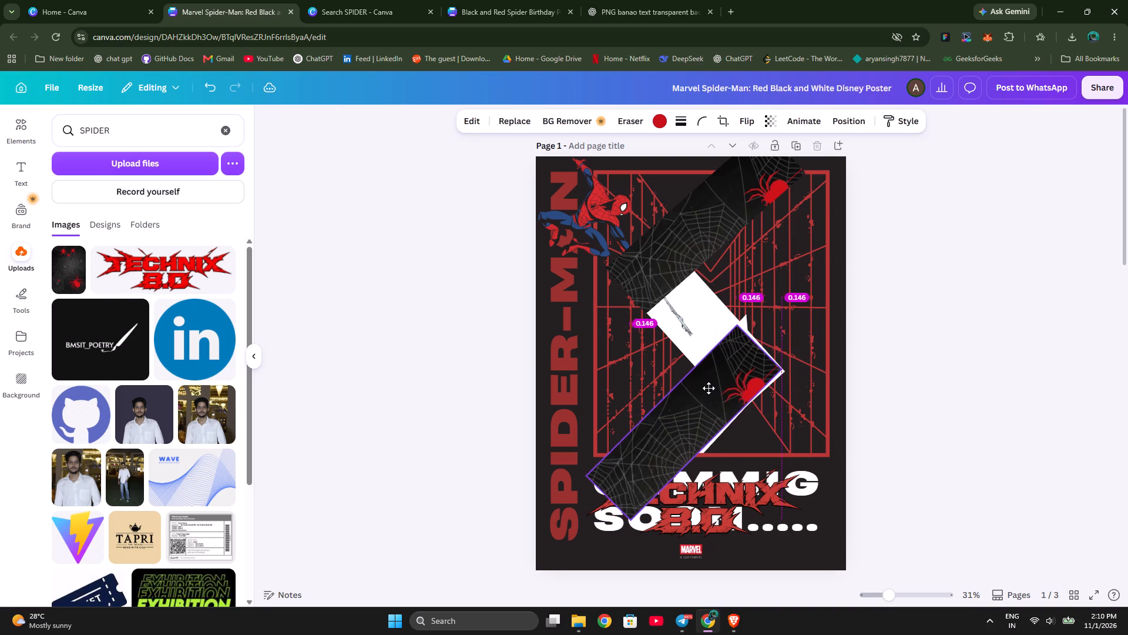
pyautogui.moveTo(709, 388); pyautogui.dragTo(710, 389)
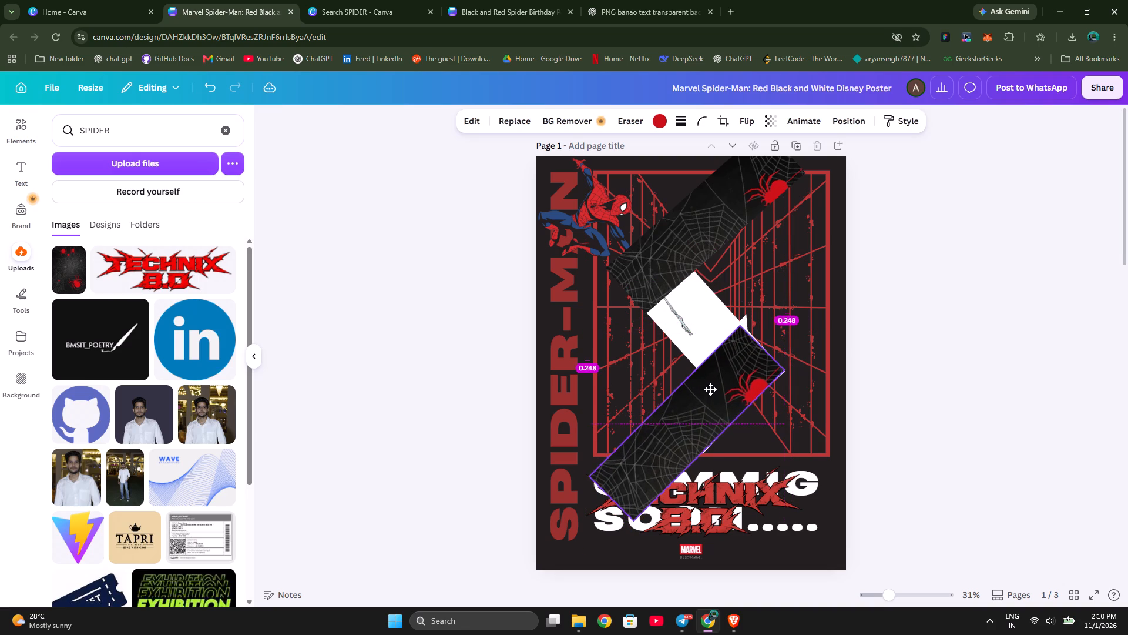
pyautogui.moveTo(710, 389); pyautogui.dragTo(711, 390)
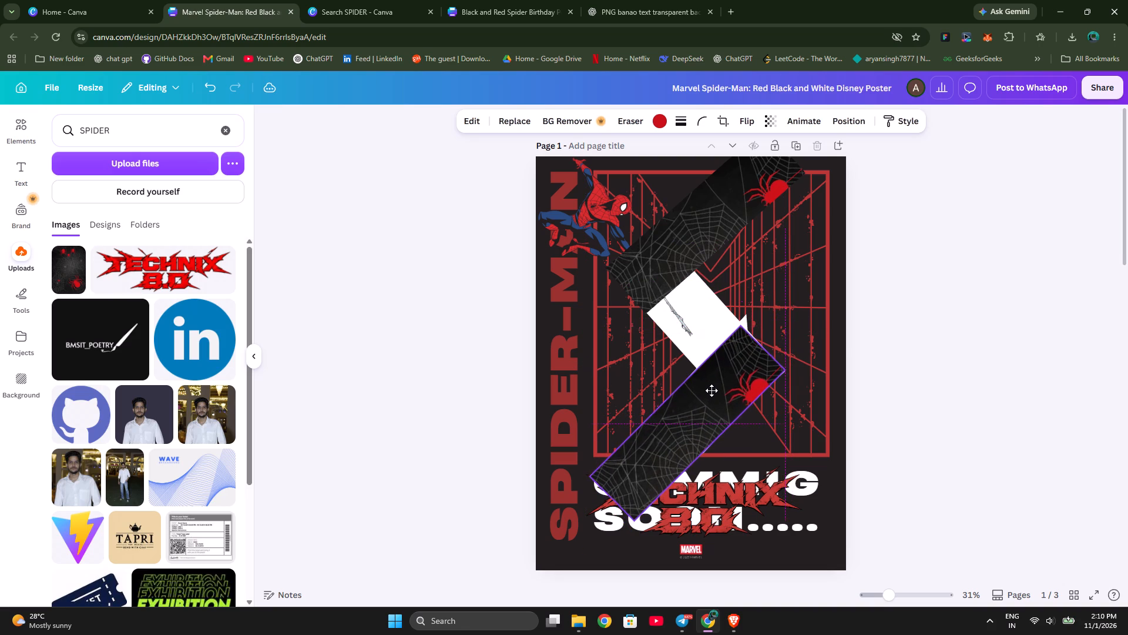
pyautogui.moveTo(711, 390); pyautogui.dragTo(711, 389)
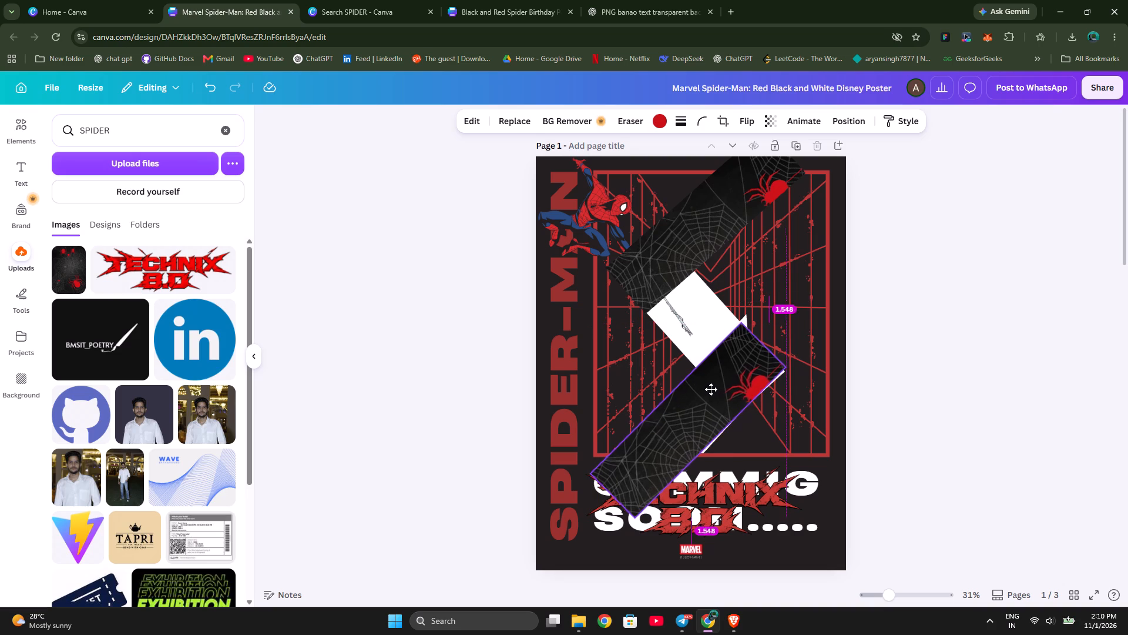
pyautogui.moveTo(711, 389); pyautogui.dragTo(710, 392)
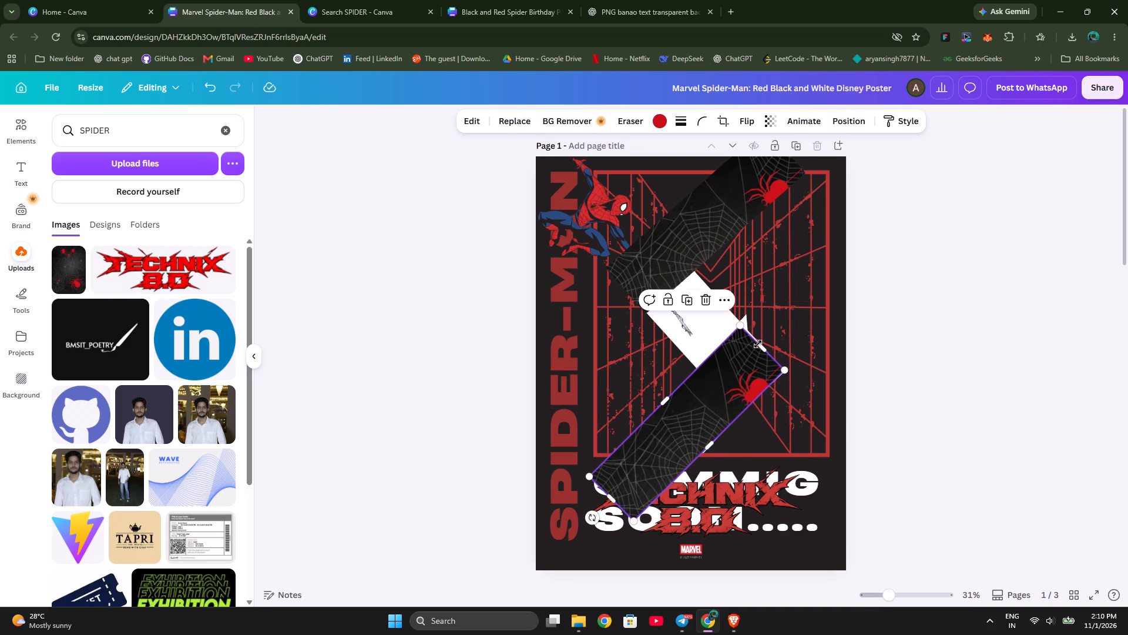
pyautogui.click(781, 320)
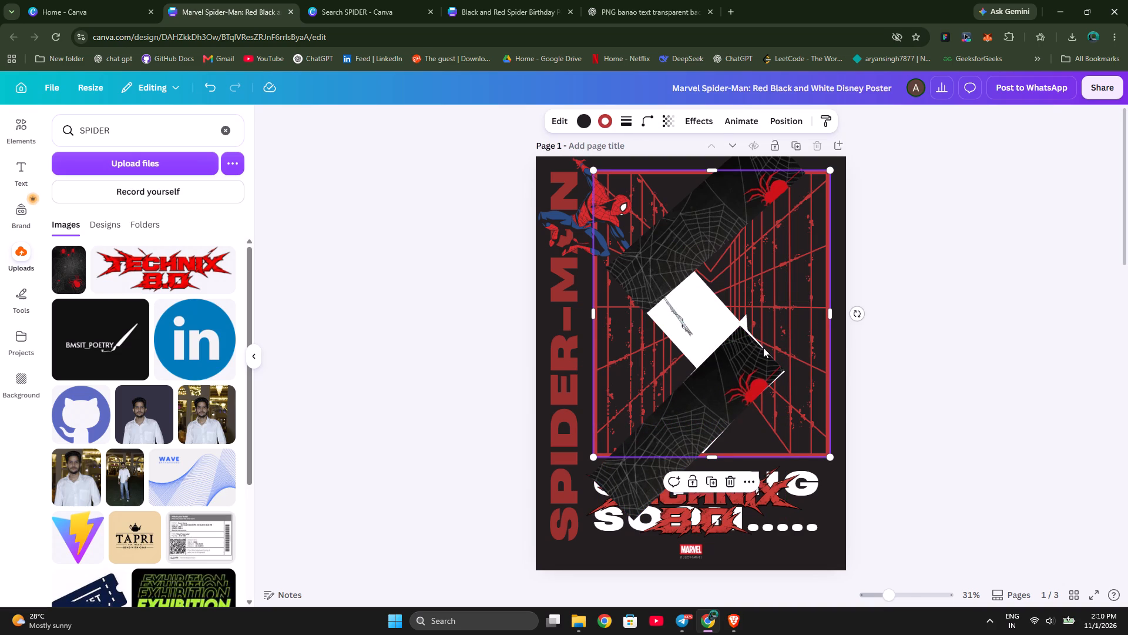
pyautogui.click(681, 430)
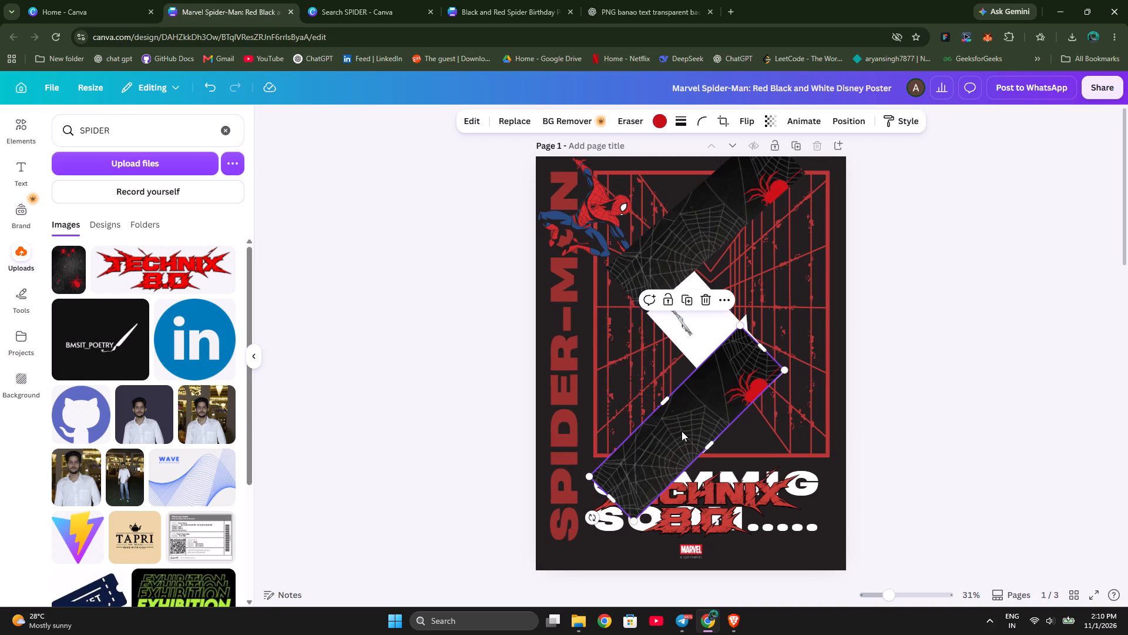
pyautogui.click(1073, 288)
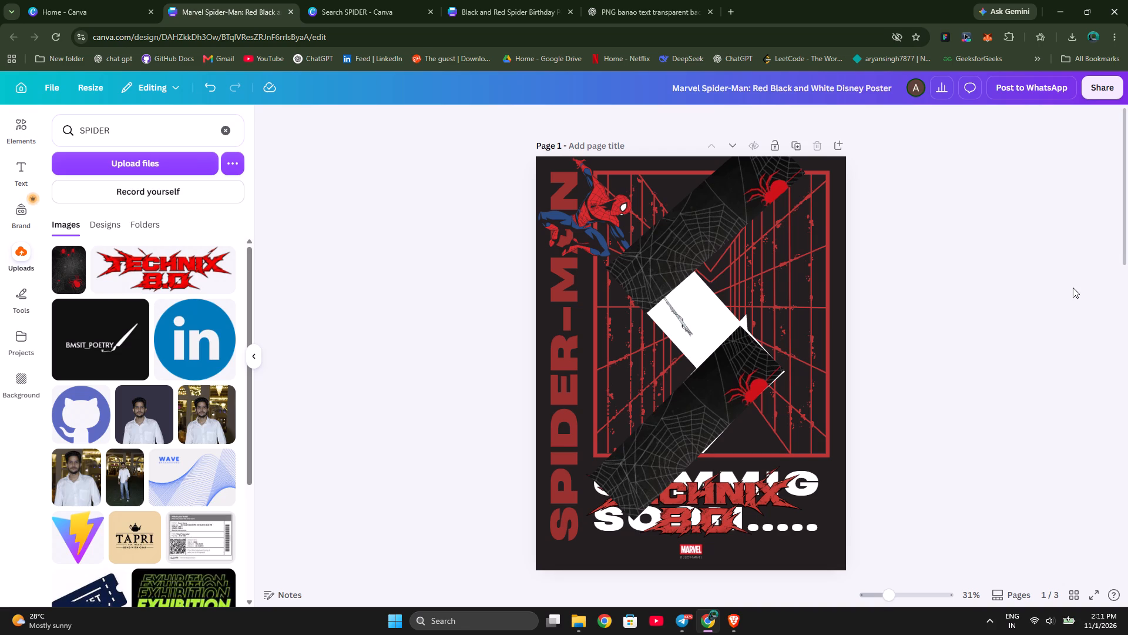
# Resize the lower spider strip proportionally from its upper end to about 3.7 by 12.7 in.
pyautogui.click(741, 360)
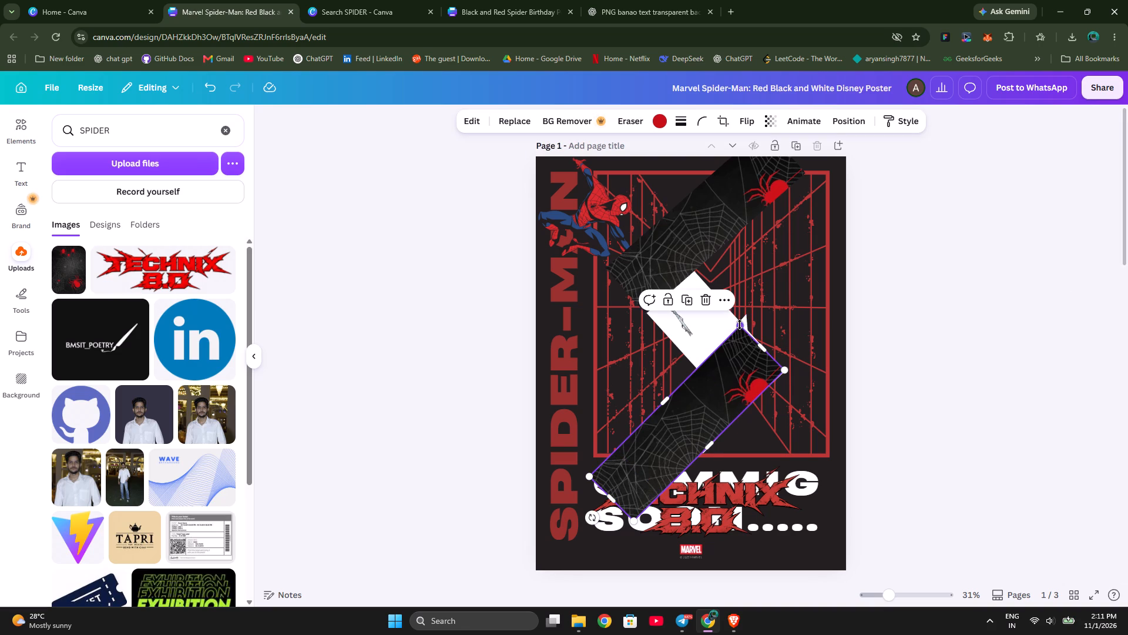
pyautogui.moveTo(741, 326); pyautogui.dragTo(737, 383)
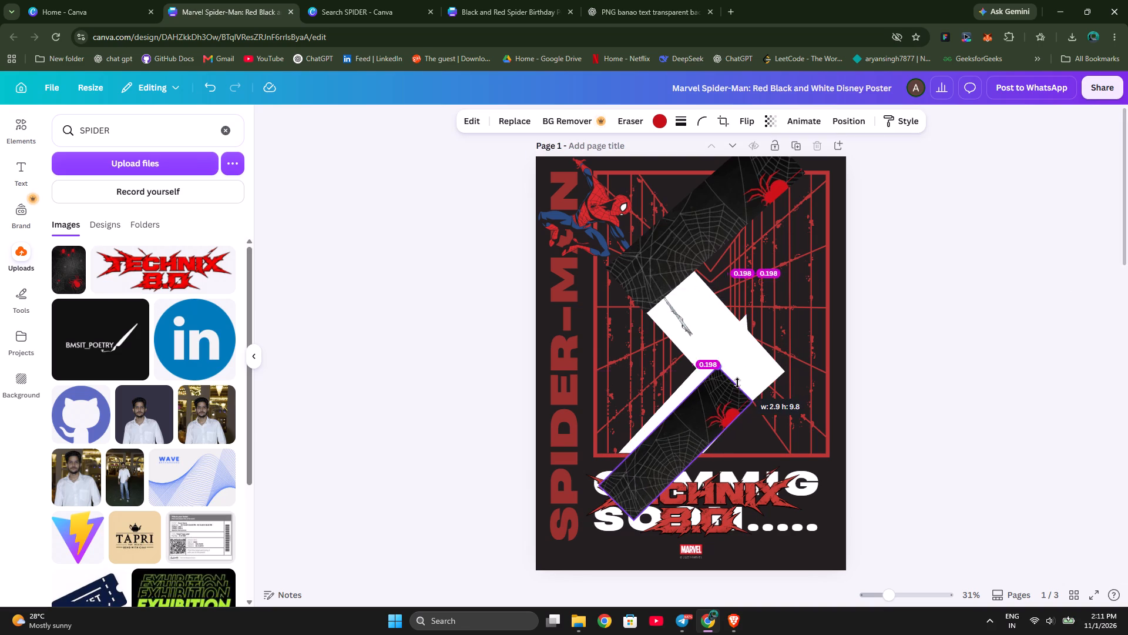
pyautogui.moveTo(737, 383); pyautogui.dragTo(756, 339)
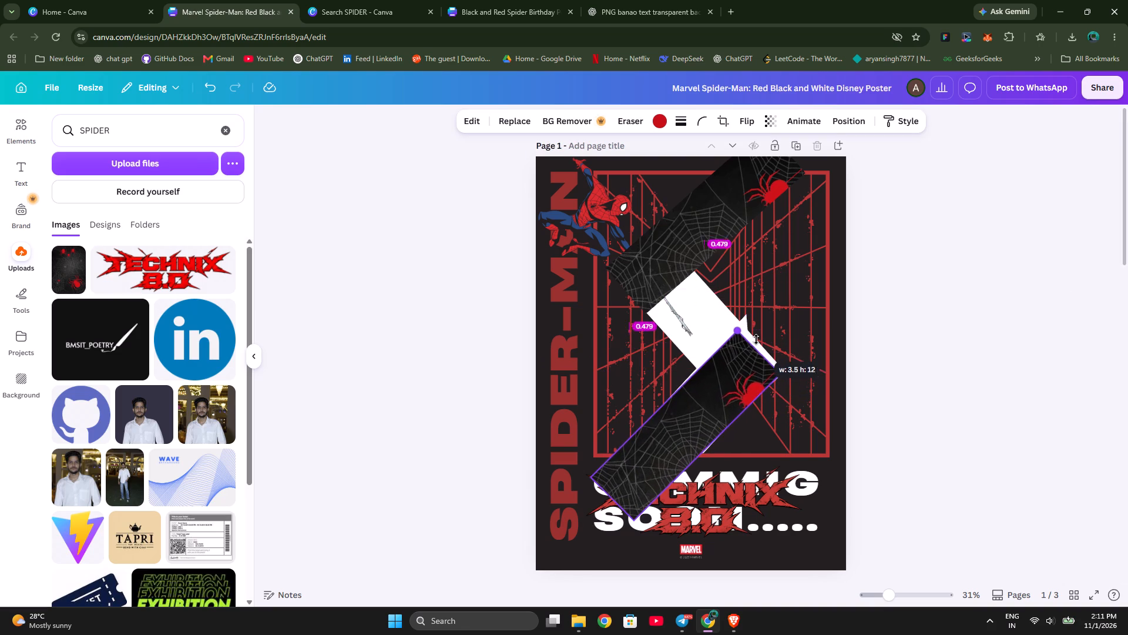
pyautogui.moveTo(756, 339); pyautogui.dragTo(760, 330)
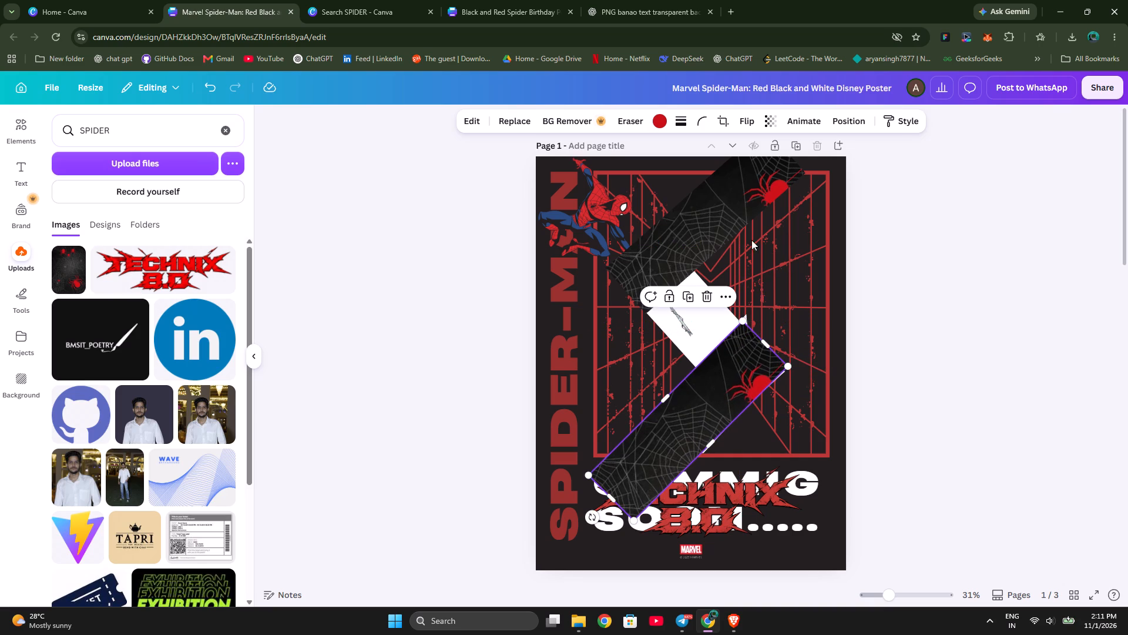
# Lower the lower spider strip's transparency value to about 35 so the white arm beneath shows through.
pyautogui.click(766, 115)
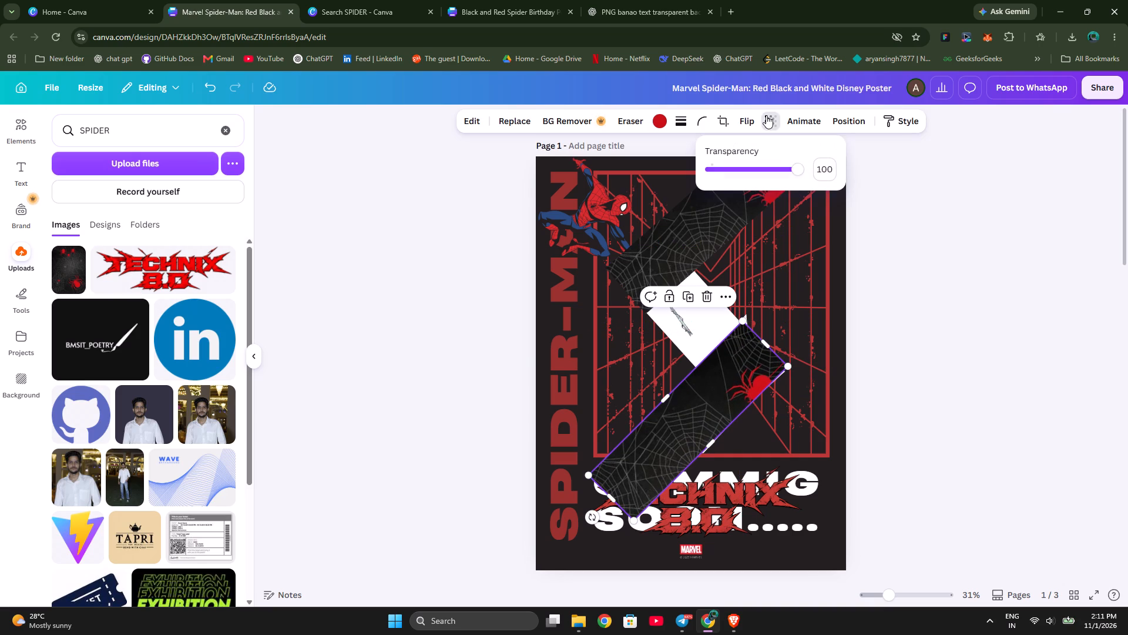
pyautogui.moveTo(797, 173); pyautogui.dragTo(736, 186)
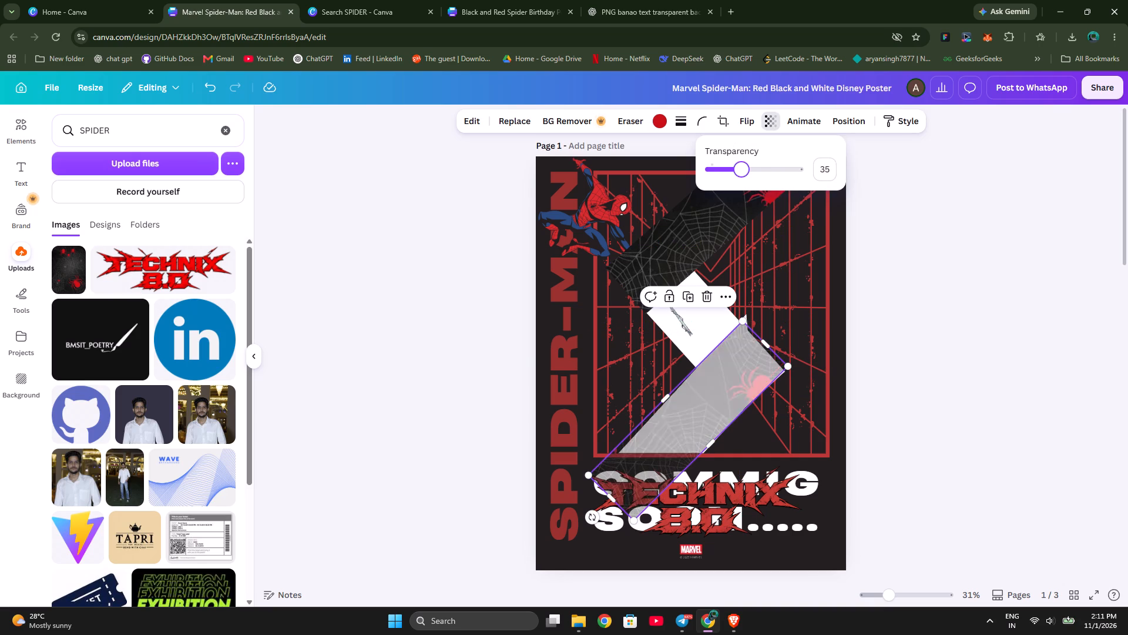
pyautogui.moveTo(736, 186); pyautogui.dragTo(751, 185)
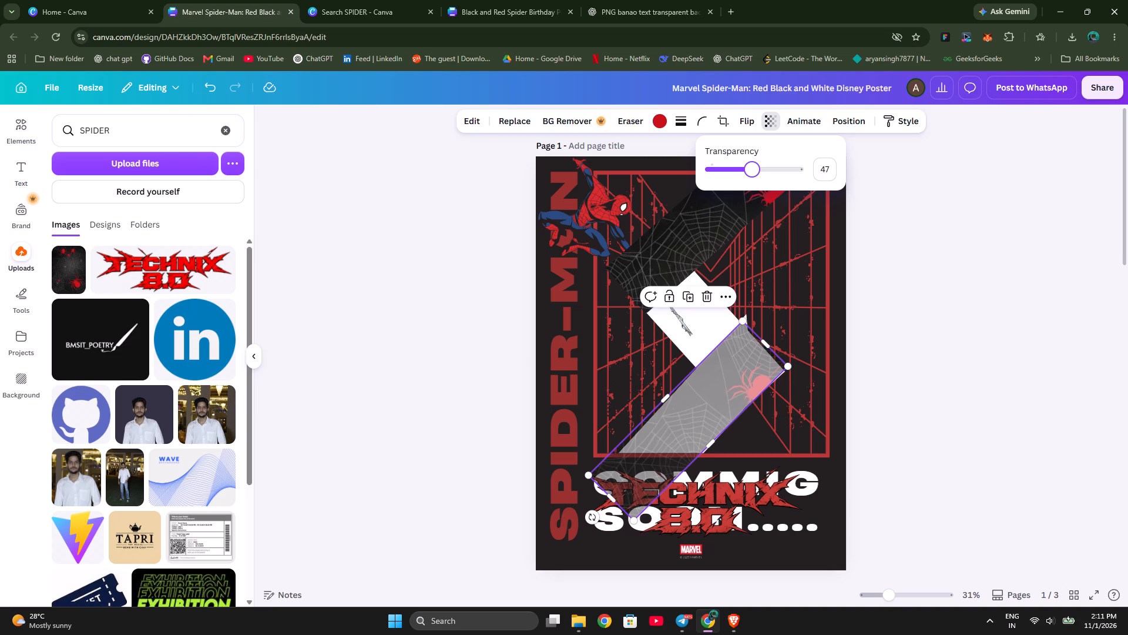
pyautogui.moveTo(751, 185); pyautogui.dragTo(742, 182)
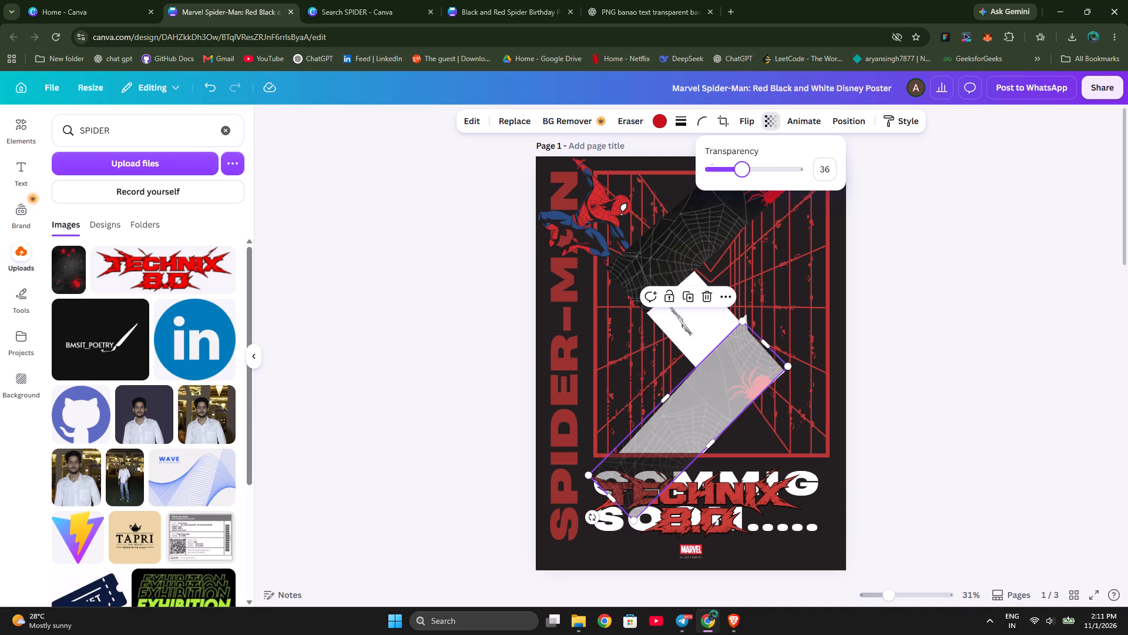
pyautogui.moveTo(742, 182); pyautogui.dragTo(740, 181)
pyautogui.moveTo(740, 181); pyautogui.dragTo(741, 181)
pyautogui.click(907, 344)
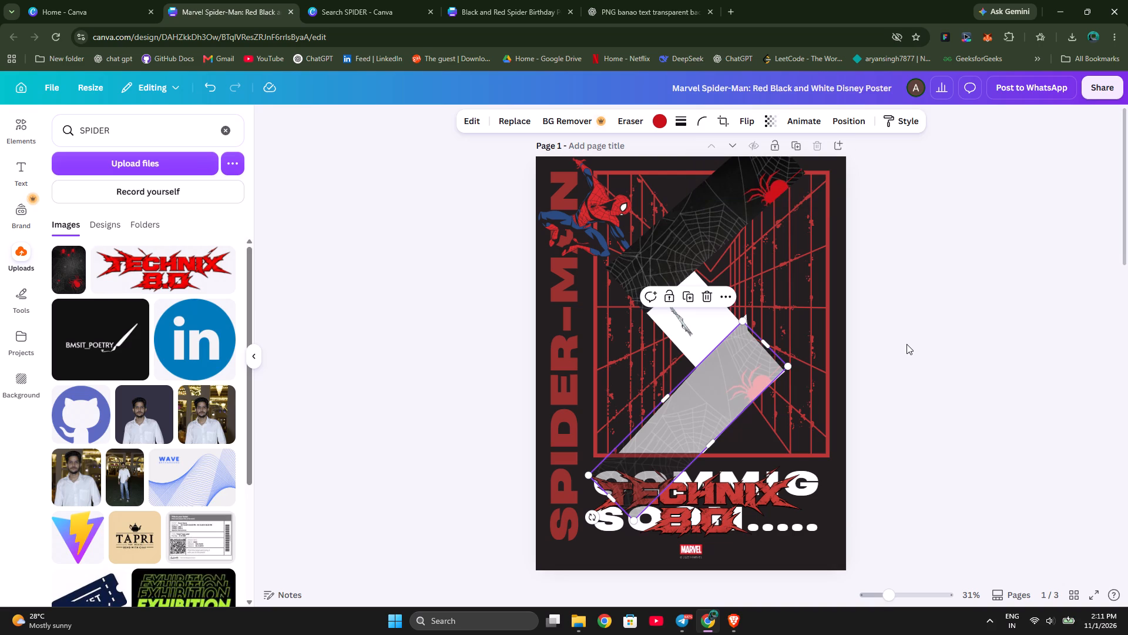
pyautogui.click(951, 307)
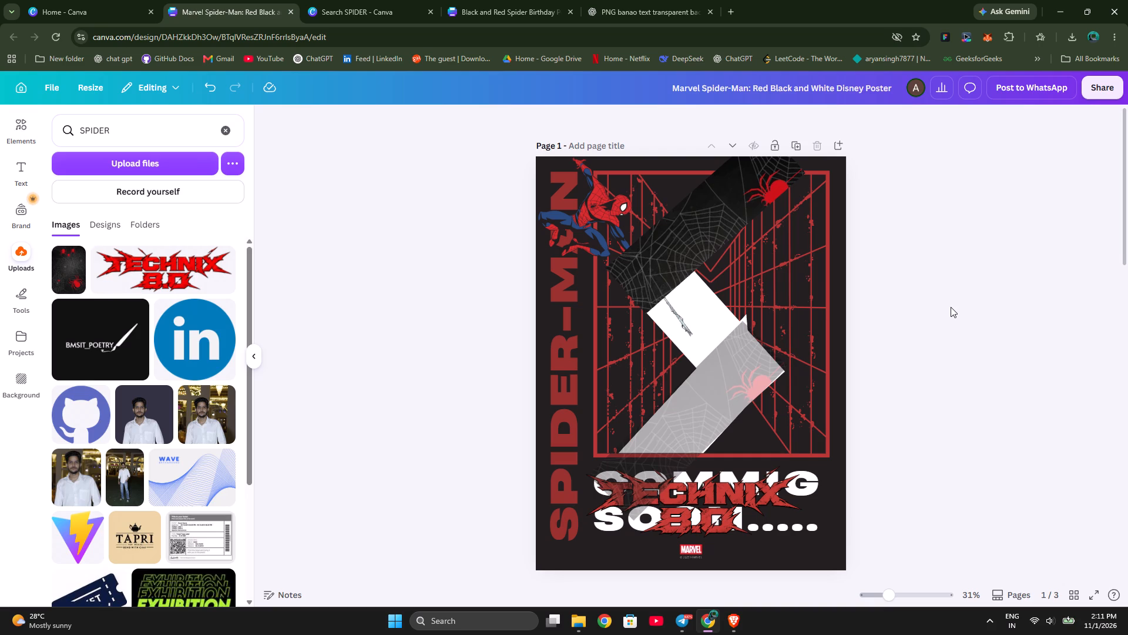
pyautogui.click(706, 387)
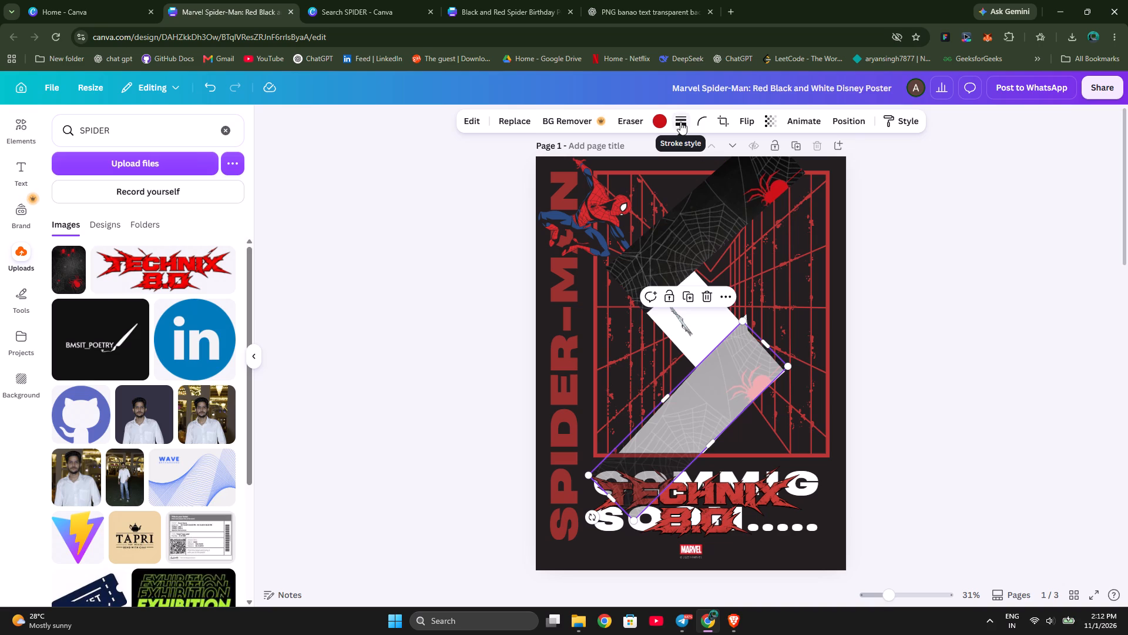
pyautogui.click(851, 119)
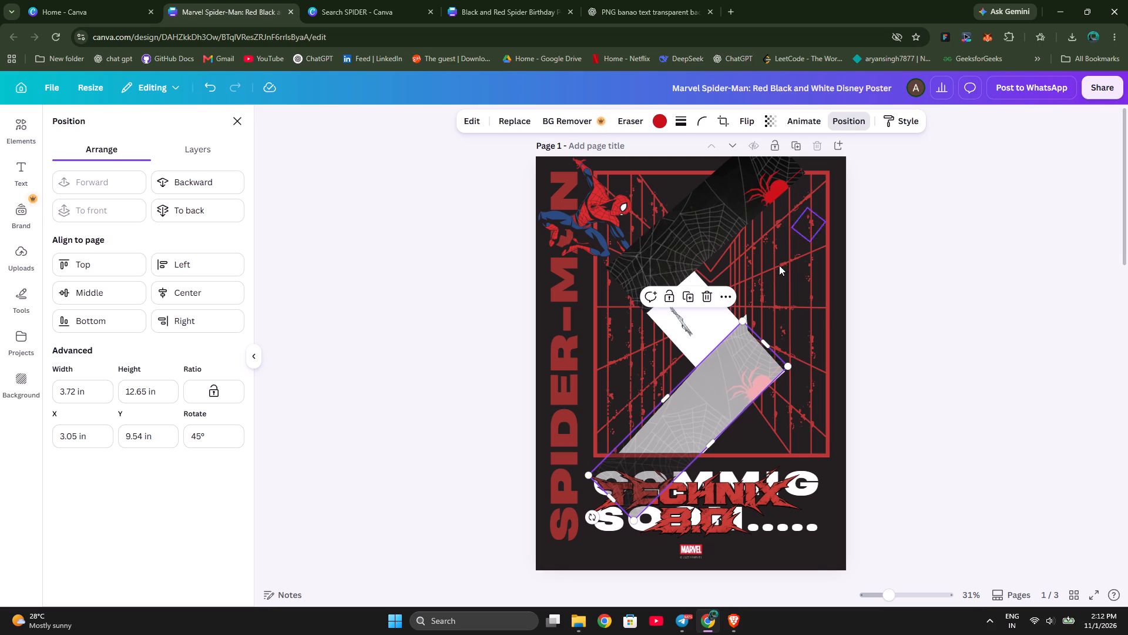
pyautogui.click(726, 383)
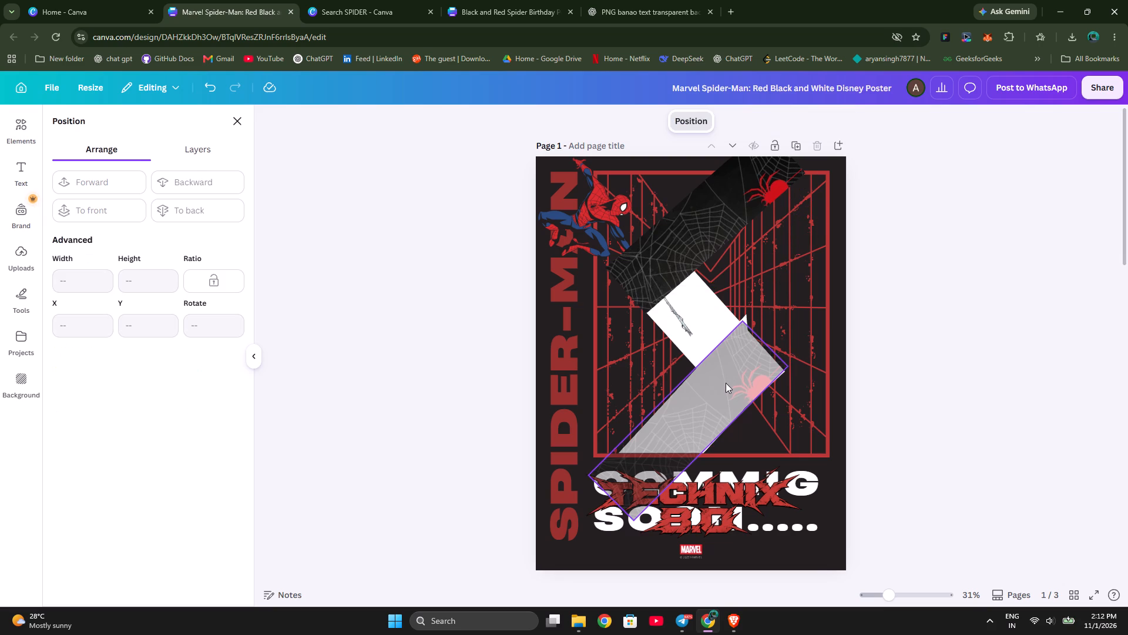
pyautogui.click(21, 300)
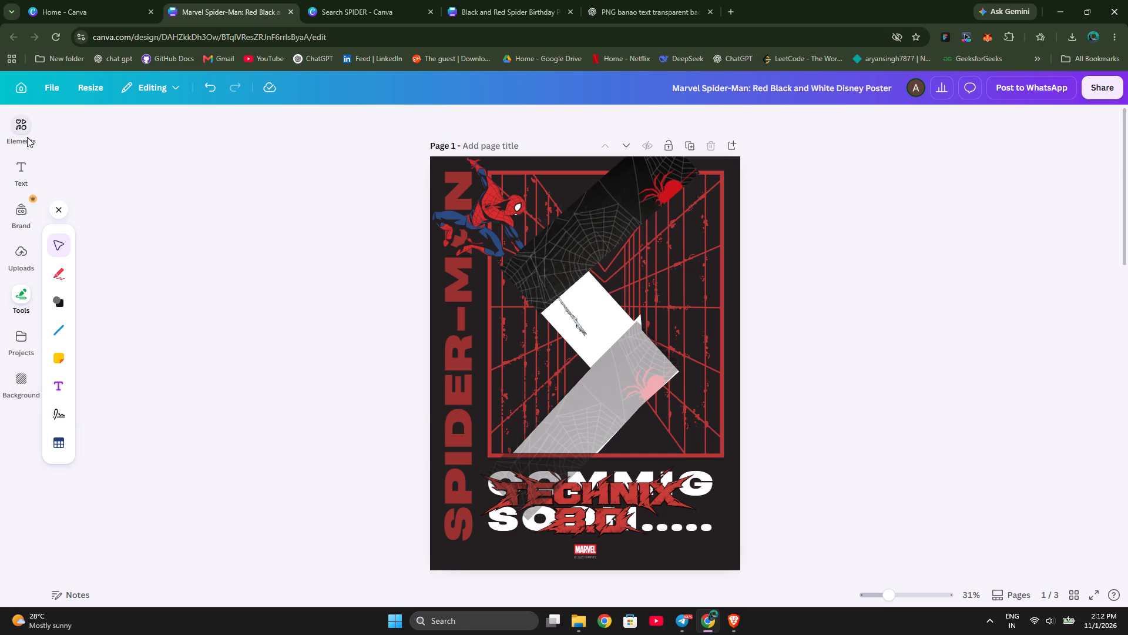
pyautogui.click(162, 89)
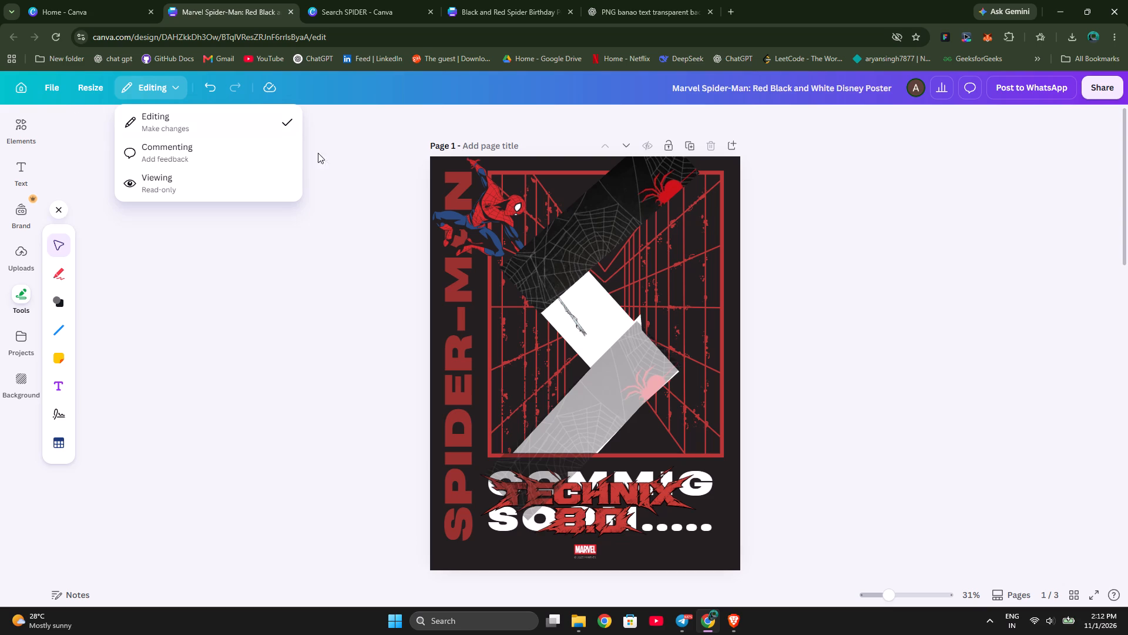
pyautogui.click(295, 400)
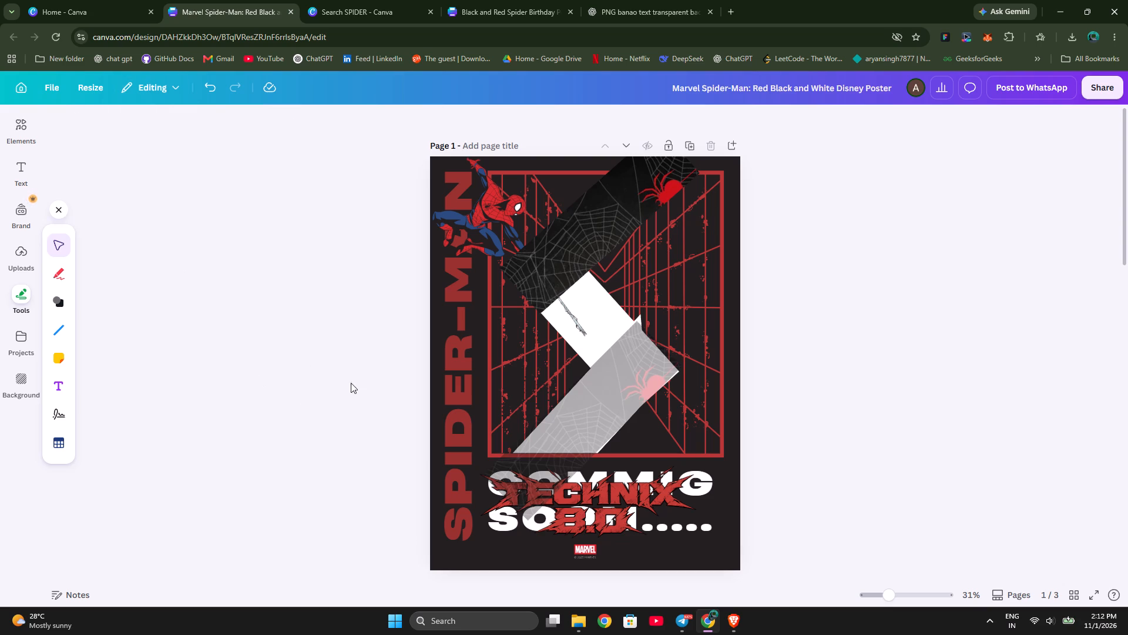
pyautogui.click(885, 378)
# Show all pages of the poster design in the grid overview, with no page selected.
pyautogui.click(1071, 594)
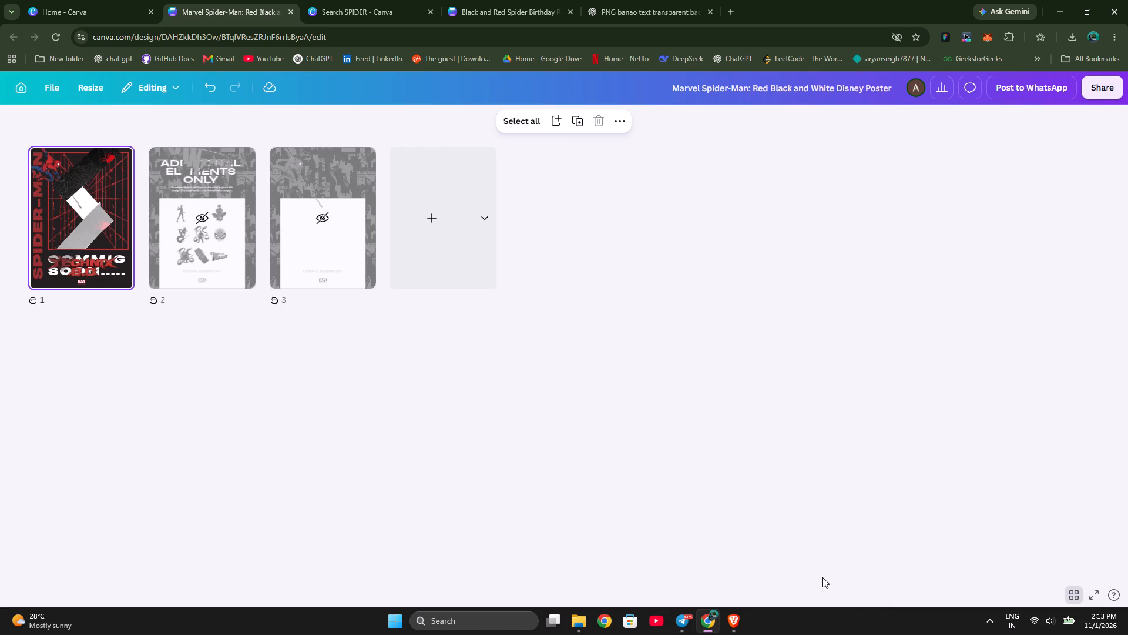
pyautogui.click(821, 408)
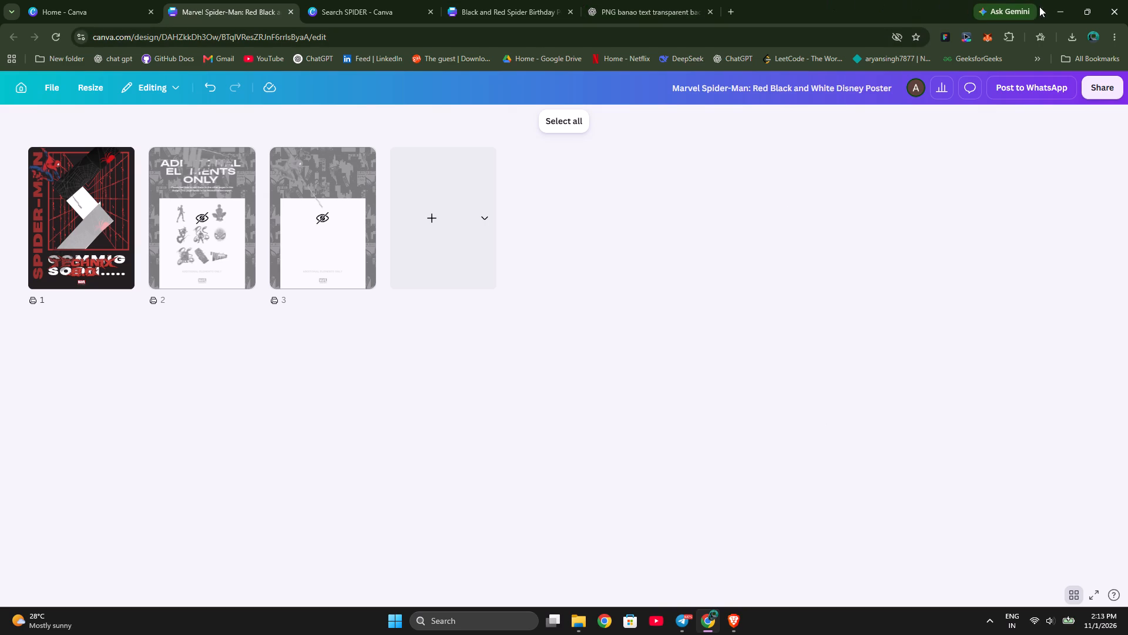